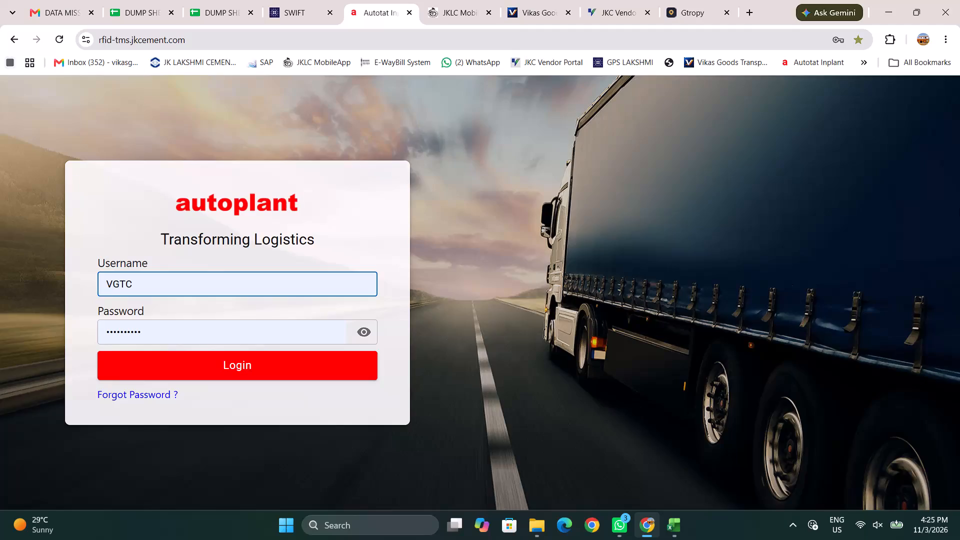
View the filtered 2026-2027 rows in the DUMP SHEET 2026 spreadsheet, and switch to the workbook's second open copy.
left_click(136, 0)
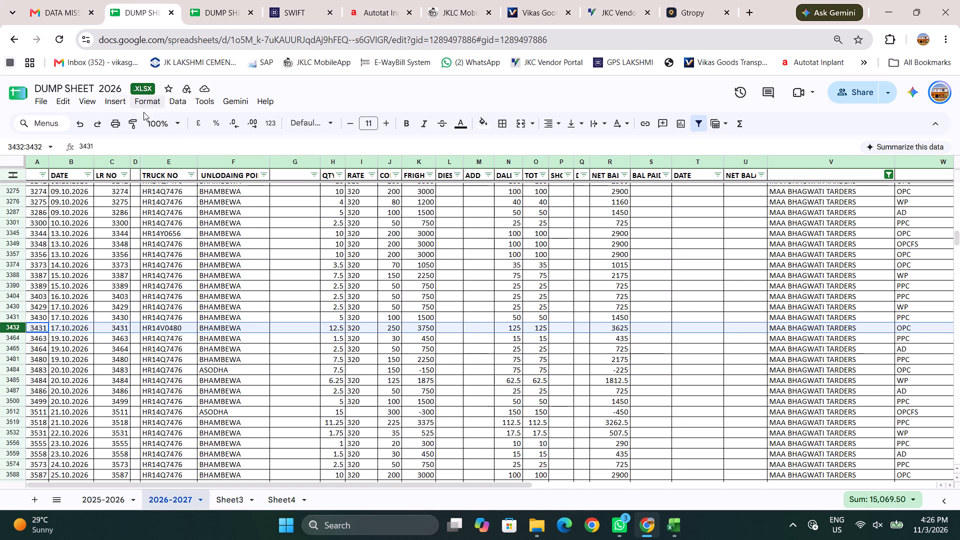
scroll(182, 183, "up", 1)
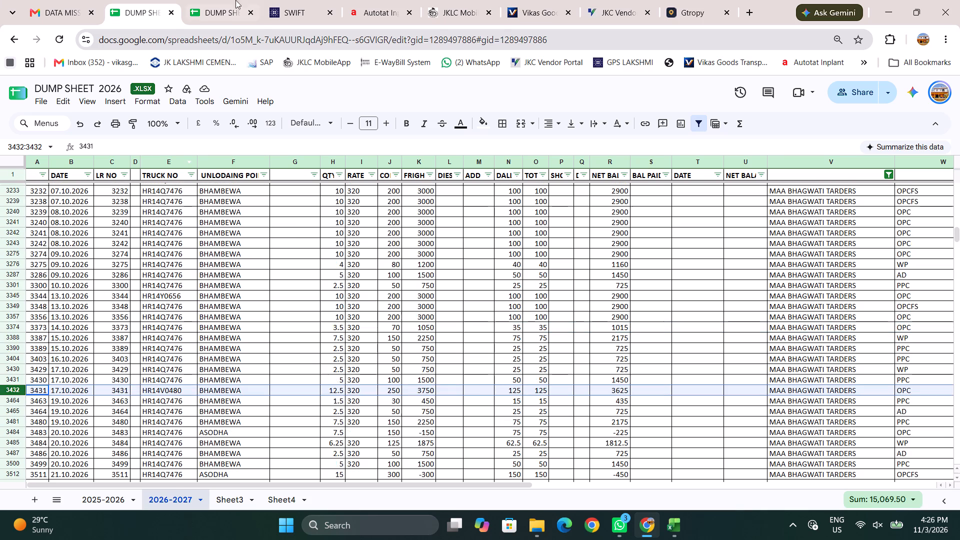
left_click(241, 0)
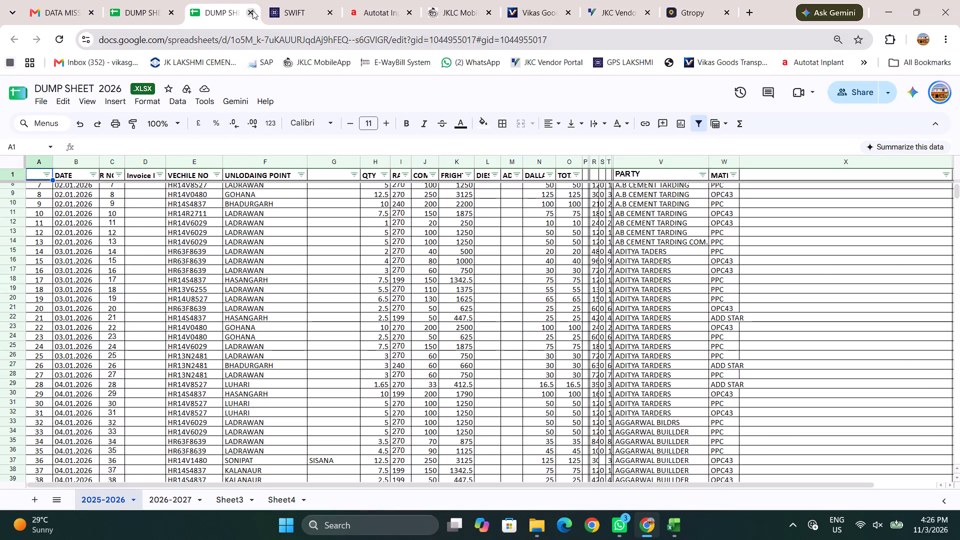
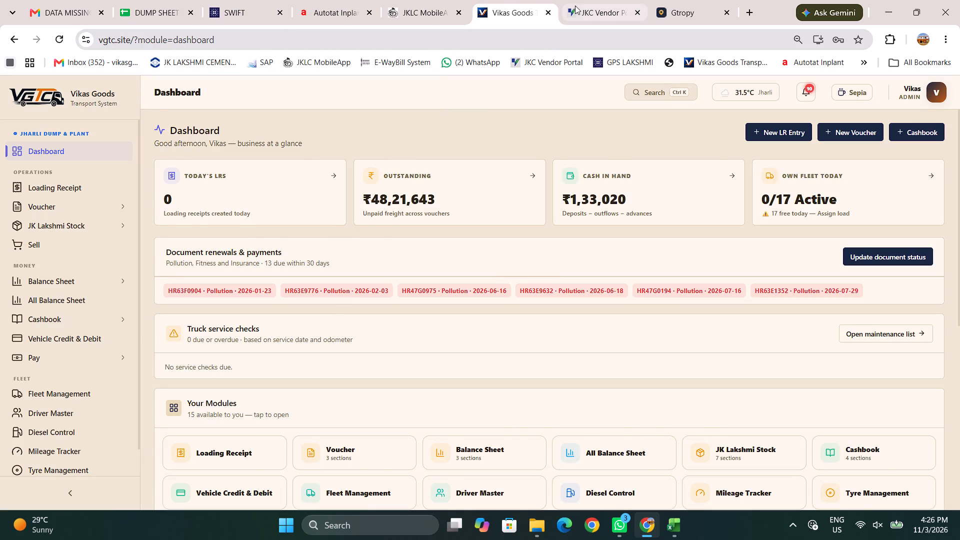
Switch to the JKC Vendor Portal and look through the Purchase Orders list, including its order dates, statuses and offices.
left_click(575, 5)
scroll(561, 314, "down", 6)
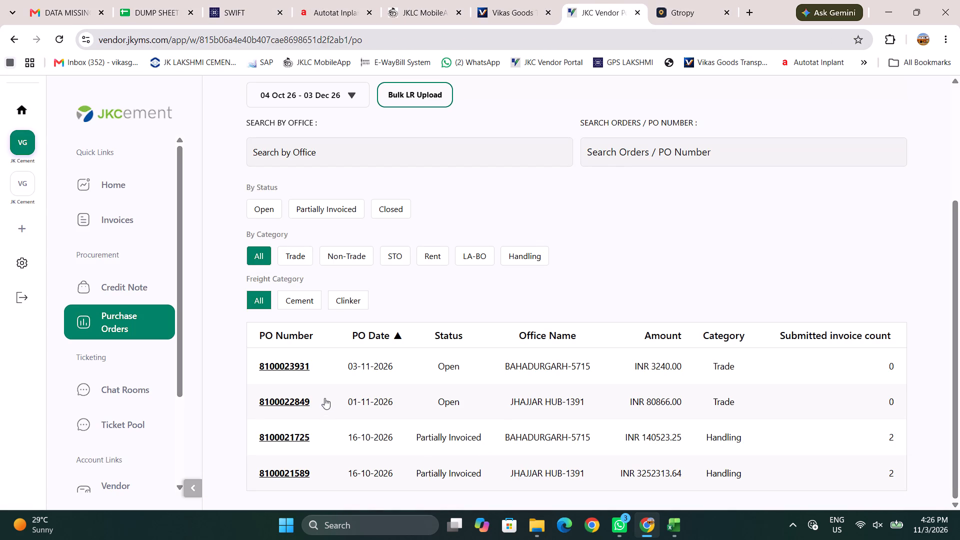
scroll(324, 398, "down", 8)
scroll(388, 362, "down", 8)
Set the purchase order date range to 01 Jul 26 - 03 Nov 26.
left_click(317, 96)
triple_click(415, 166)
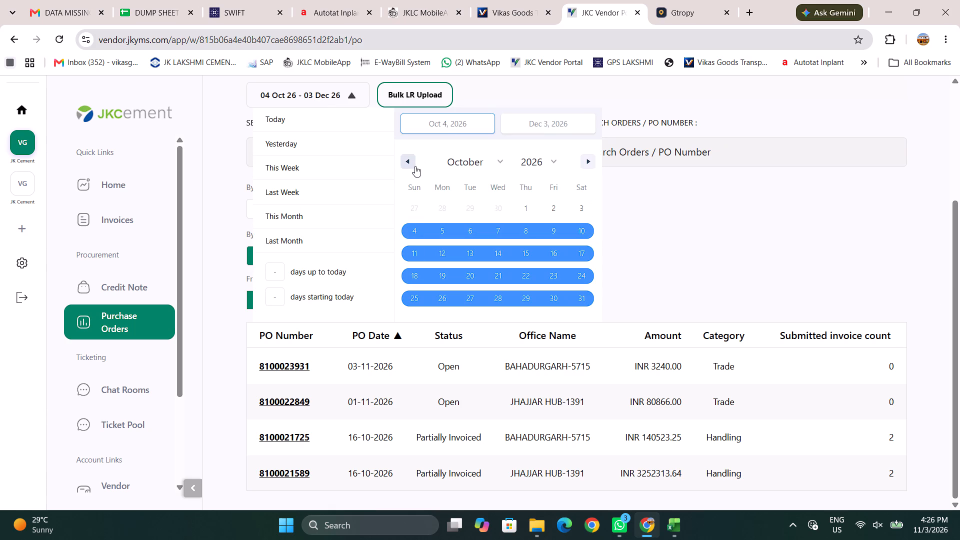
left_click(500, 205)
double_click(585, 162)
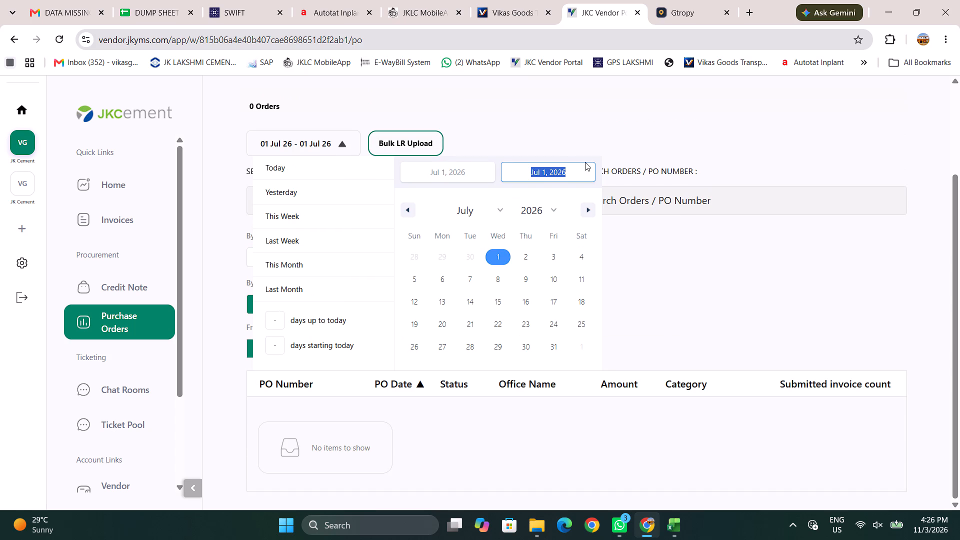
triple_click(586, 206)
left_click(586, 208)
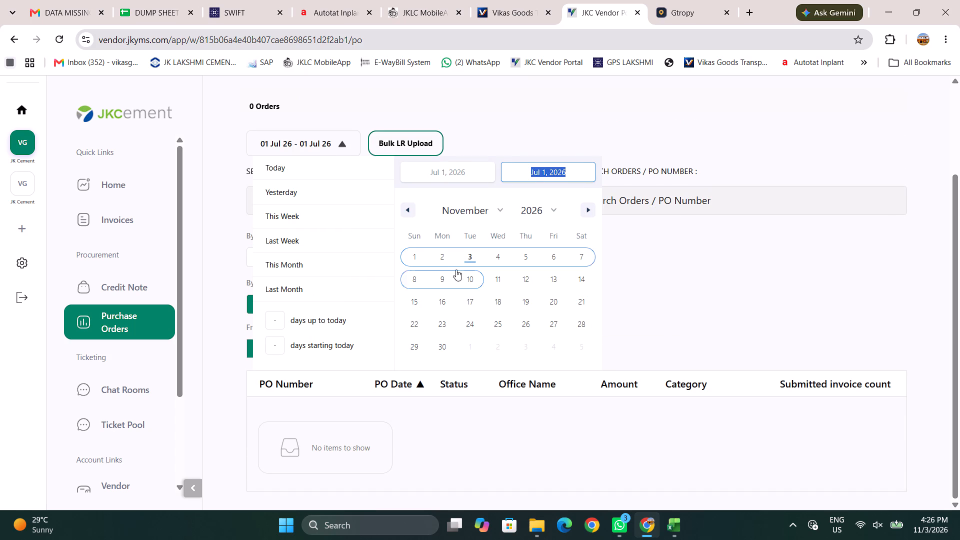
left_click(461, 260)
left_click(662, 279)
Look through the purchase orders listed for the chosen period, checking their dates, status, offices and categories.
scroll(552, 393, "down", 8)
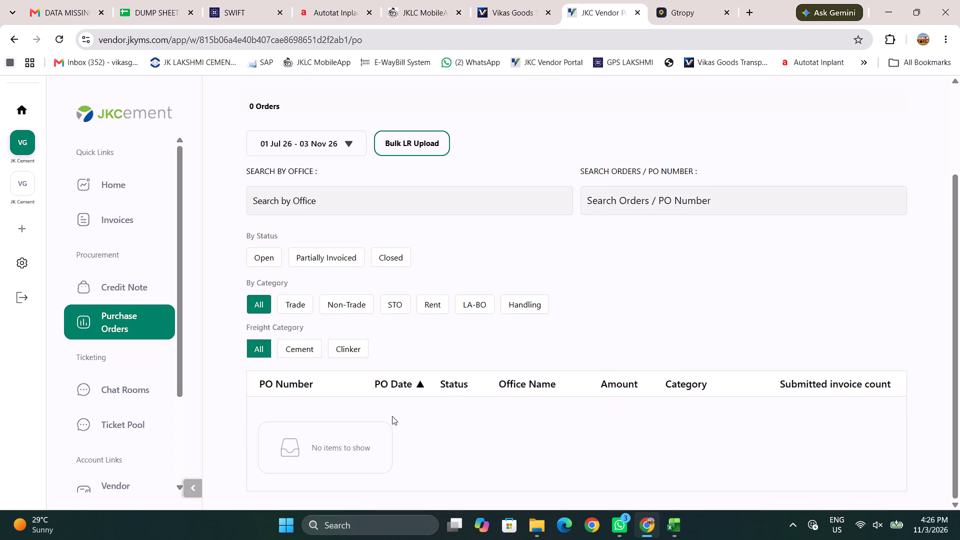
scroll(380, 419, "down", 8)
scroll(421, 405, "down", 10)
scroll(701, 352, "down", 6)
scroll(687, 352, "up", 9)
scroll(687, 352, "down", 11)
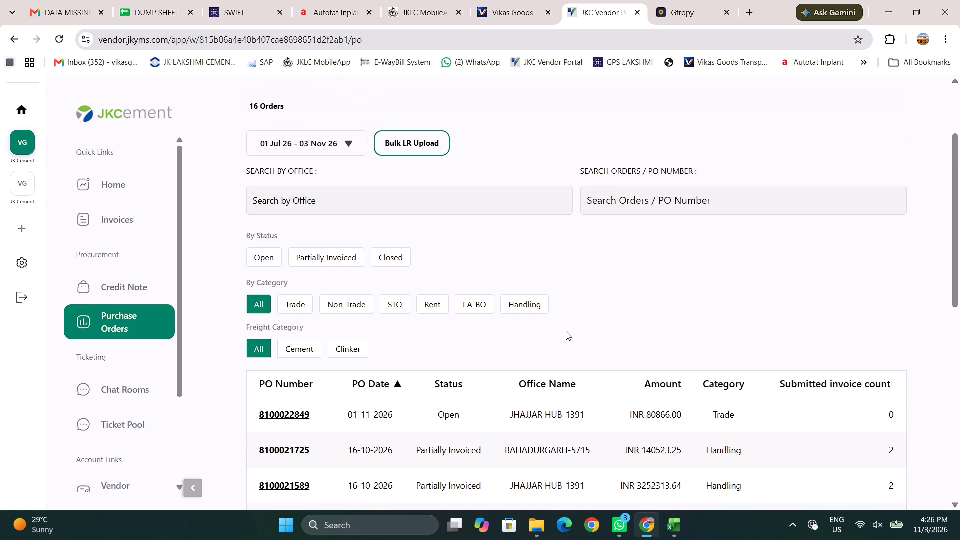
scroll(558, 333, "down", 5)
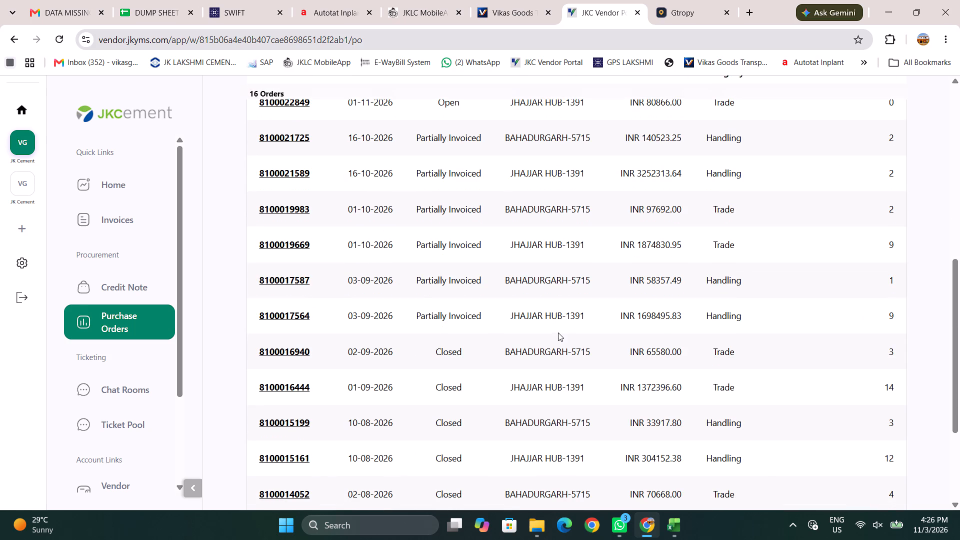
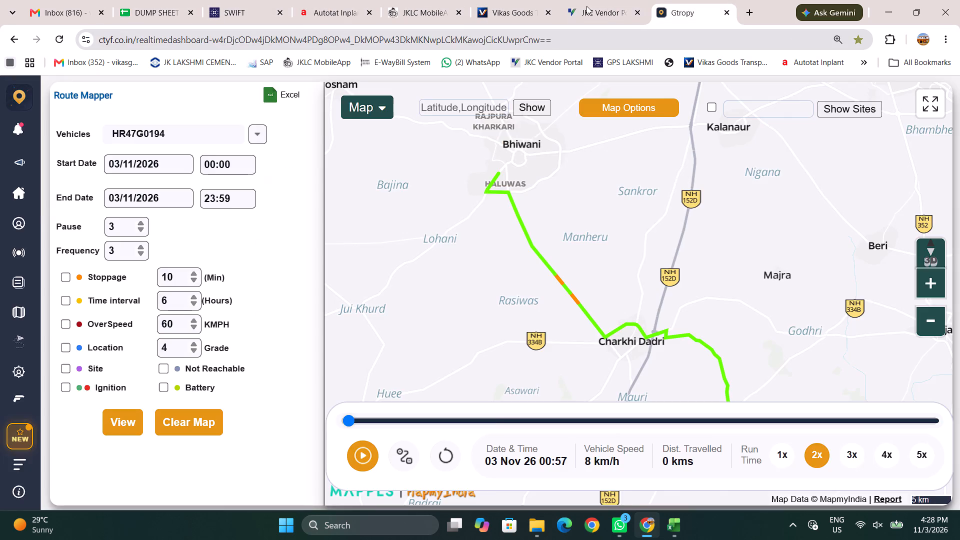
Return to the JKC Vendor Portal and examine the purchase order list again, reading the dates, statuses, offices, amounts and submitted invoice counts.
left_click(586, 5)
left_click(668, 2)
left_click(598, 7)
scroll(565, 265, "up", 4)
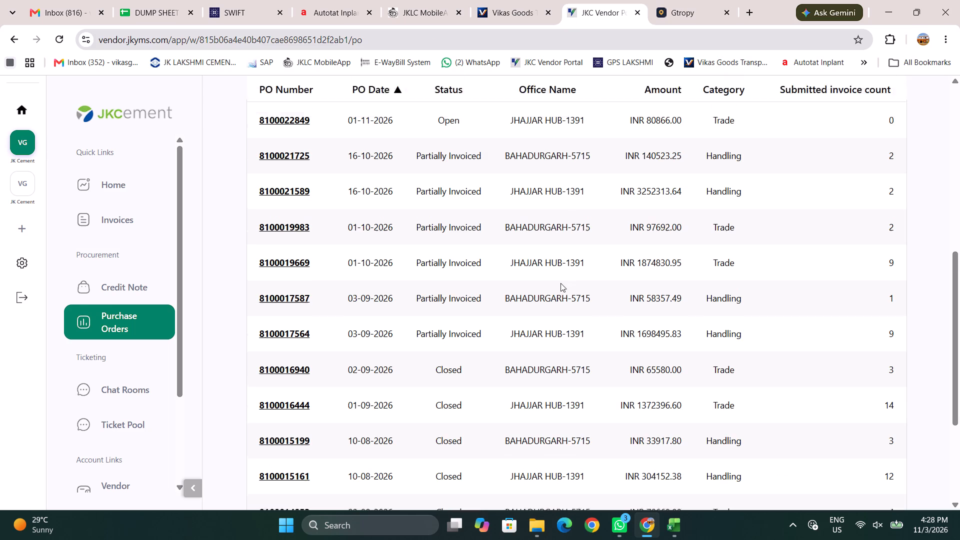
scroll(560, 283, "up", 6)
scroll(560, 283, "down", 6)
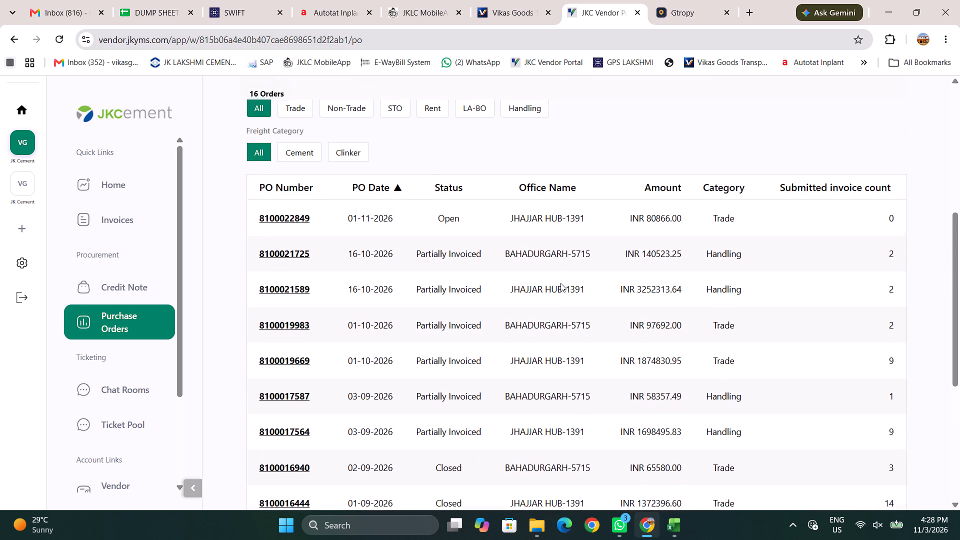
scroll(560, 283, "down", 1)
scroll(560, 283, "up", 1)
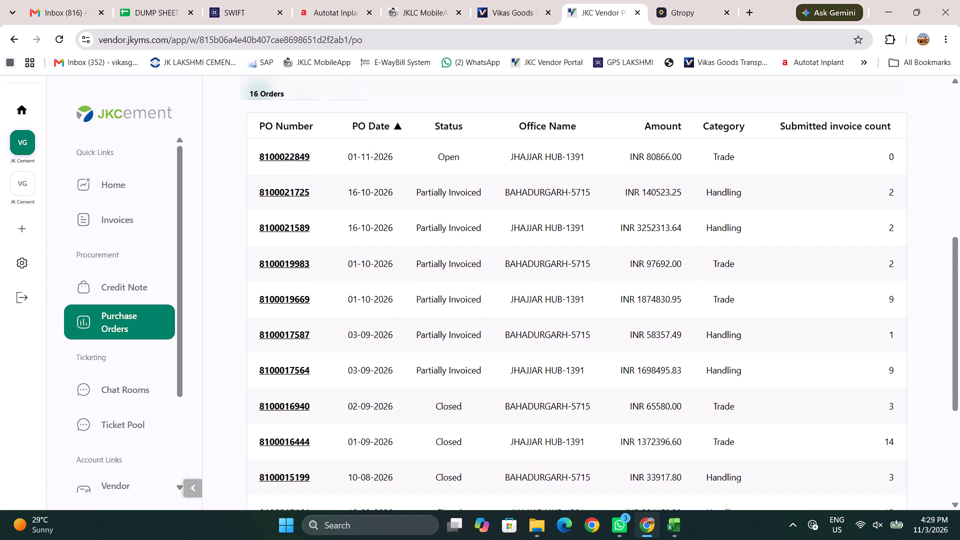
scroll(566, 301, "down", 3)
scroll(566, 301, "up", 6)
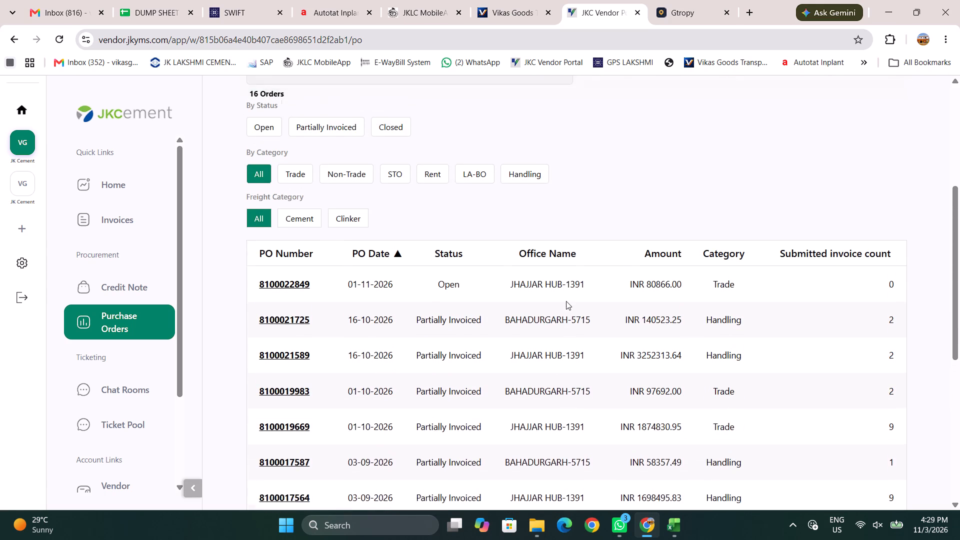
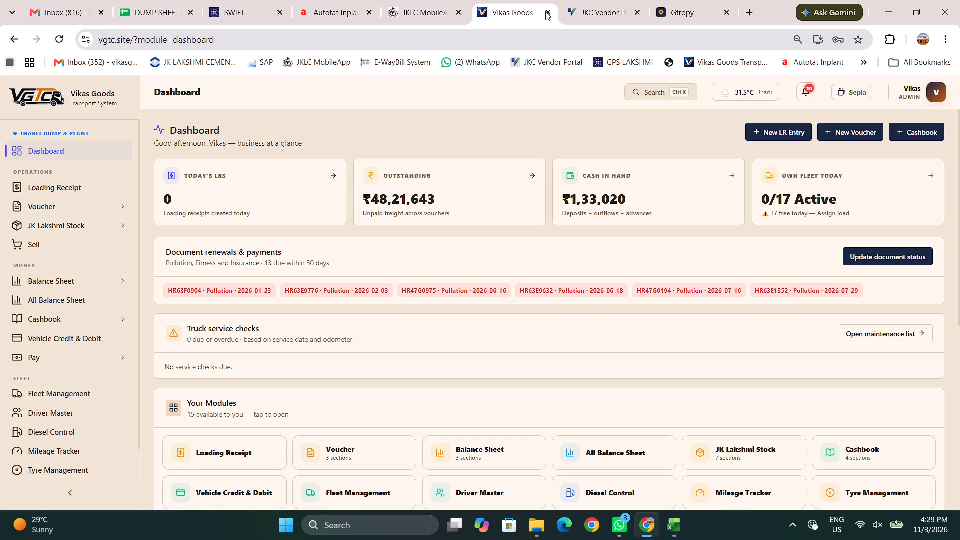
left_click(592, 11)
left_click(685, 9)
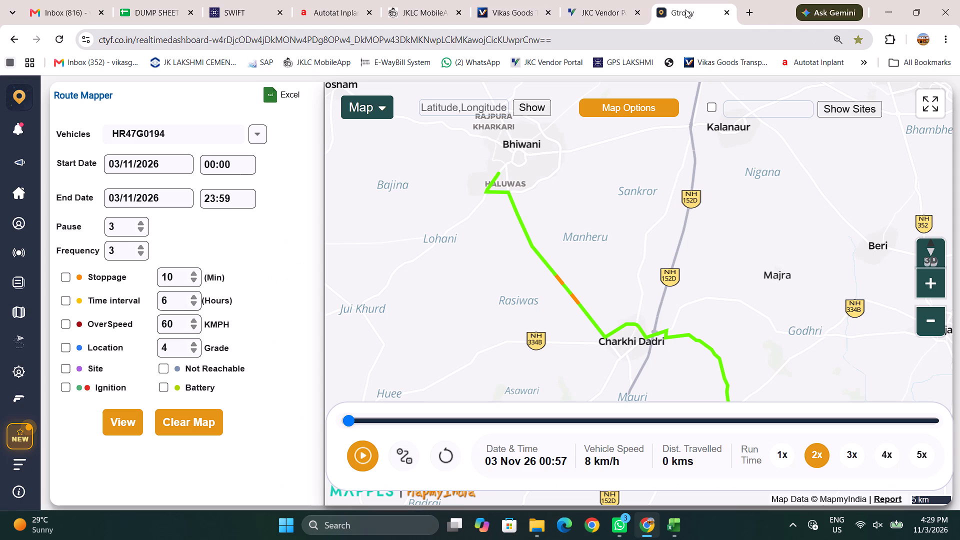
scroll(617, 272, "down", 9)
left_click(893, 0)
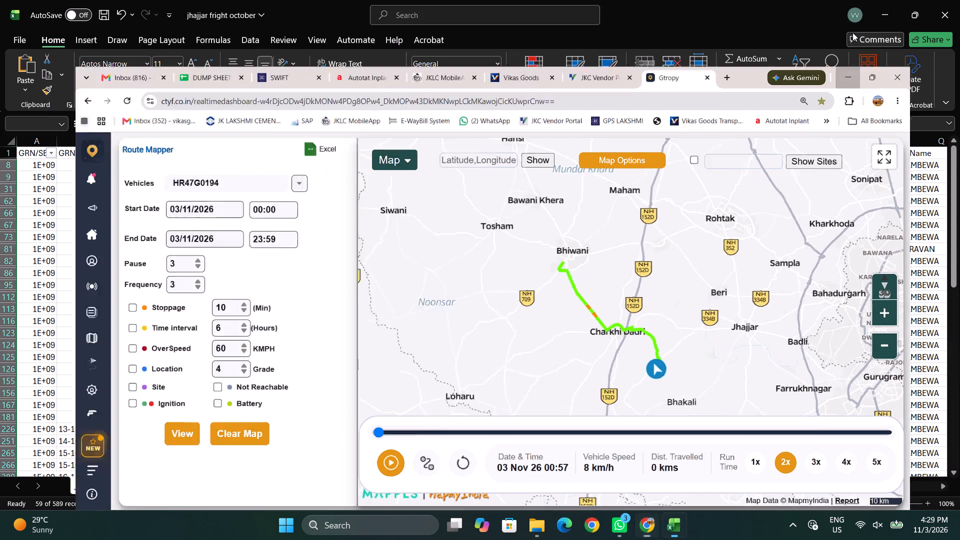
scroll(402, 352, "down", 14)
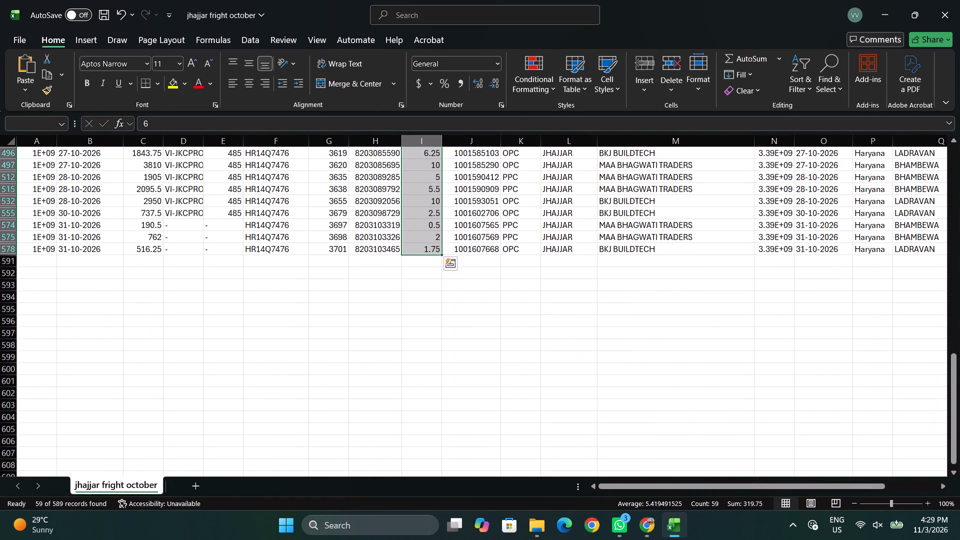
scroll(400, 360, "down", 8)
scroll(400, 360, "up", 18)
scroll(400, 360, "up", 8)
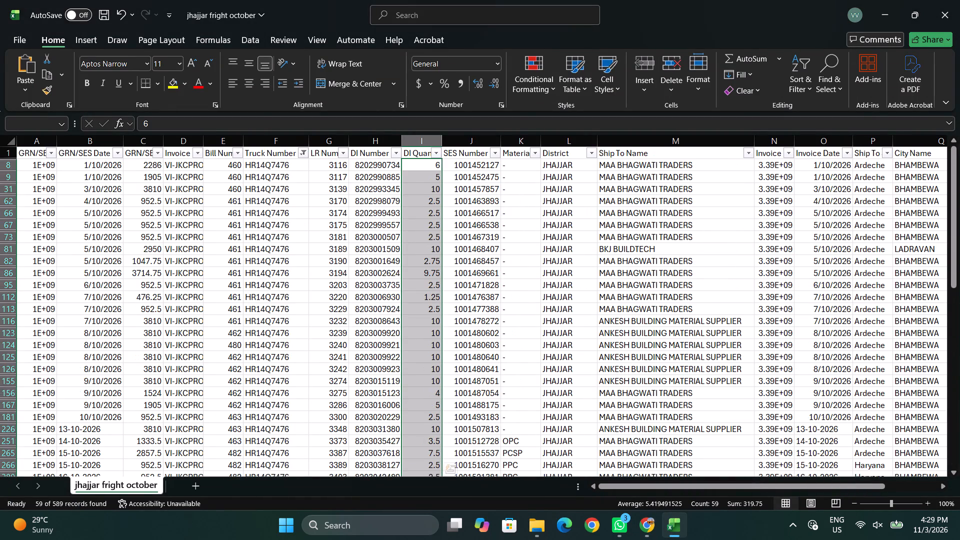
scroll(400, 360, "up", 3)
scroll(398, 360, "down", 13)
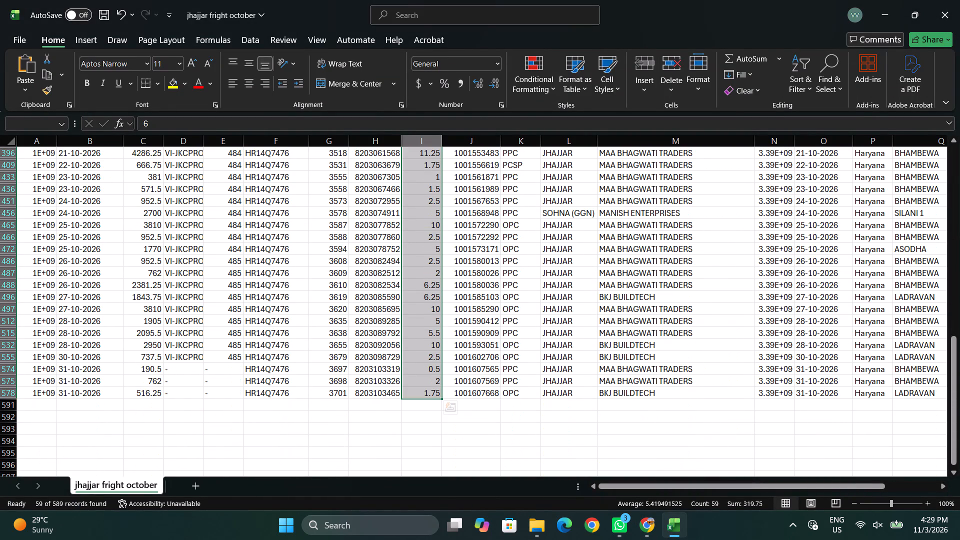
scroll(395, 356, "up", 15)
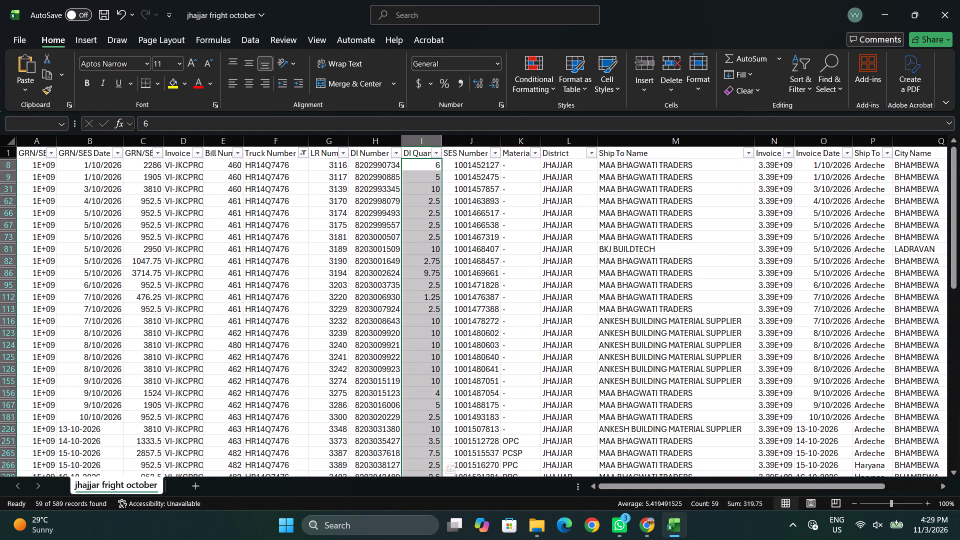
left_click(648, 530)
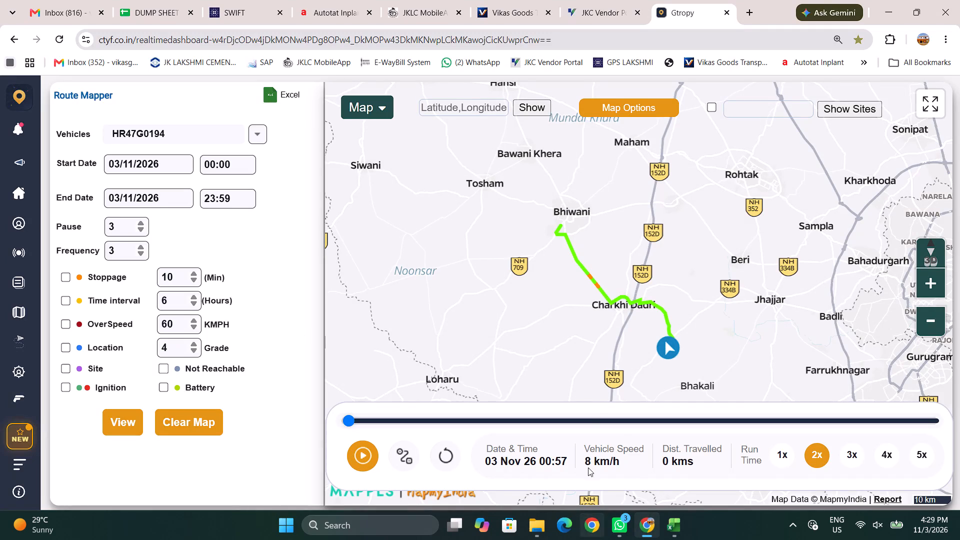
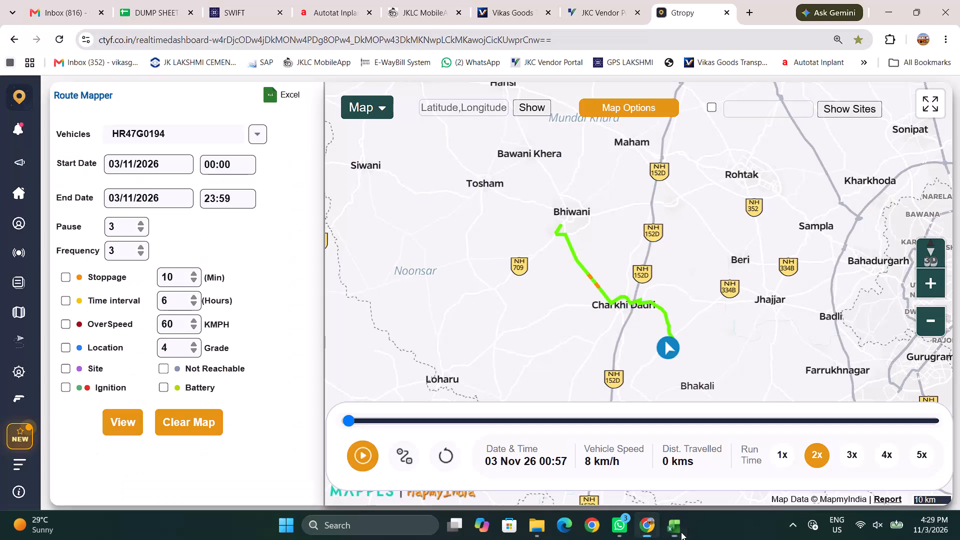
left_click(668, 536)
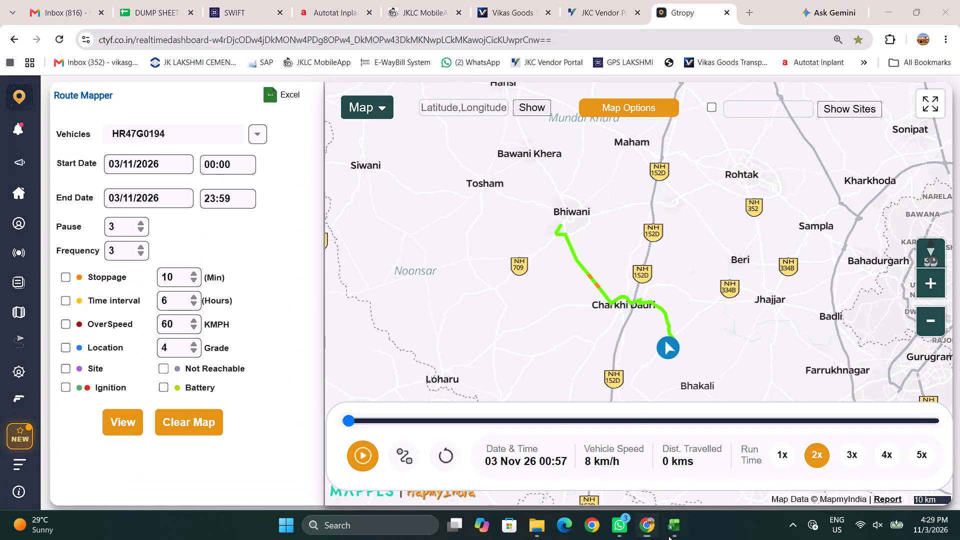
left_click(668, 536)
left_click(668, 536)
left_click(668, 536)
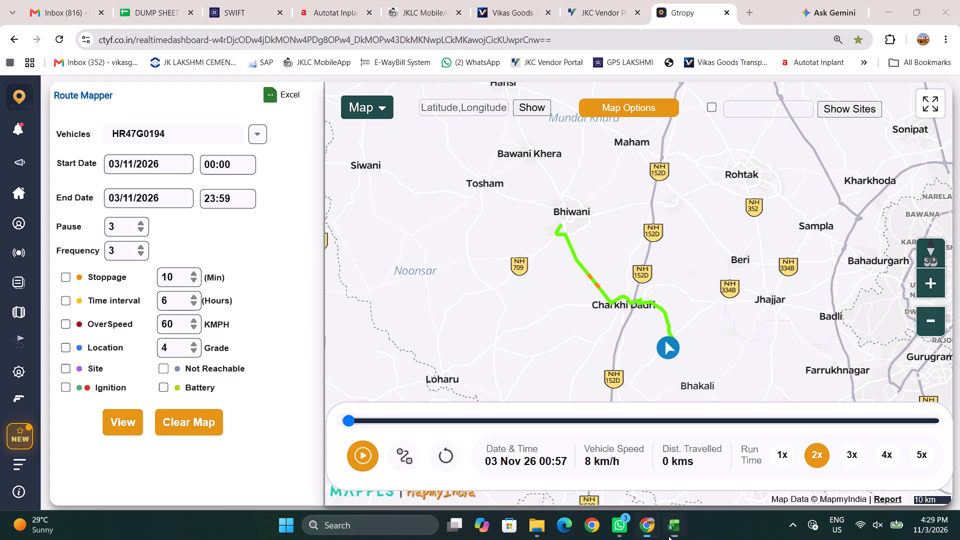
Return to DUMP SHEET 2026 and look through the October 2026 MAA BHAGWATI TARDERS transport records in the 2026-2027 sheet.
left_click(141, 5)
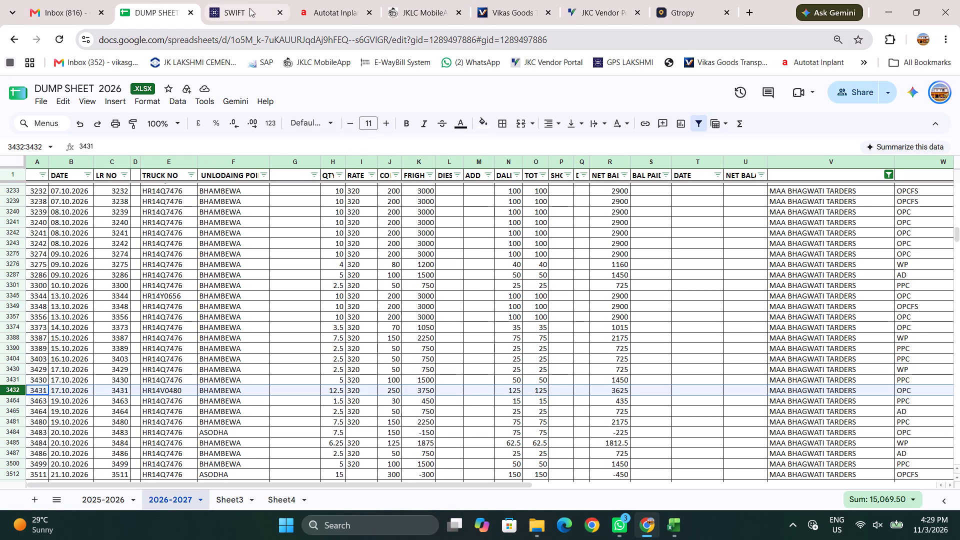
scroll(202, 396, "down", 3)
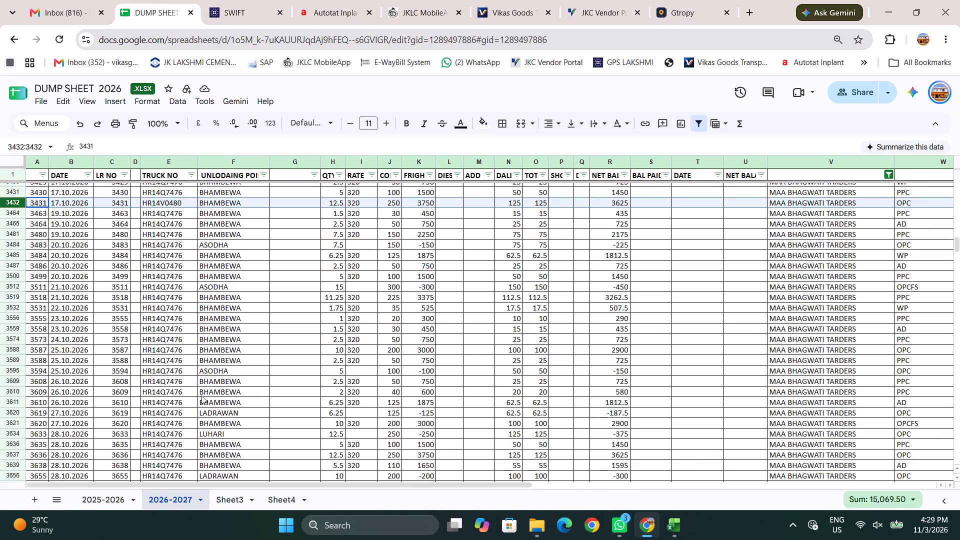
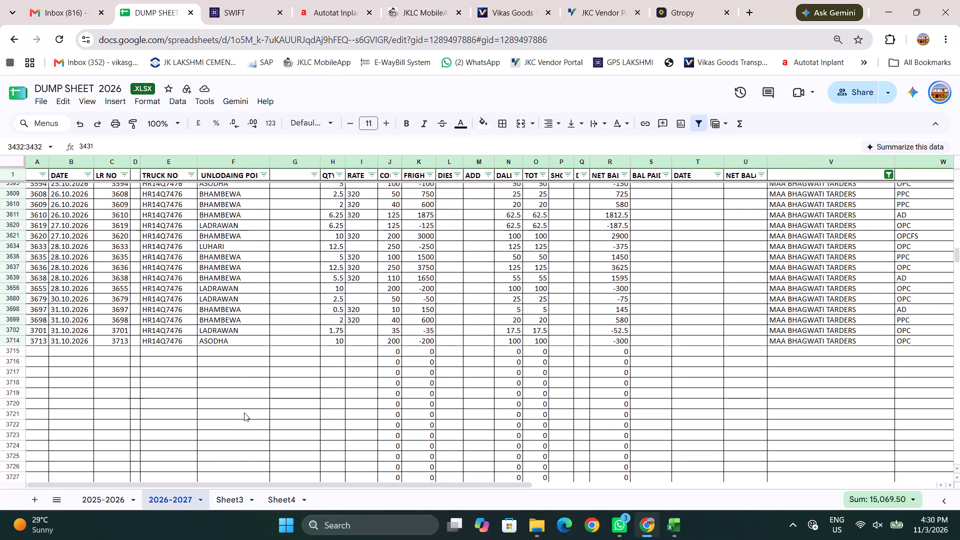
Total the QTY values of the MAA BHAGWATI TARDERS rows dated 01.10.2026 to 31.10.2026 in the 2026-2027 sheet.
scroll(231, 416, "up", 3)
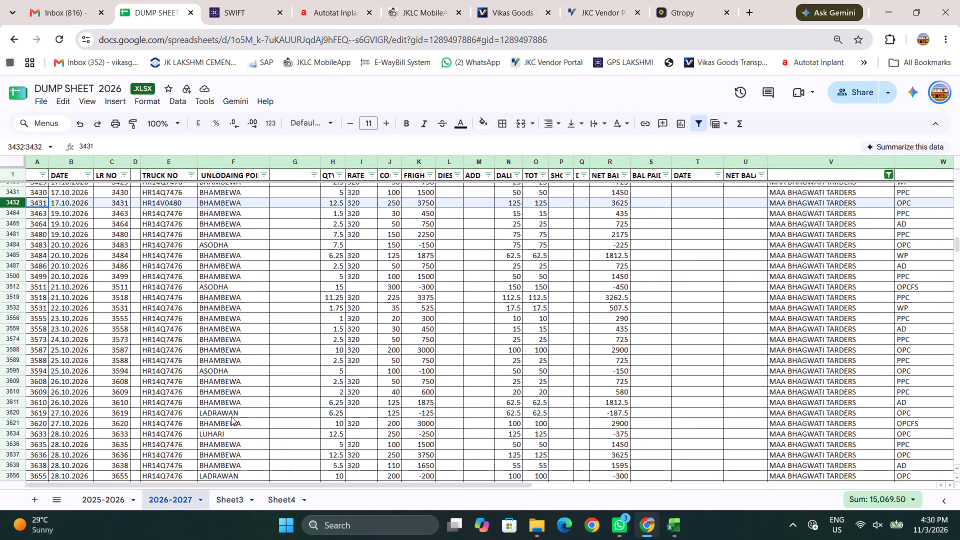
scroll(231, 416, "up", 7)
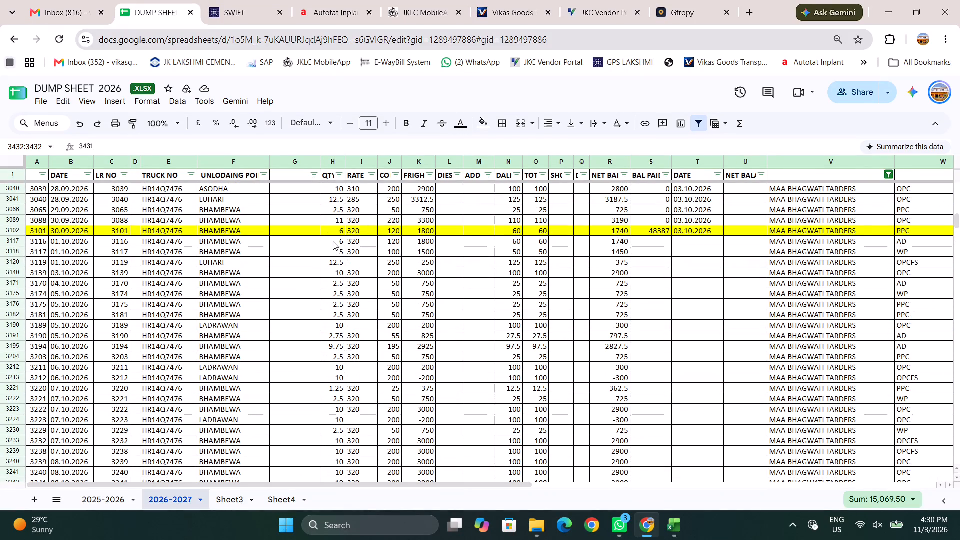
left_click_drag(333, 241, 322, 443)
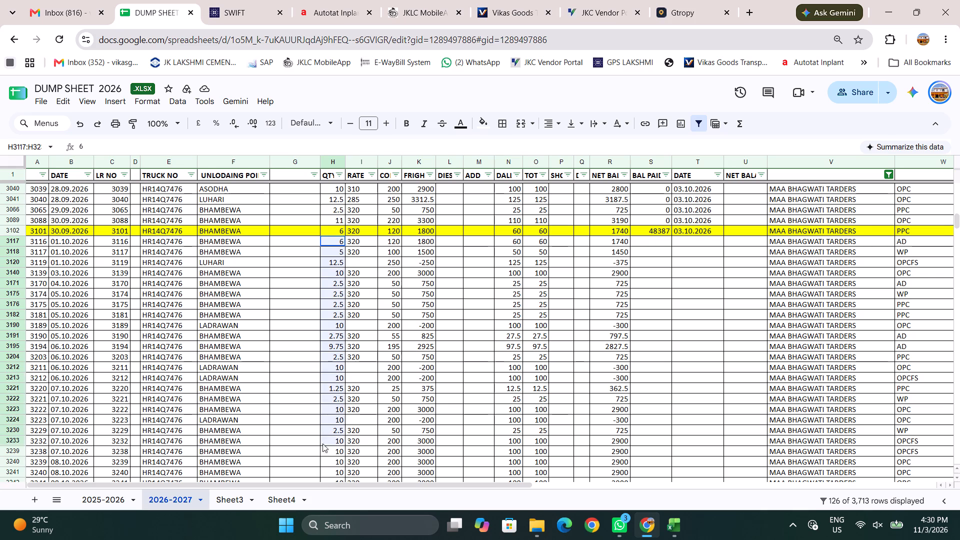
left_click_drag(322, 443, 330, 495)
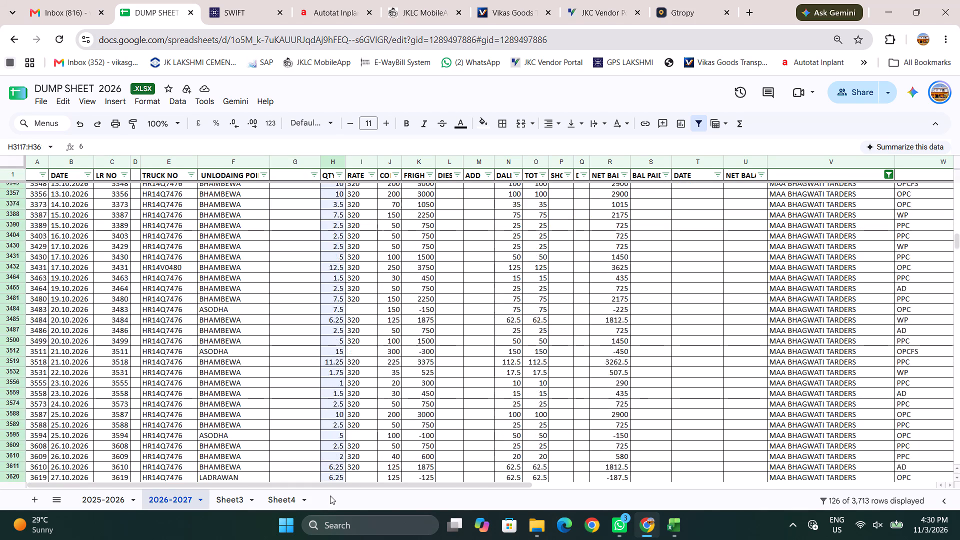
left_click_drag(330, 495, 330, 495)
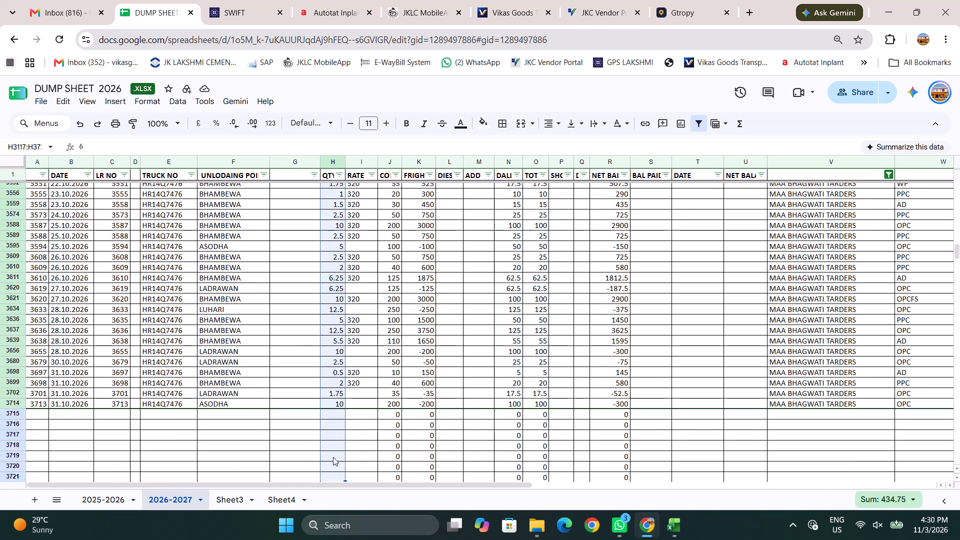
left_click(300, 453)
left_click(677, 523)
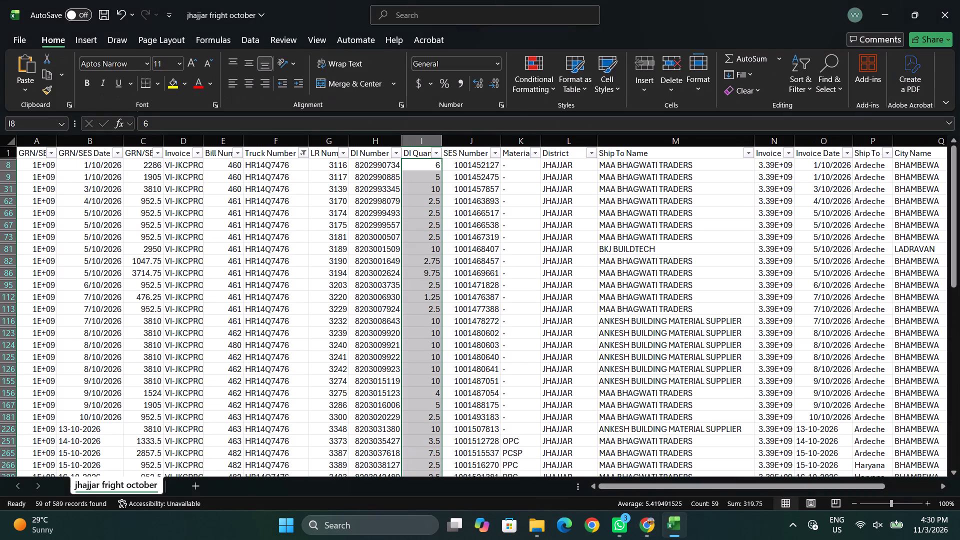
scroll(432, 333, "down", 17)
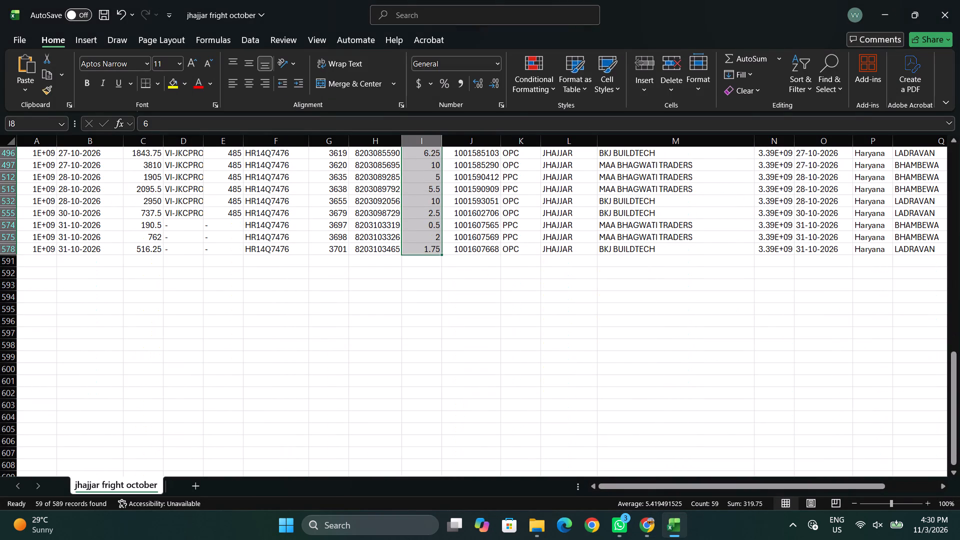
scroll(433, 334, "up", 5)
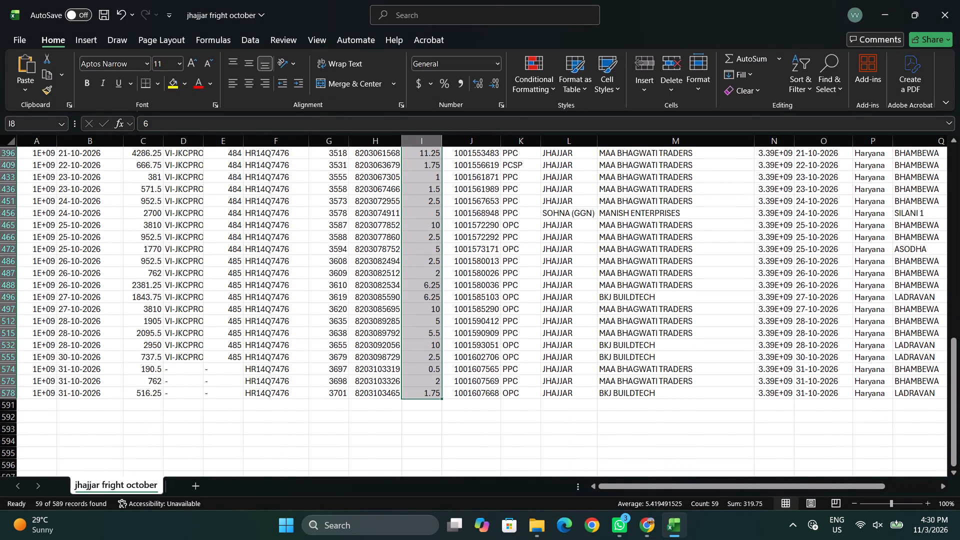
scroll(433, 334, "up", 14)
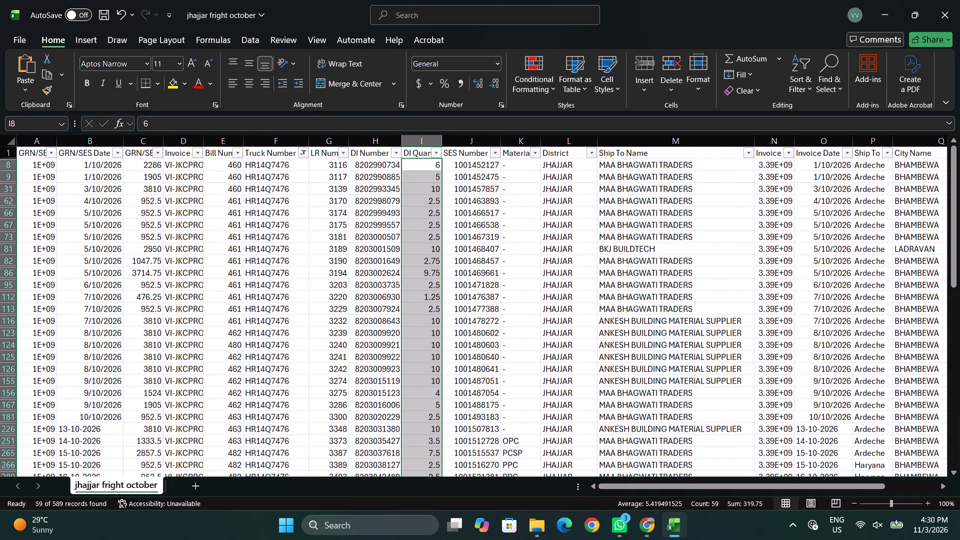
left_click_drag(610, 490, 685, 490)
scroll(703, 297, "down", 8)
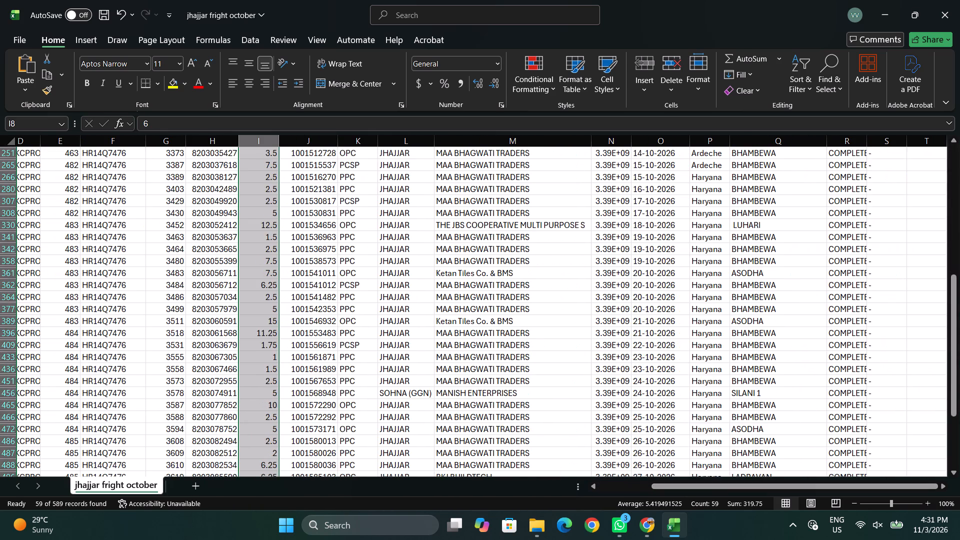
scroll(702, 300, "down", 8)
scroll(700, 302, "up", 2)
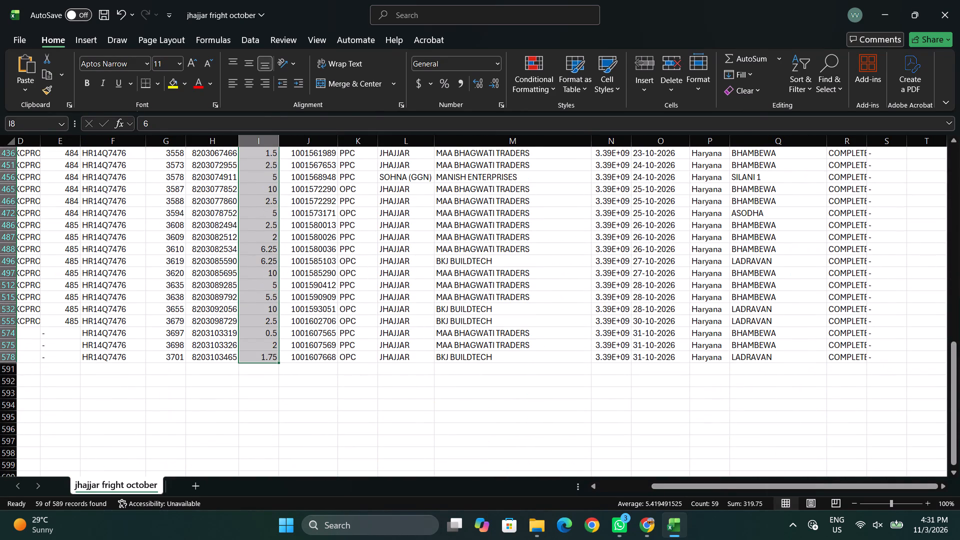
scroll(698, 303, "up", 8)
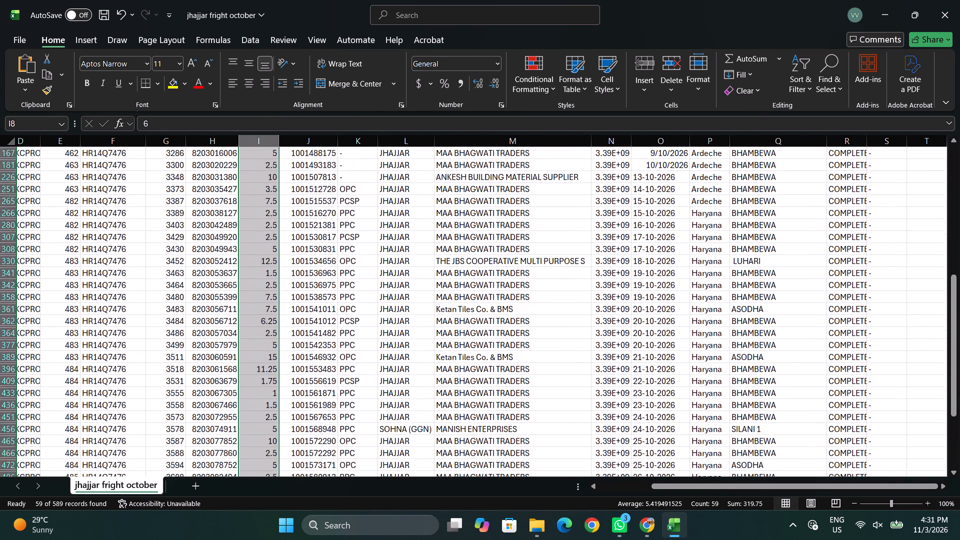
scroll(698, 303, "up", 11)
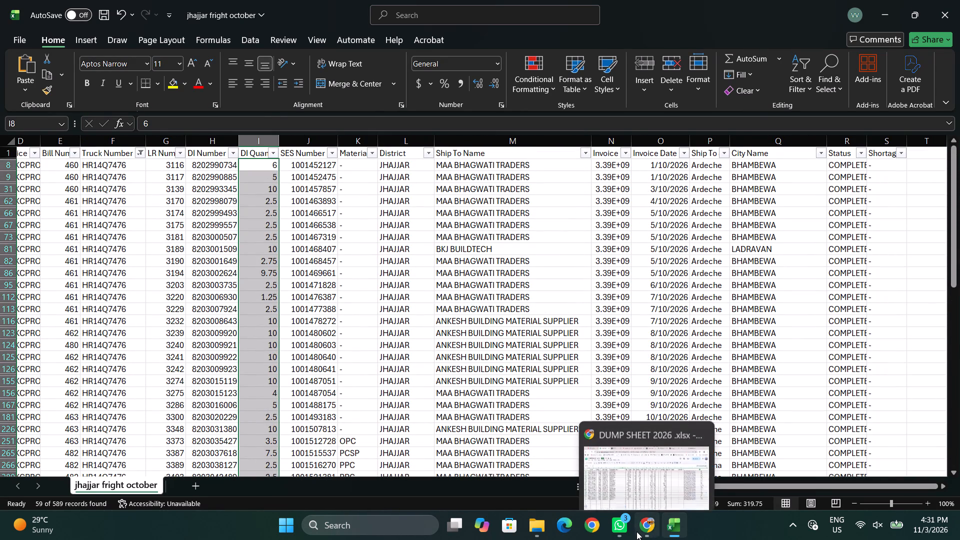
Return to DUMP SHEET 2026 in Chrome and review the October MAA BHAGWATI TARDERS entries, including LR numbers, trucks and unloading points.
left_click(648, 472)
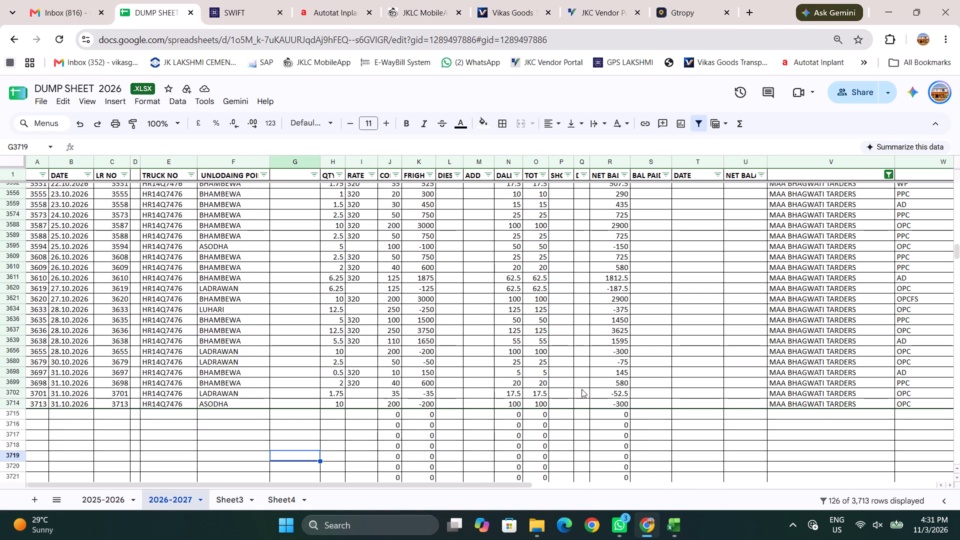
scroll(228, 392, "up", 4)
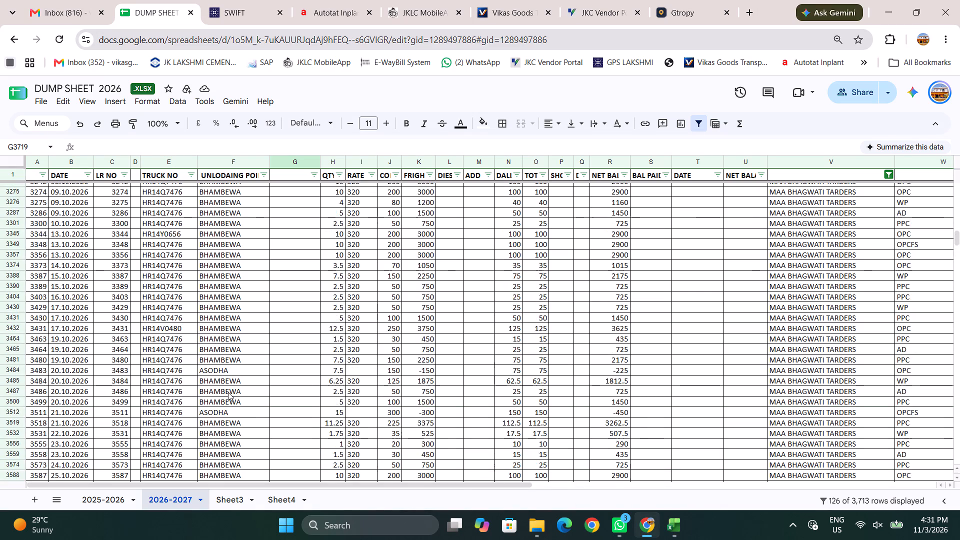
scroll(228, 392, "up", 4)
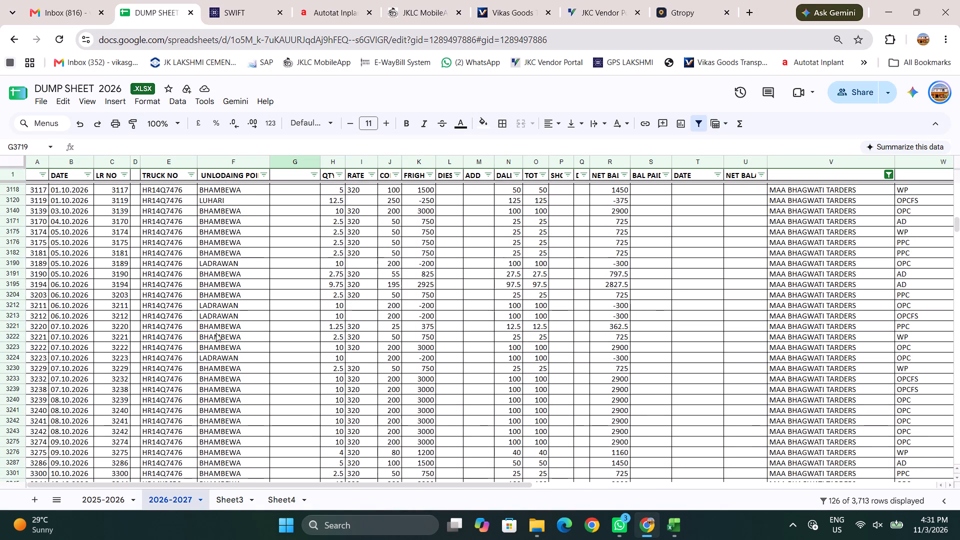
scroll(220, 303, "up", 2)
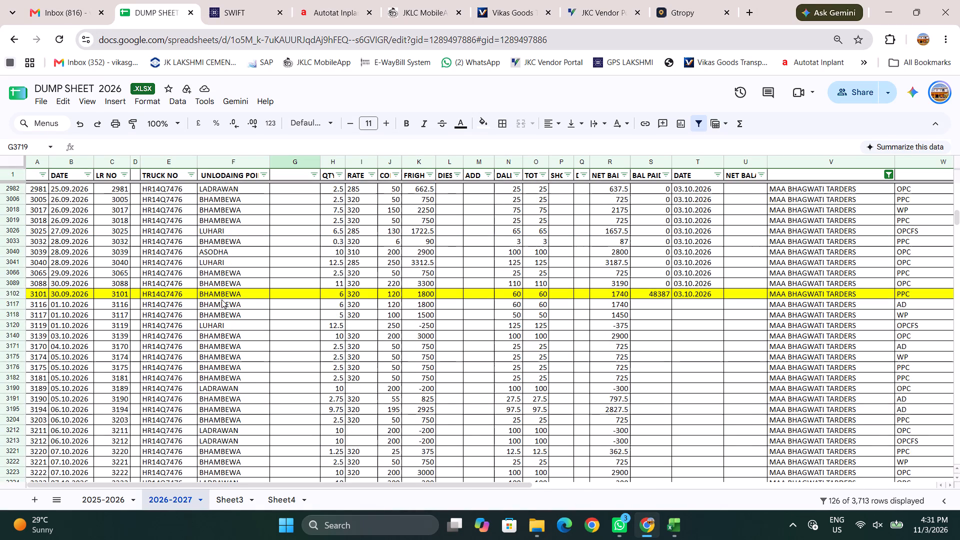
scroll(225, 322, "down", 1)
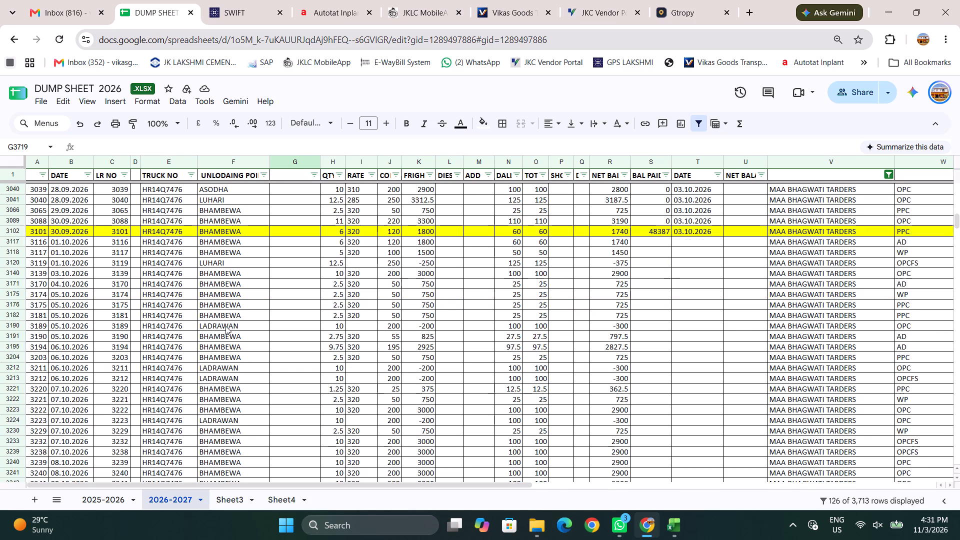
scroll(225, 326, "down", 6)
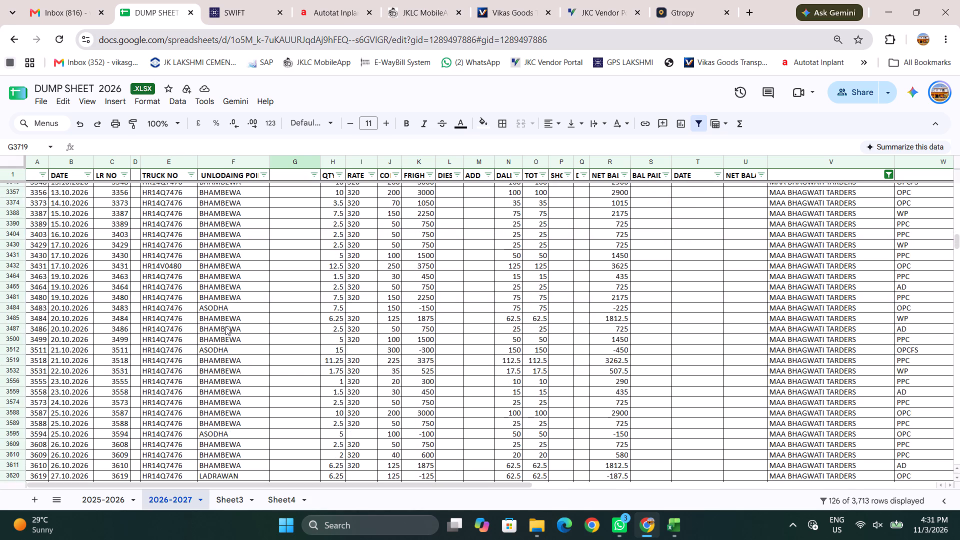
scroll(225, 326, "down", 3)
scroll(225, 326, "up", 4)
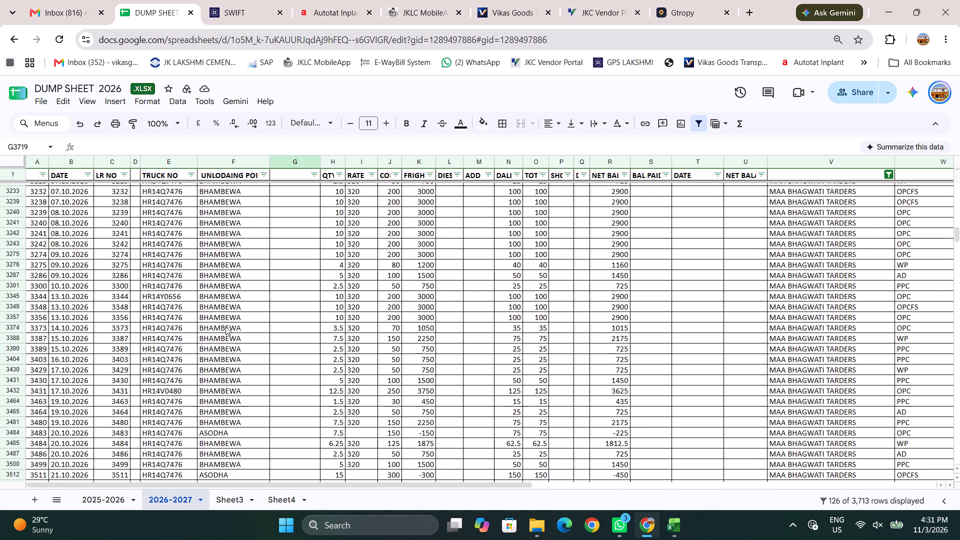
scroll(225, 326, "up", 6)
scroll(225, 330, "down", 1)
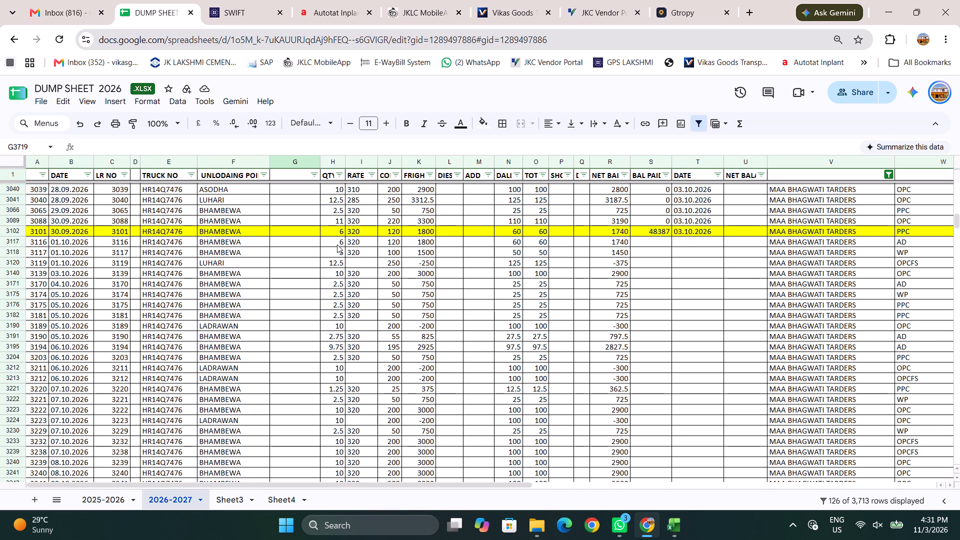
Total the October QTY values for MAA BHAGWATI TARDERS again, from LR 3116 through LR 3713.
left_click_drag(337, 244, 330, 463)
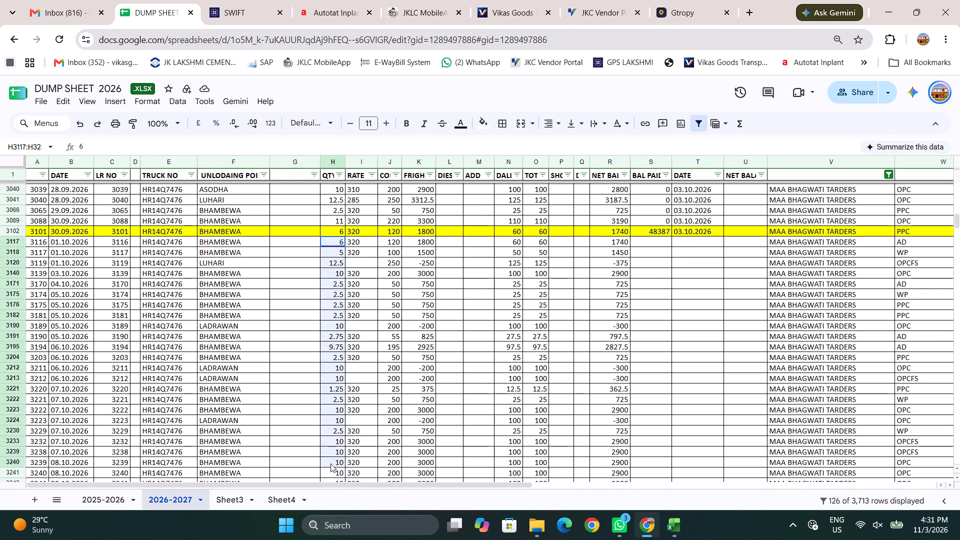
left_click_drag(330, 463, 331, 482)
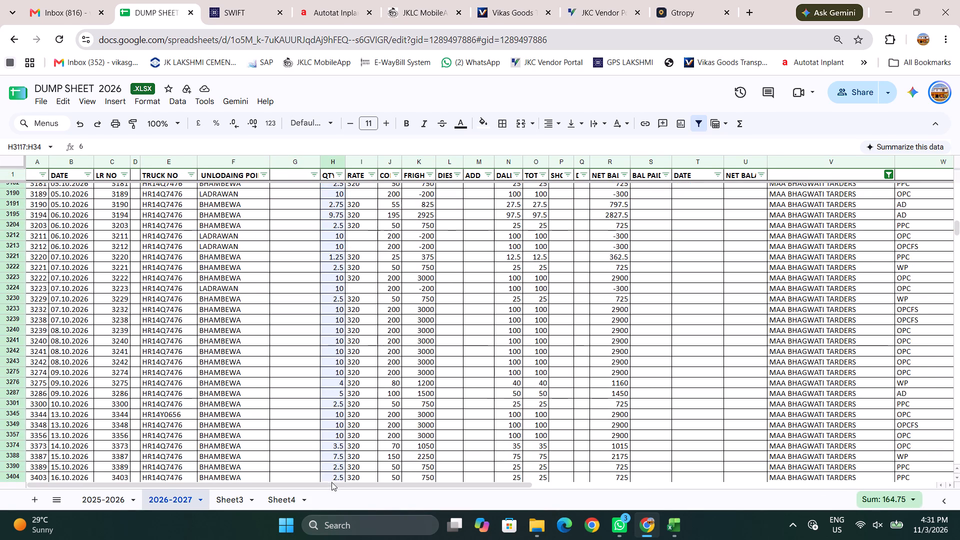
left_click_drag(331, 482, 332, 476)
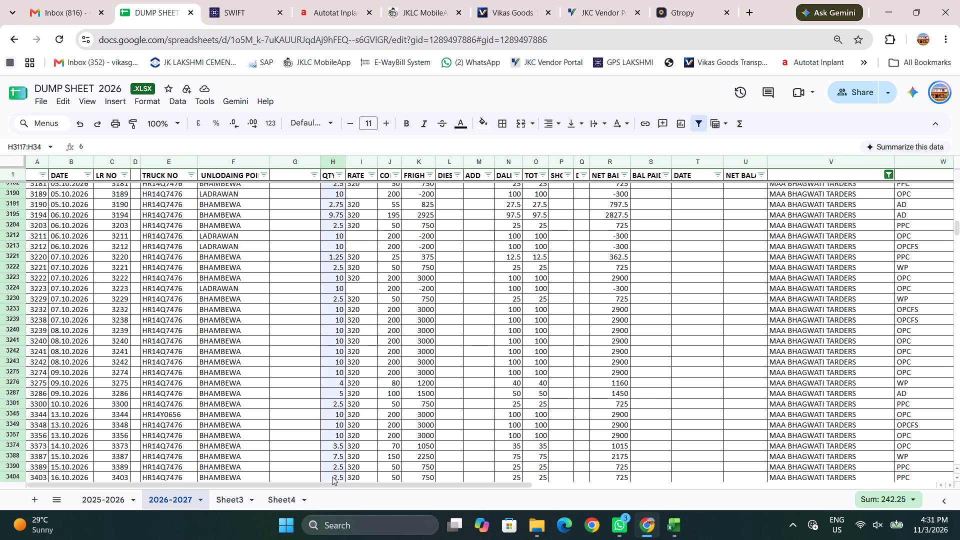
left_click_drag(332, 476, 331, 488)
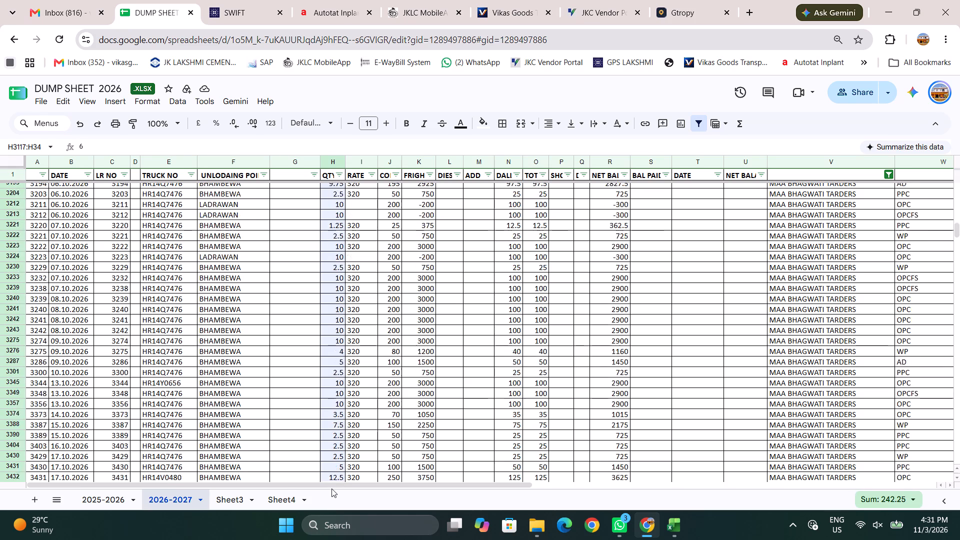
left_click_drag(331, 488, 331, 474)
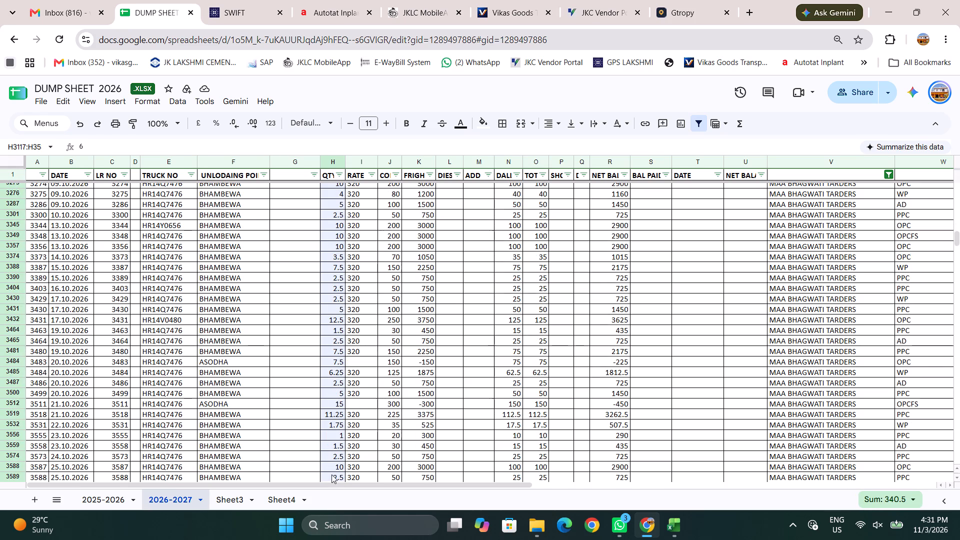
left_click_drag(331, 474, 329, 488)
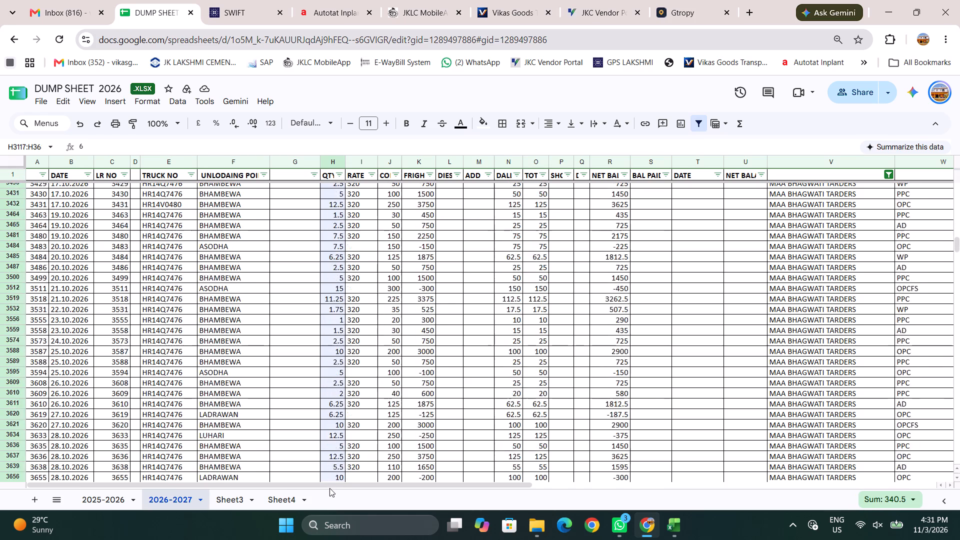
left_click_drag(329, 488, 325, 412)
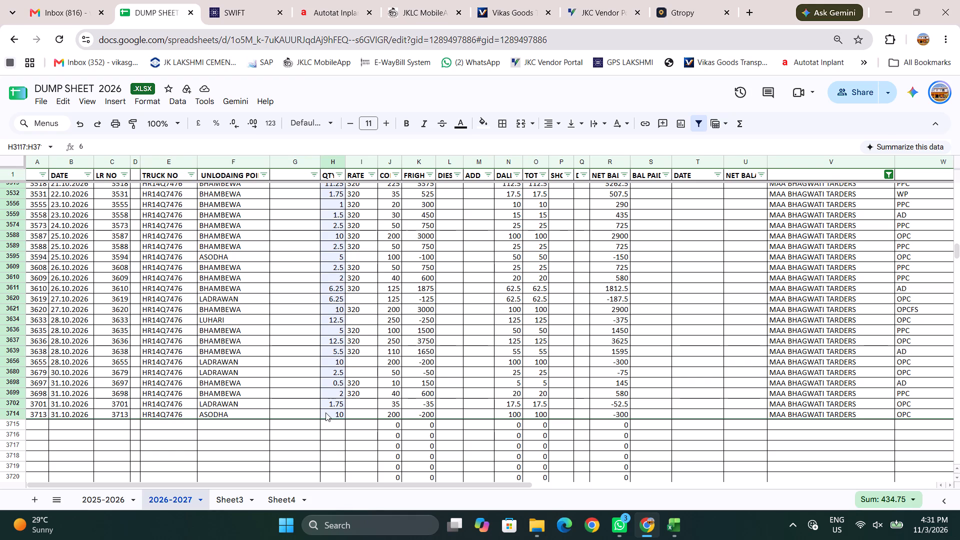
left_click_drag(325, 412, 341, 273)
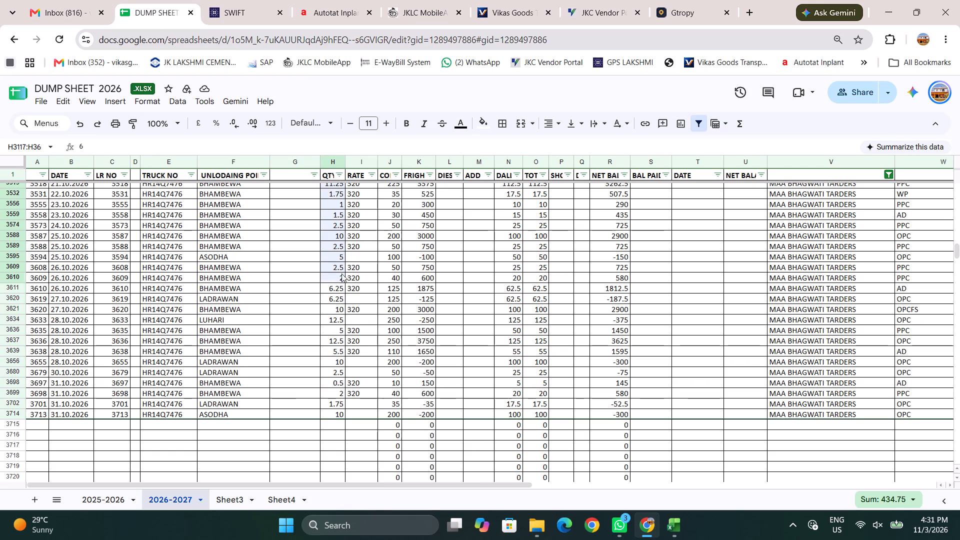
left_click_drag(341, 273, 334, 160)
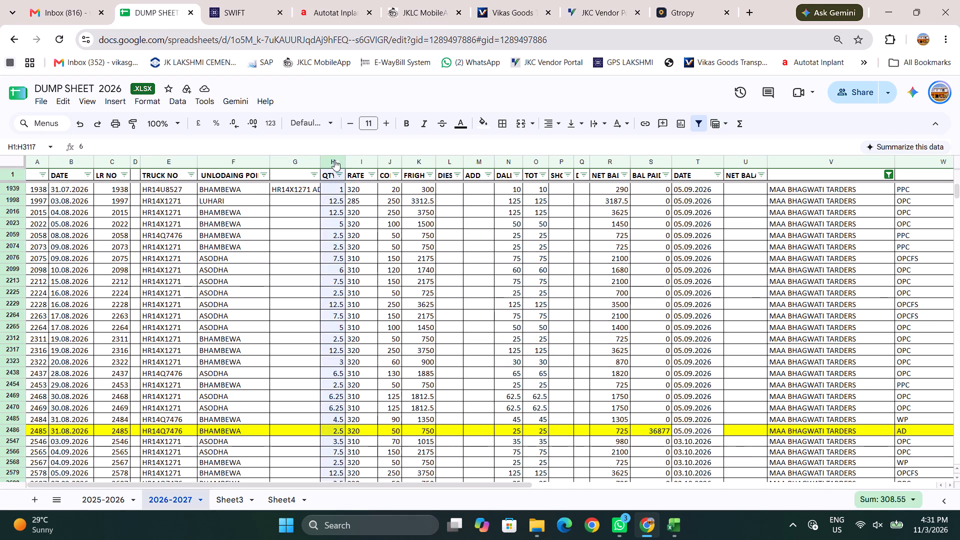
left_click_drag(334, 160, 319, 539)
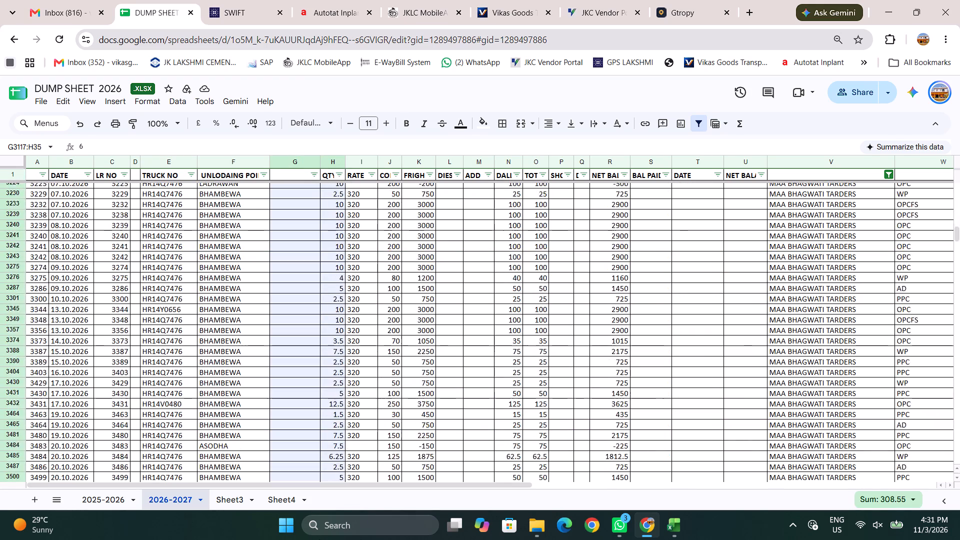
left_click_drag(319, 539, 320, 468)
left_click(237, 311)
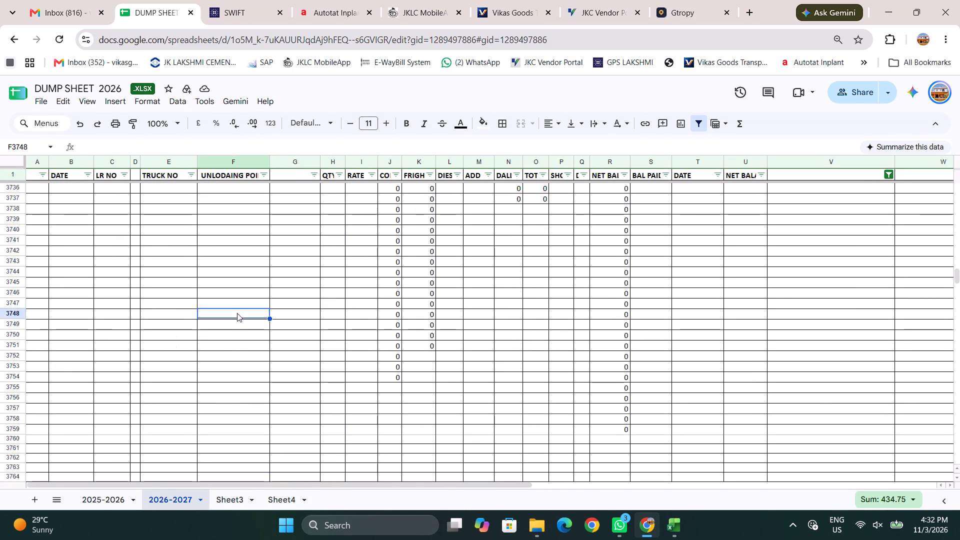
Review the October MAA BHAGWATI TARDERS rows in the 2026-2027 sheet, checking LR numbers, dates, trucks and quantities through LR 3713.
scroll(226, 343, "up", 18)
scroll(235, 353, "down", 3)
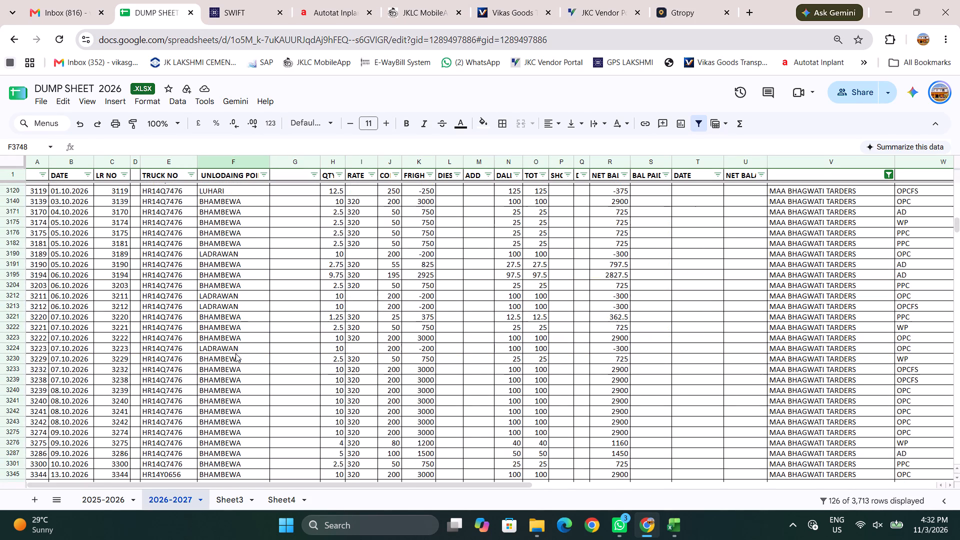
scroll(235, 353, "down", 5)
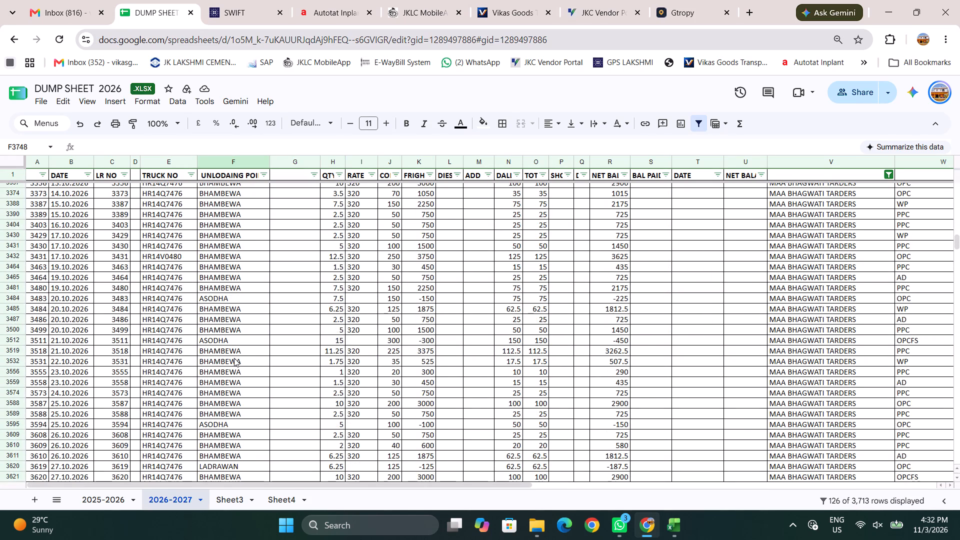
scroll(234, 358, "down", 3)
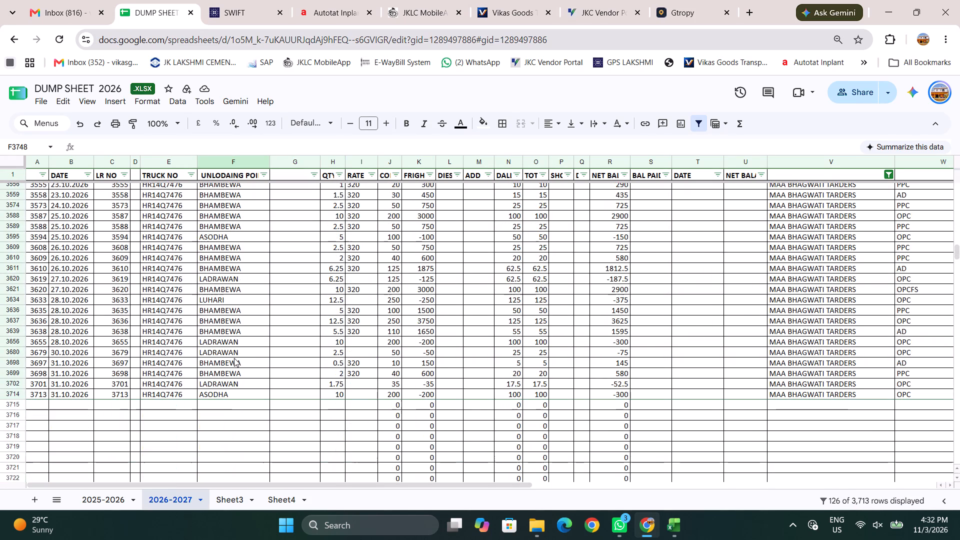
scroll(239, 373, "up", 1)
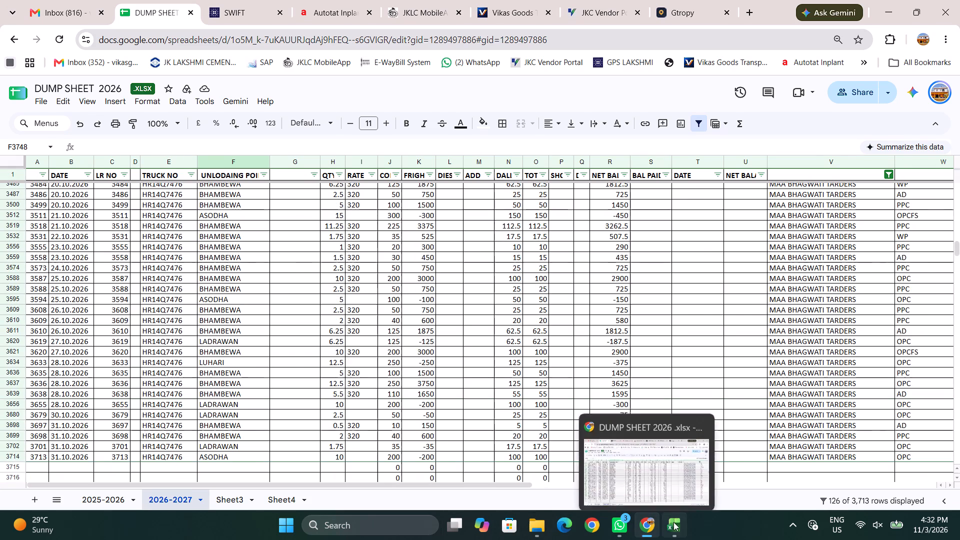
left_click(673, 522)
scroll(363, 352, "down", 16)
scroll(362, 353, "up", 1)
scroll(362, 353, "down", 1)
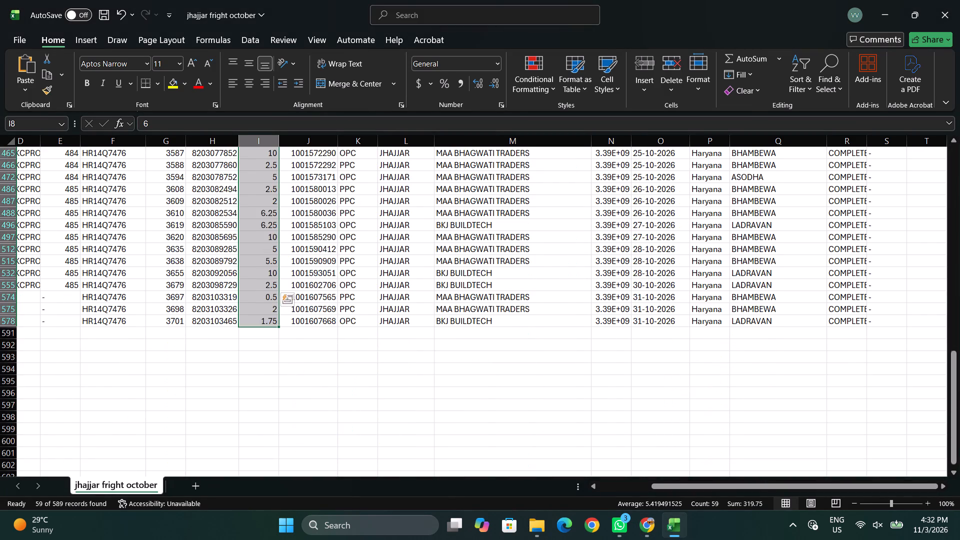
scroll(362, 353, "up", 3)
left_click(363, 216)
left_click(179, 217)
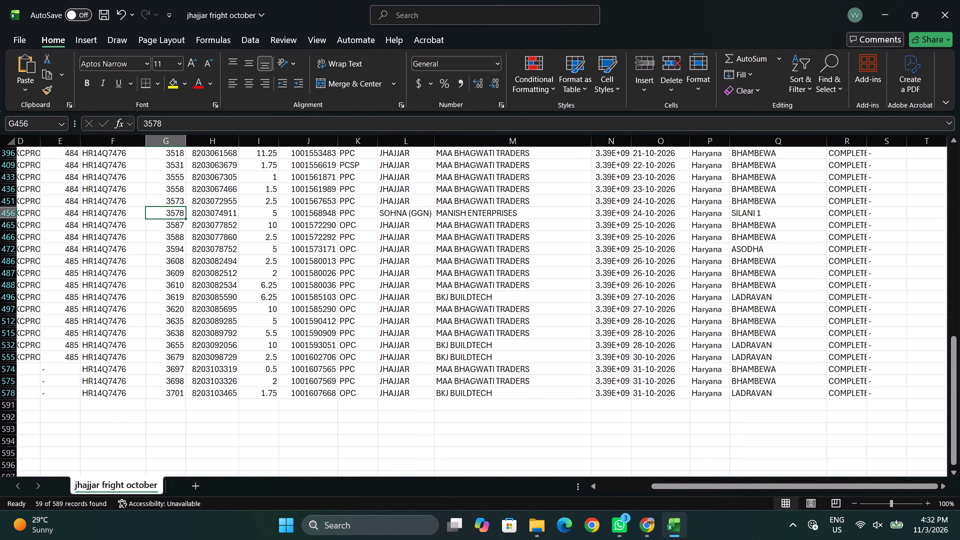
left_click(2, 216)
left_click(0, 215)
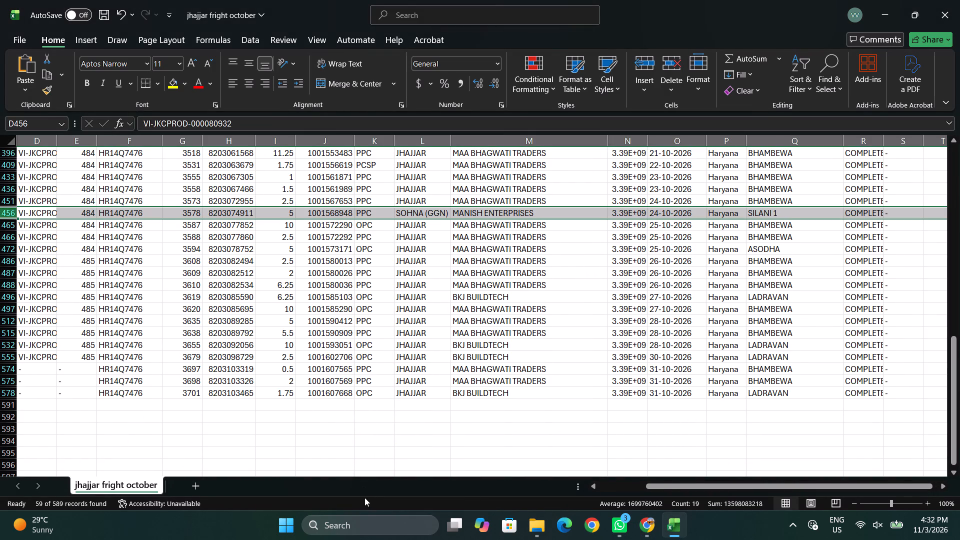
left_click(671, 488)
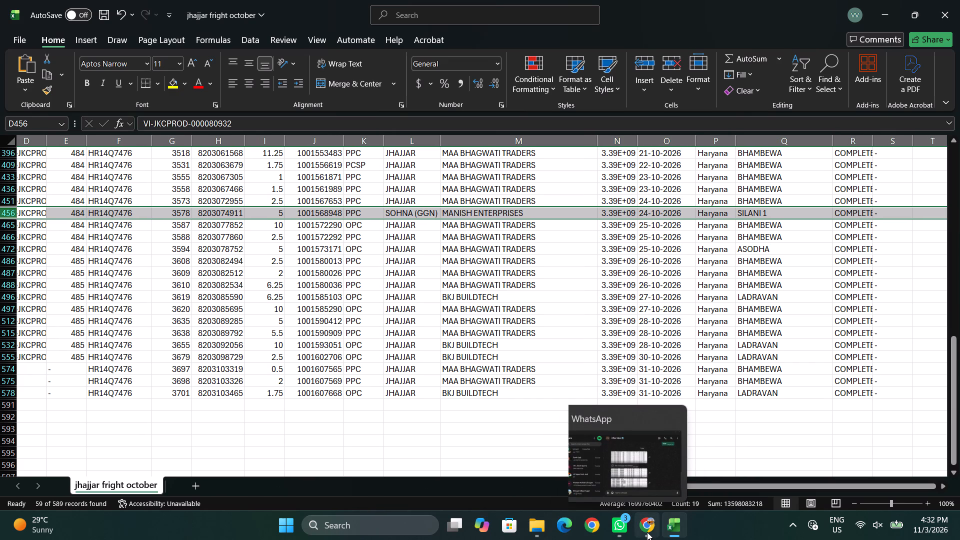
Return to DUMP SHEET 2026 in Chrome to compare its late-October LR entries with the Excel rows.
left_click(645, 481)
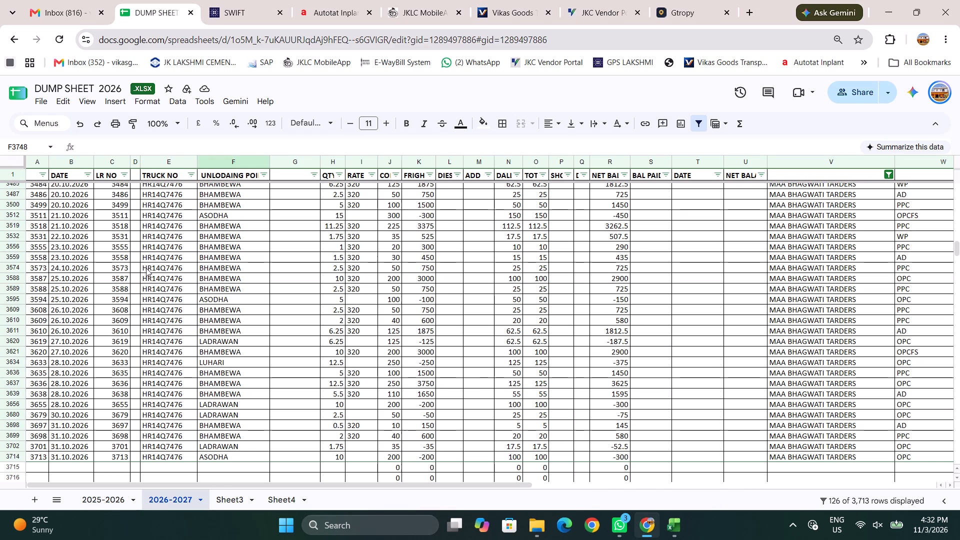
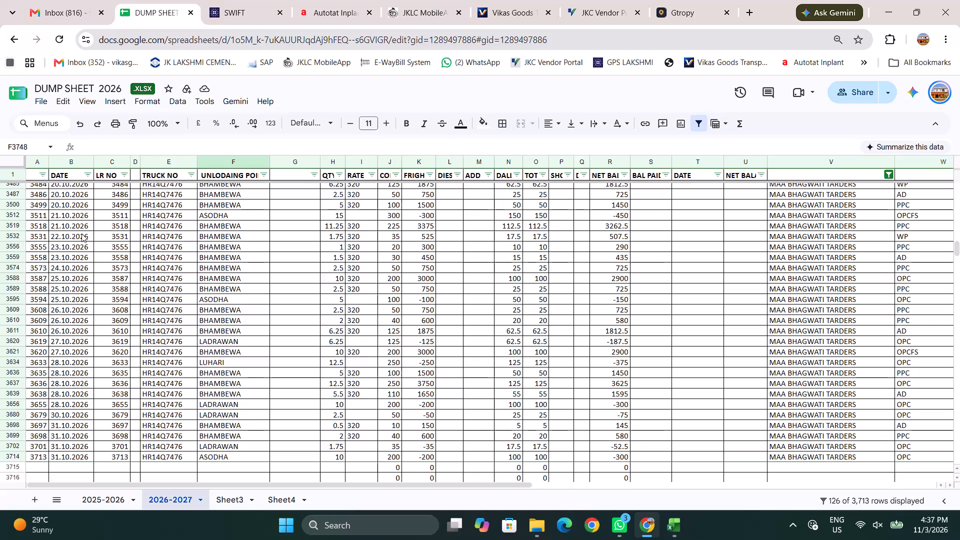
Review the MAA BHAGWATI TARDERS rows from September through LR 3713 in the 2026-2027 sheet.
right_click_drag(95, 377, 126, 329)
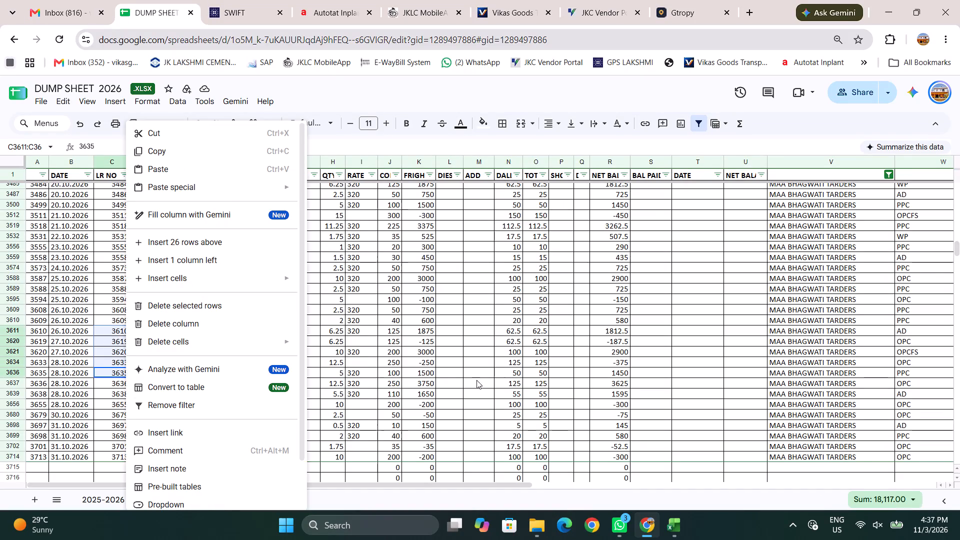
left_click(468, 358)
scroll(466, 384, "up", 13)
scroll(466, 384, "down", 3)
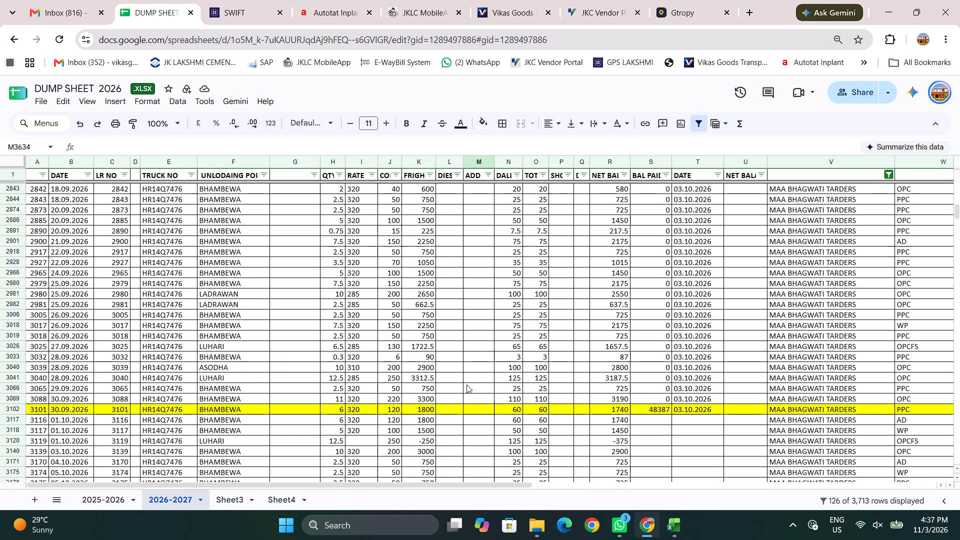
scroll(466, 384, "down", 10)
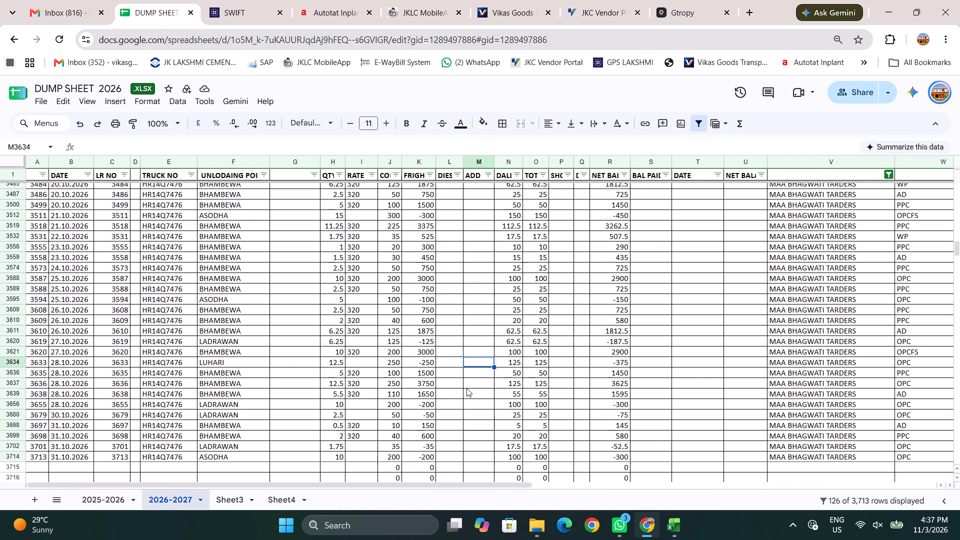
Switch to the jhajjar fright october workbook in Excel and remove the Truck Number filter so all trucks are included.
key("alt+Tab")
scroll(547, 341, "up", 10)
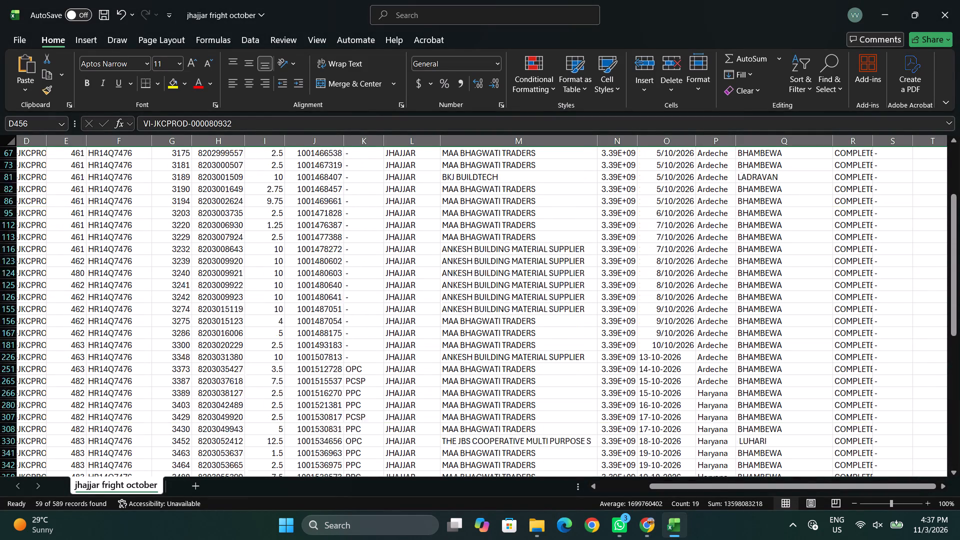
scroll(533, 349, "up", 12)
left_click(145, 154)
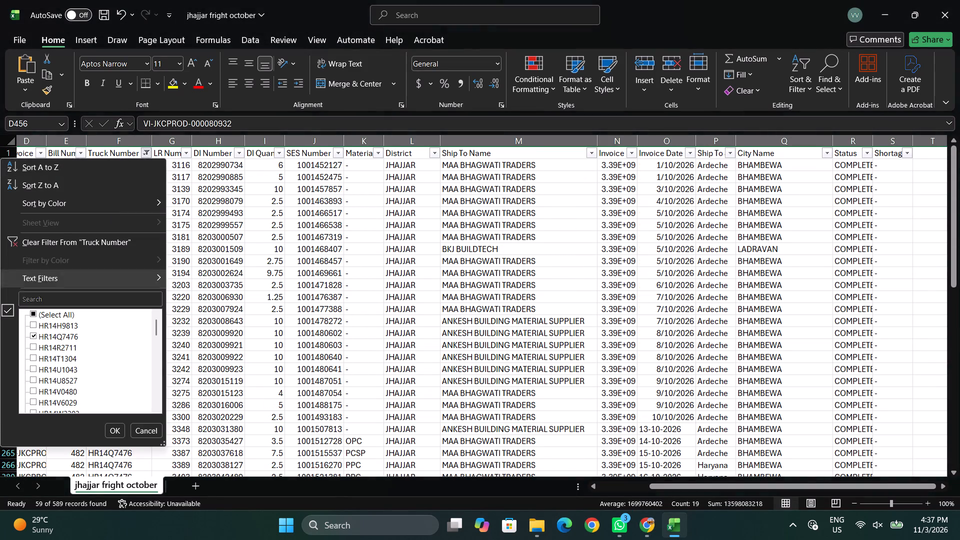
left_click(54, 314)
left_click(120, 432)
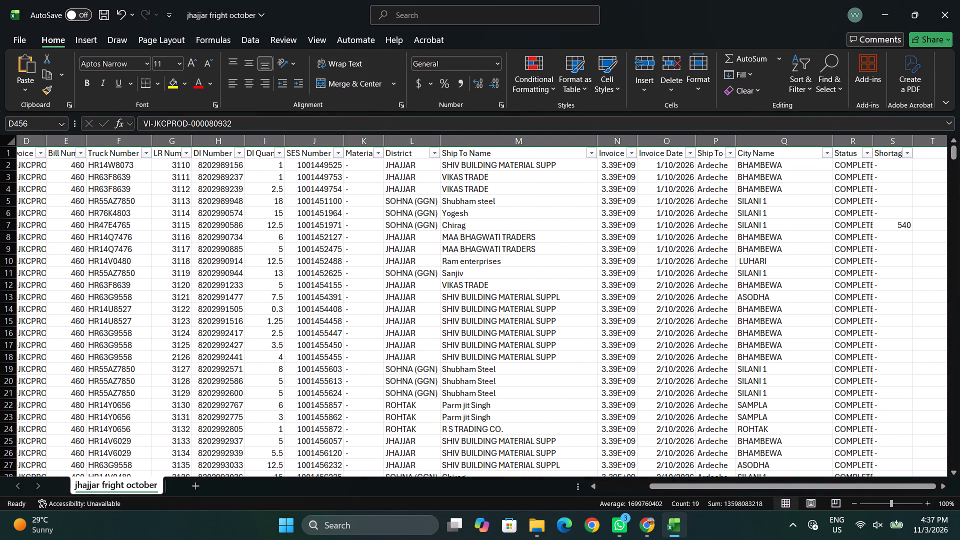
Total the DI Quantity values for all trucks, from LR 3110 through LR 3713.
scroll(687, 324, "up", 8)
left_click_drag(270, 166, 257, 539)
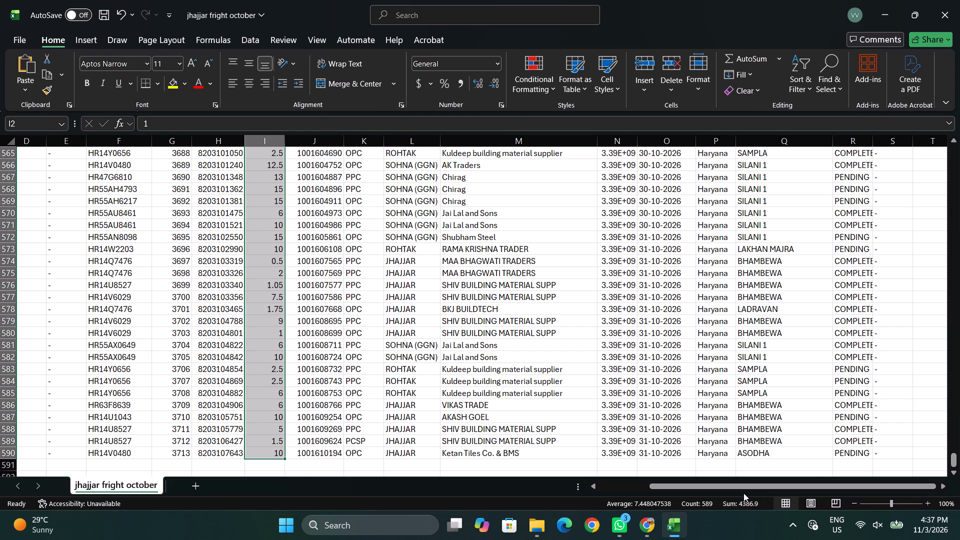
Switch to DUMP SHEET 2026 in Chrome and reset the MAA BHAGWATI TARDERS filter to include all parties.
key("alt+Tab")
scroll(543, 298, "up", 11)
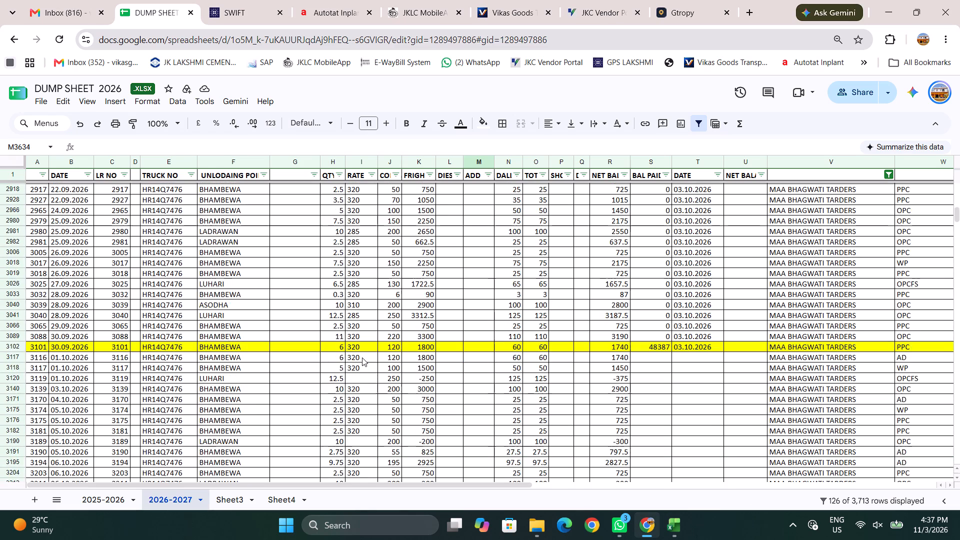
scroll(362, 357, "up", 12)
scroll(362, 357, "down", 8)
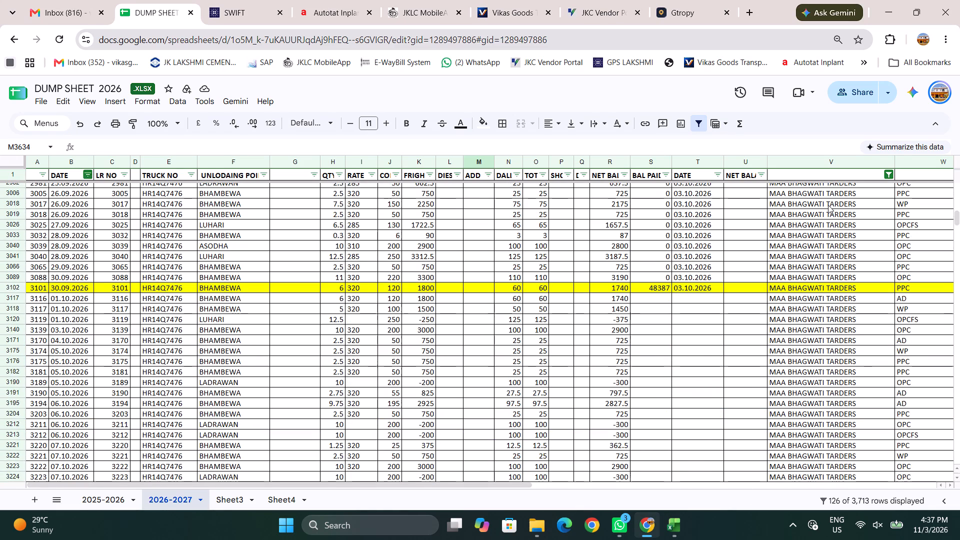
left_click(887, 173)
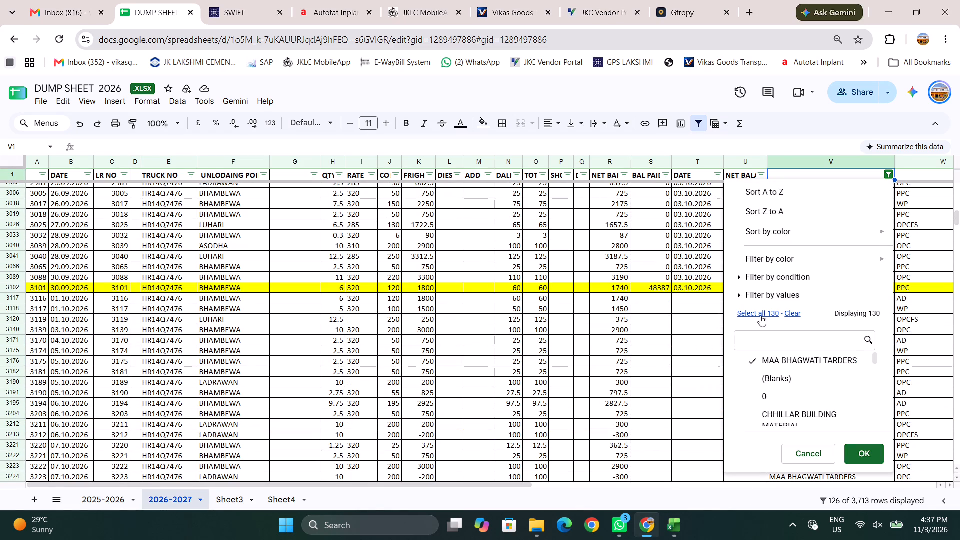
left_click(760, 315)
left_click(873, 455)
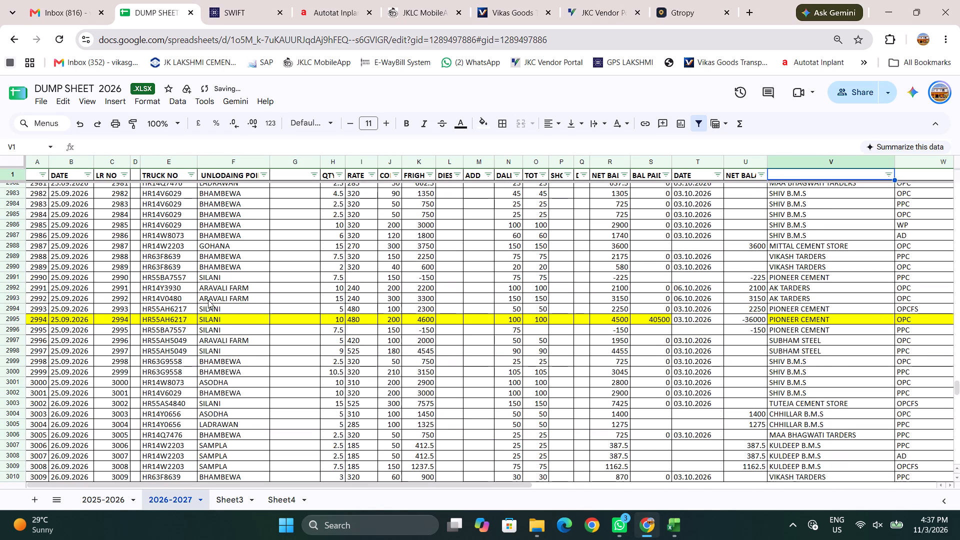
Total the October QTY values for all parties, from LR 3110 through LR 3713.
scroll(204, 304, "down", 3)
scroll(199, 316, "up", 3)
scroll(199, 316, "down", 14)
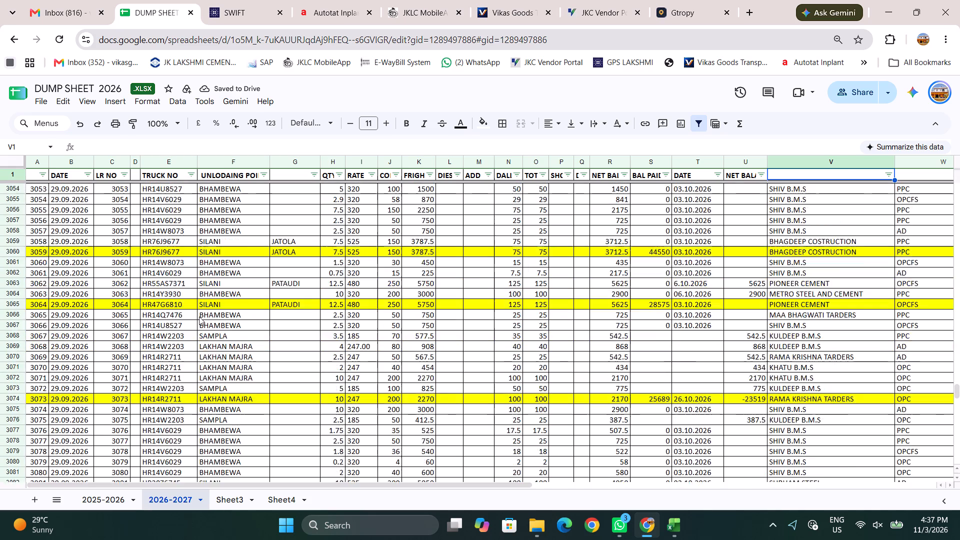
scroll(199, 316, "down", 14)
scroll(199, 316, "up", 7)
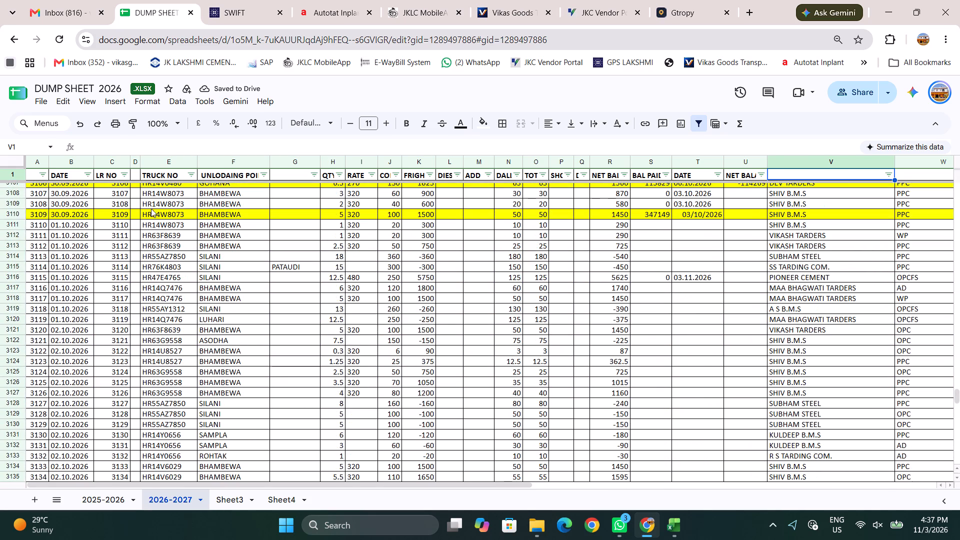
left_click(340, 227)
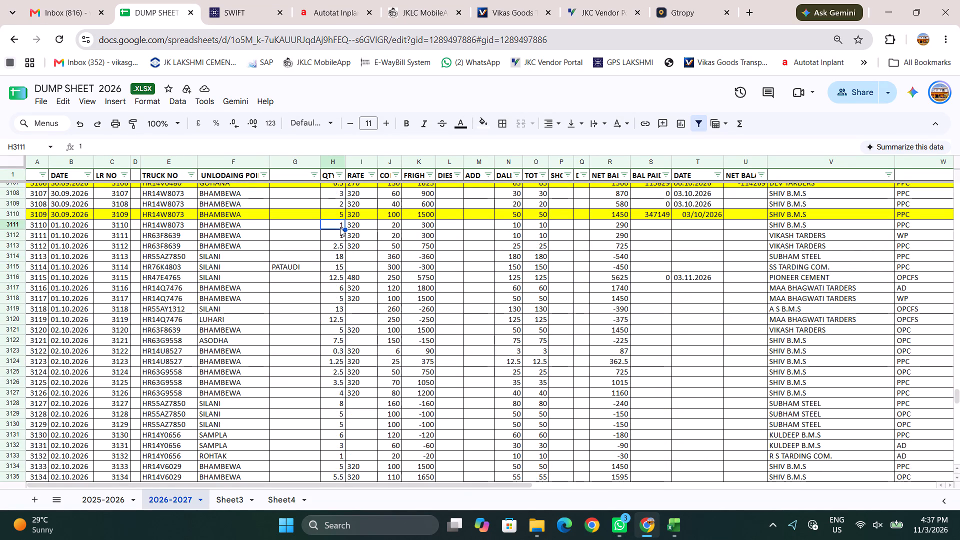
key("ctrl+shift+Down")
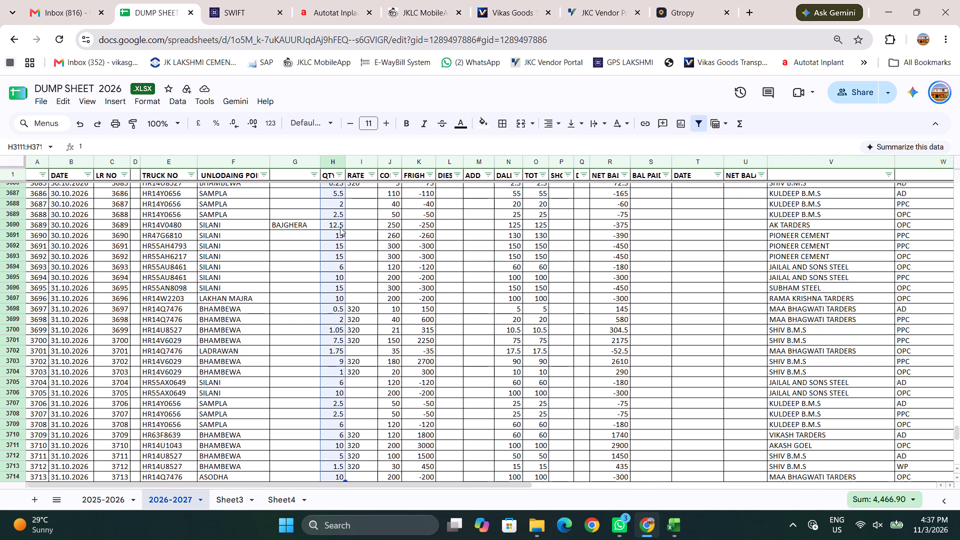
Open Calculator and subtract the DUMP SHEET quantity total 4466.9 from the Excel total 4386.9.
key("alt+Tab")
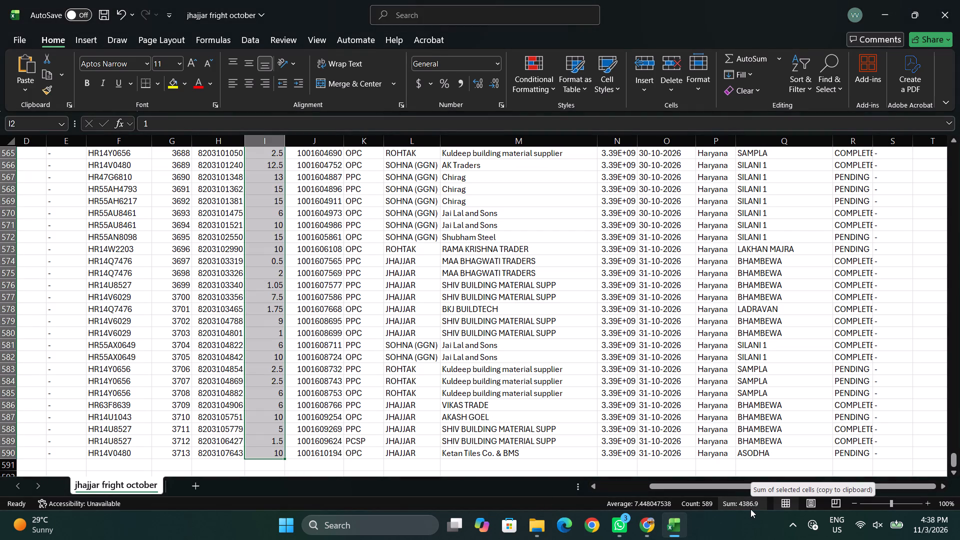
left_click(397, 533)
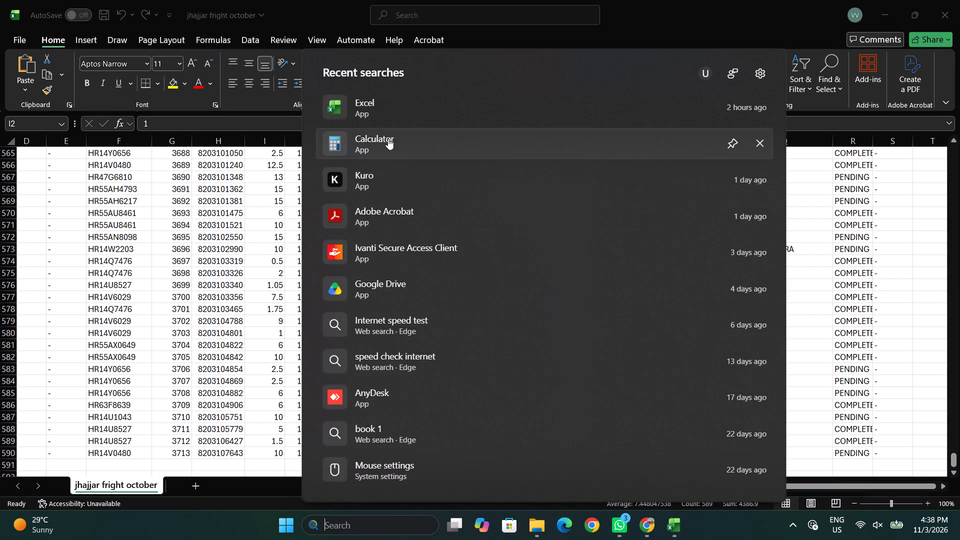
left_click(390, 146)
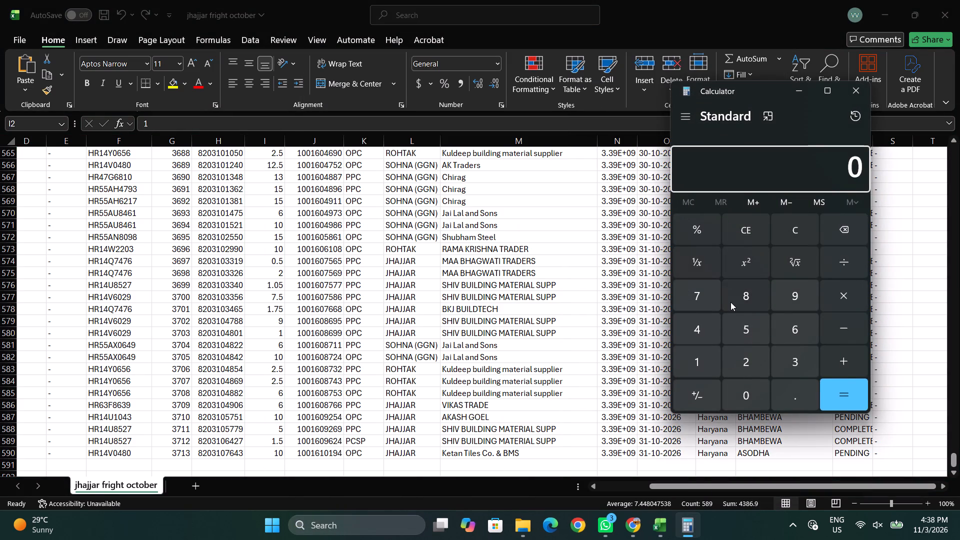
type("4386")
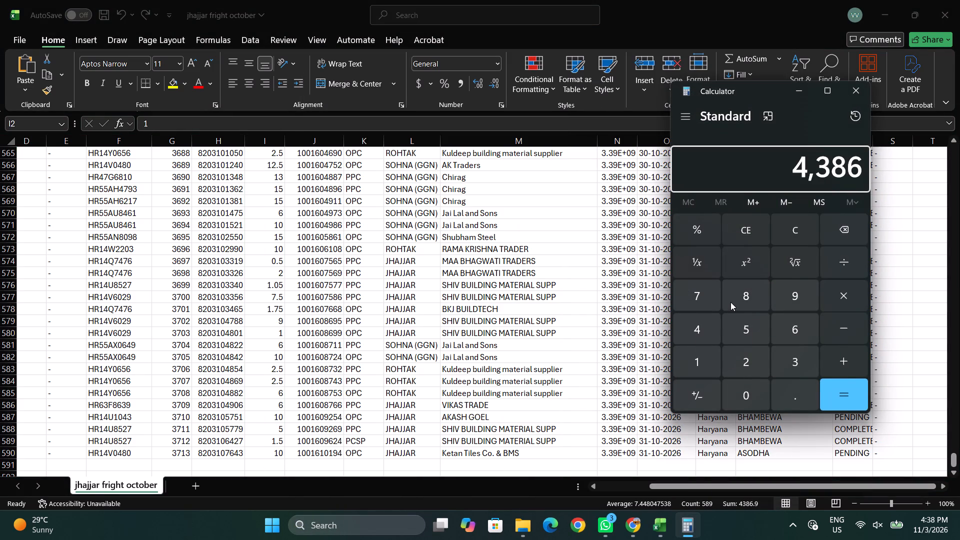
type(".9")
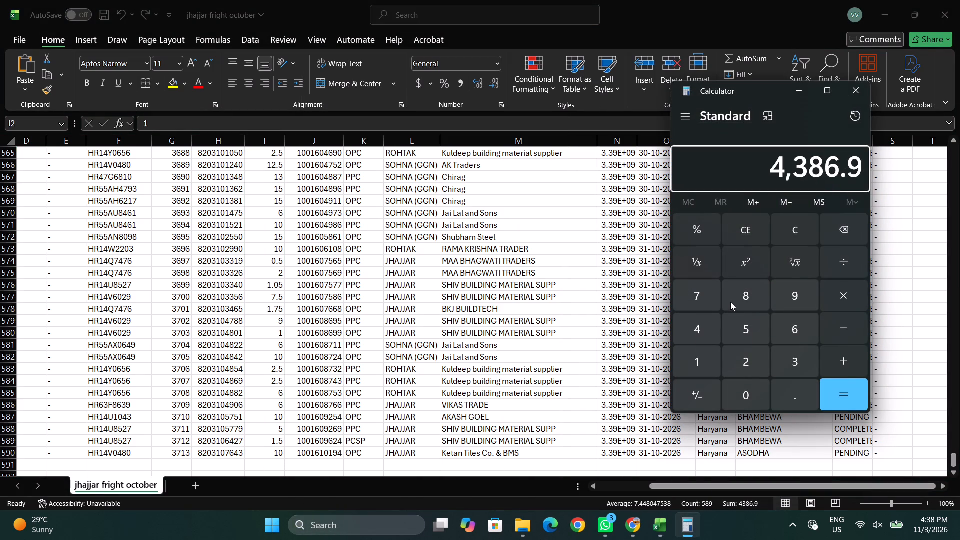
key("minus")
key("alt+Tab")
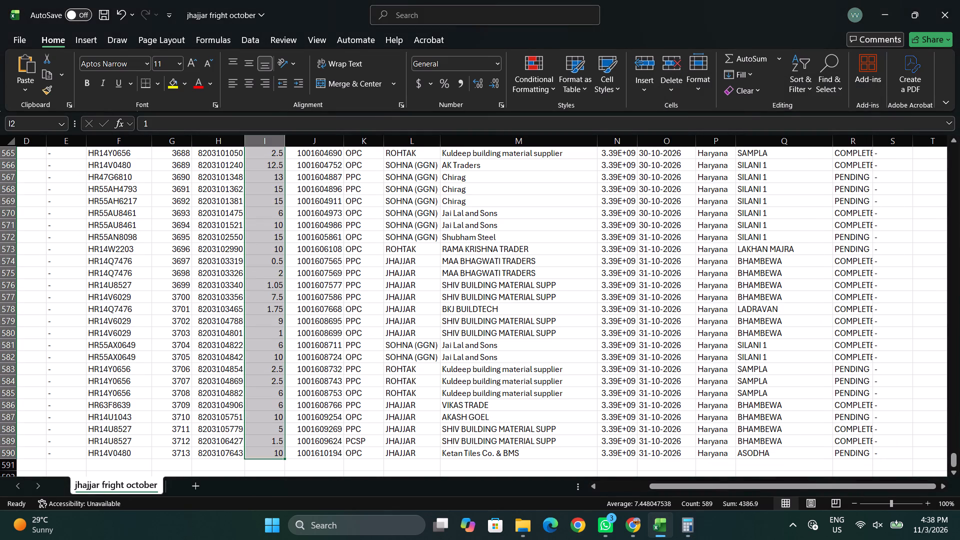
key("alt+Tab")
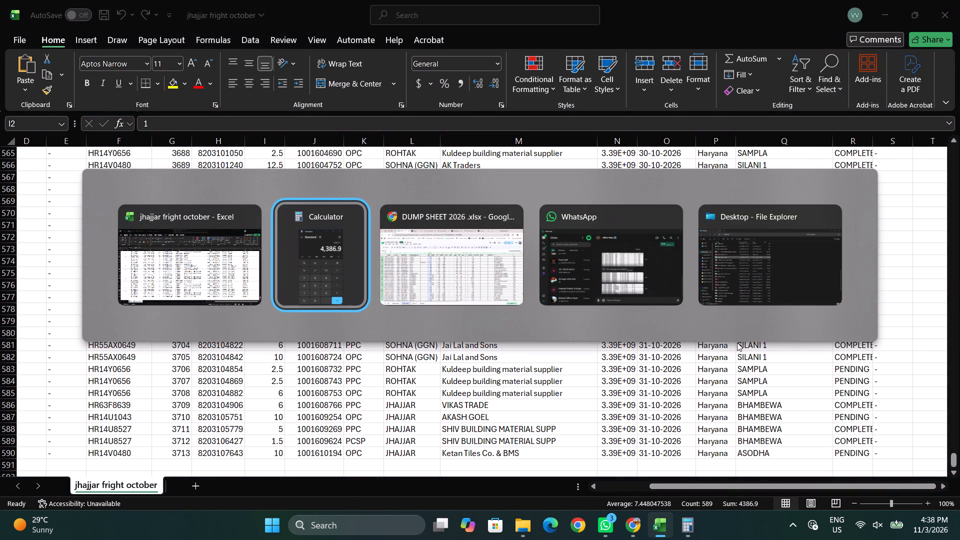
key("alt+Tab")
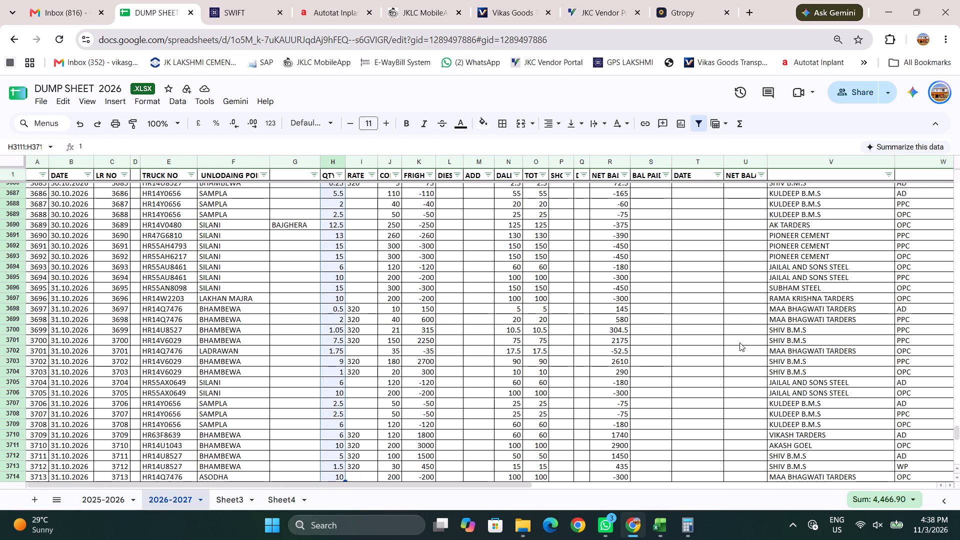
key("alt+Tab")
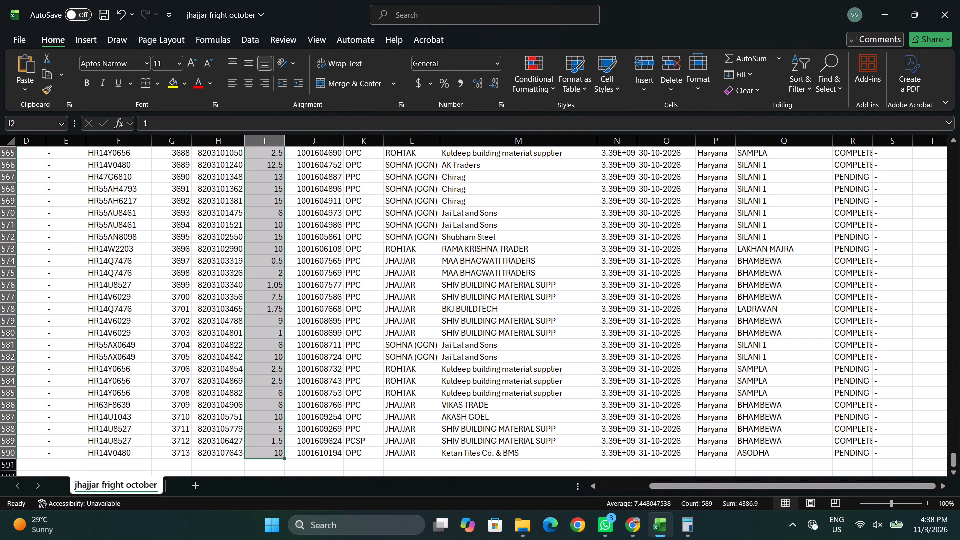
key("alt+Tab")
key("alt+Tab")
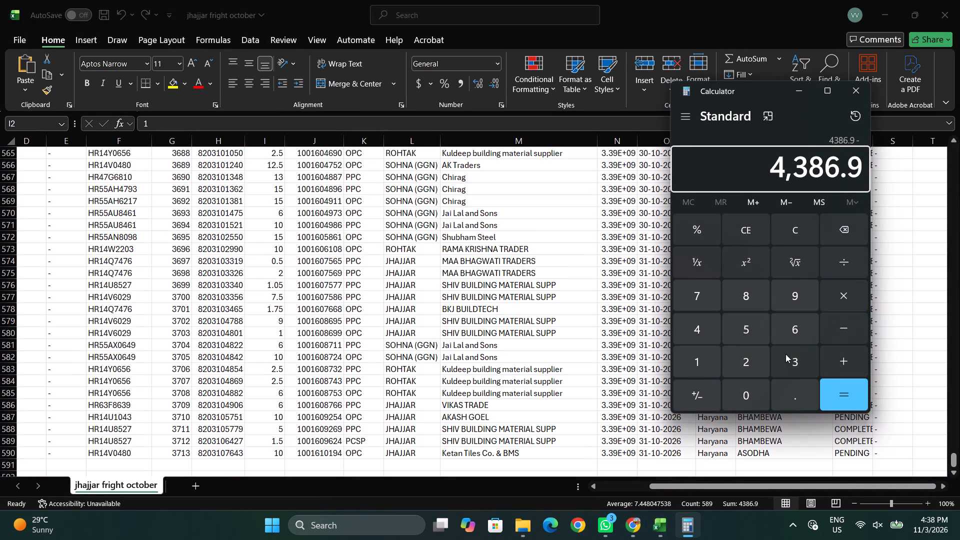
type("4466")
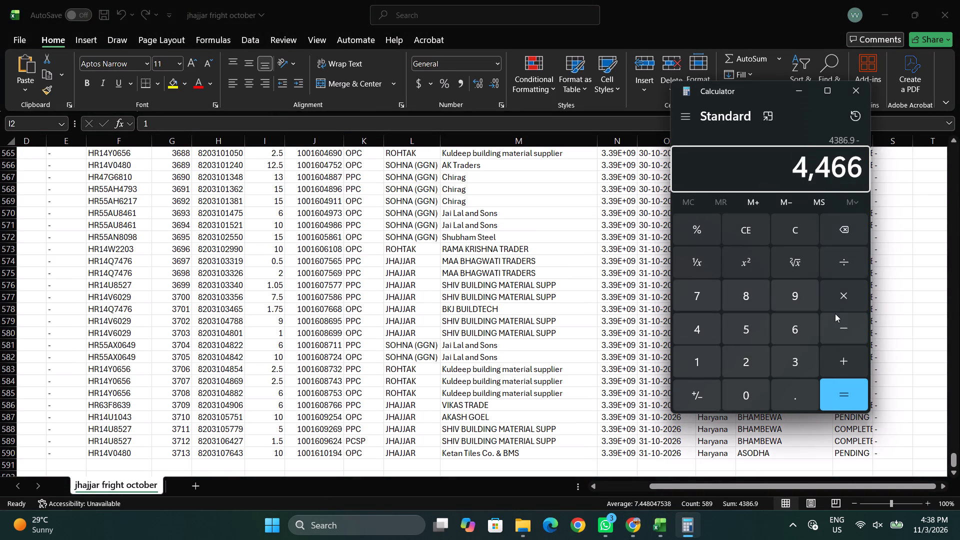
key("period")
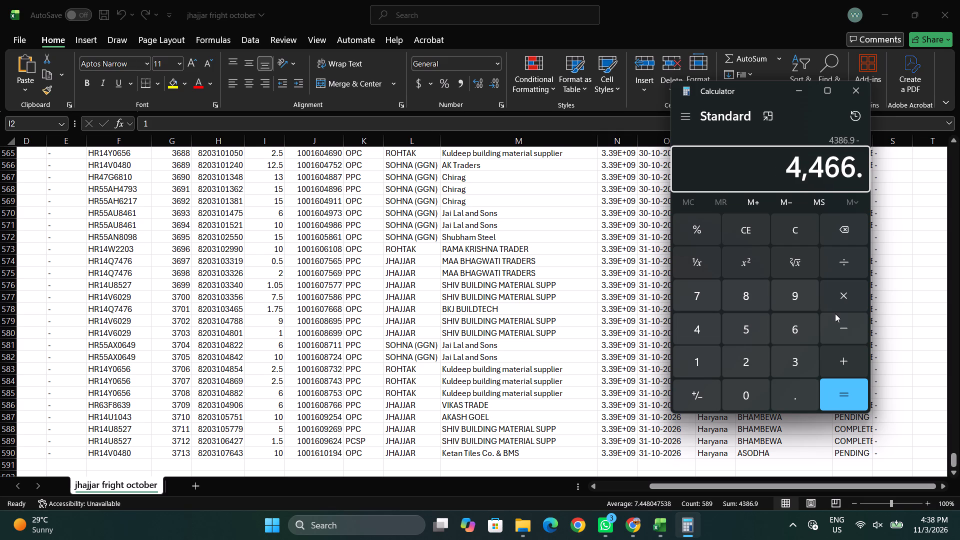
key("9")
key("Return")
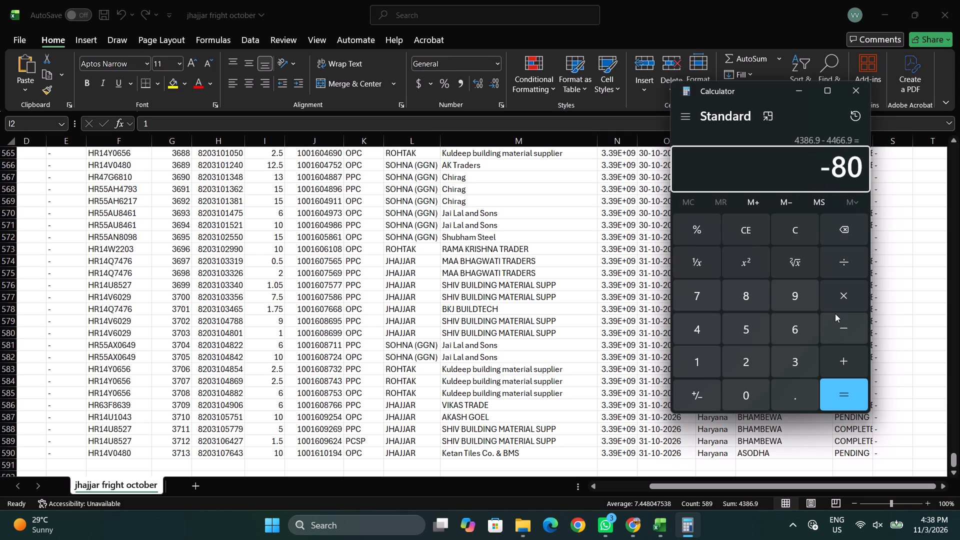
Return to the jhajjar fright october workbook and examine its rows from late October back to LR 3110, including the leading GRN/SES columns.
left_click(535, 340)
scroll(532, 350, "up", 11)
scroll(532, 350, "down", 1)
scroll(532, 350, "up", 2)
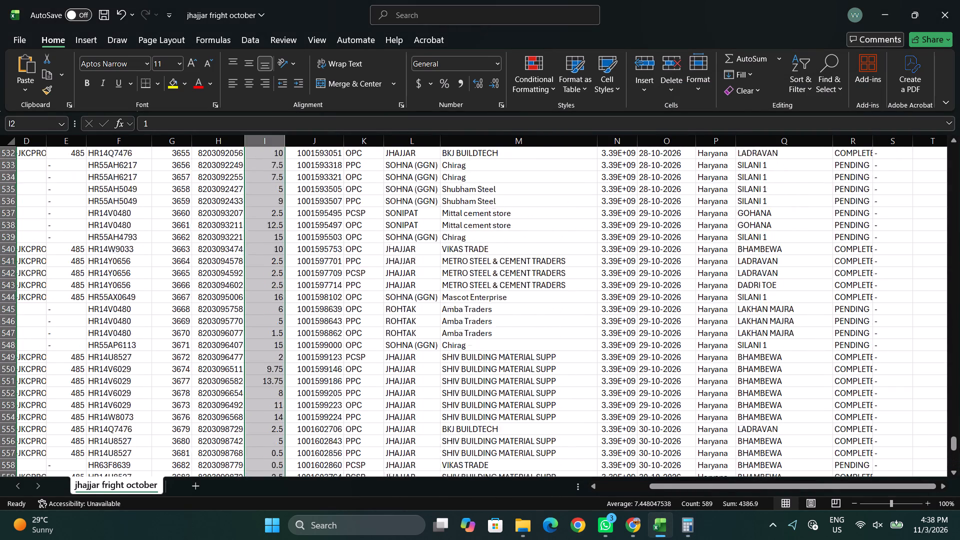
scroll(532, 350, "up", 20)
scroll(532, 350, "up", 19)
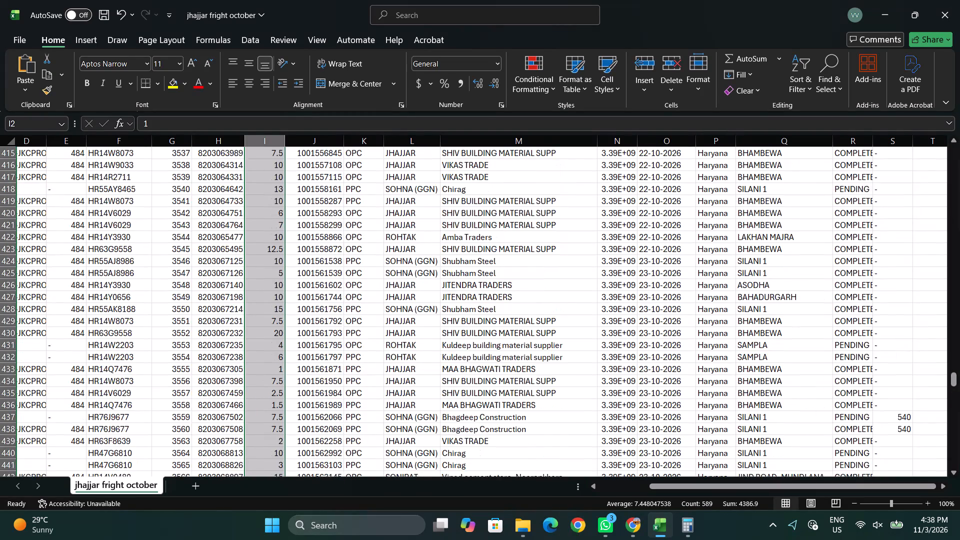
scroll(543, 372, "up", 17)
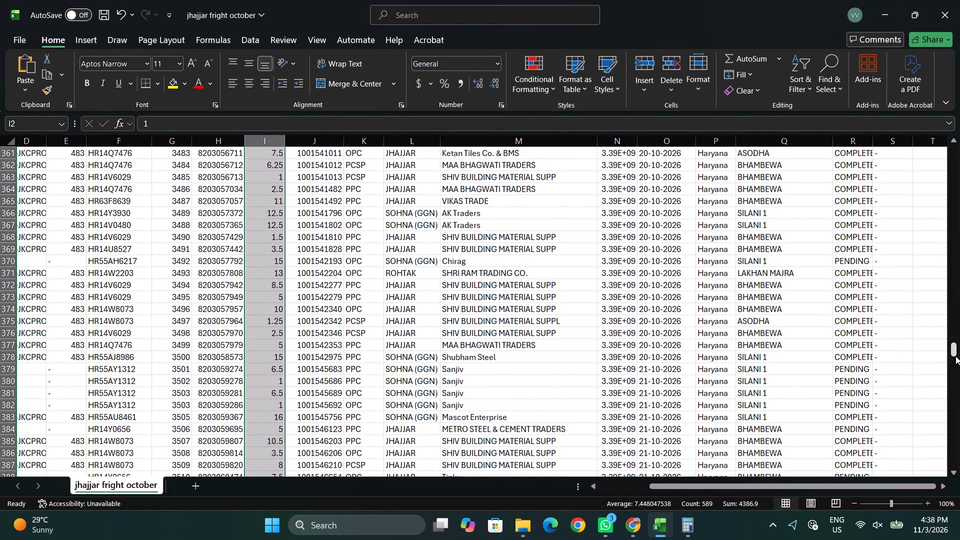
left_click_drag(954, 350, 950, 152)
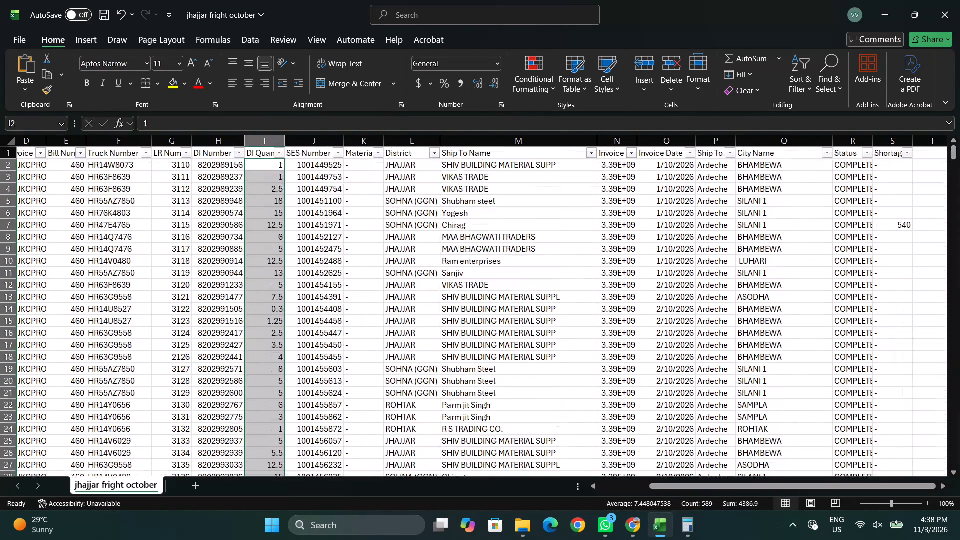
left_click_drag(757, 486, 532, 478)
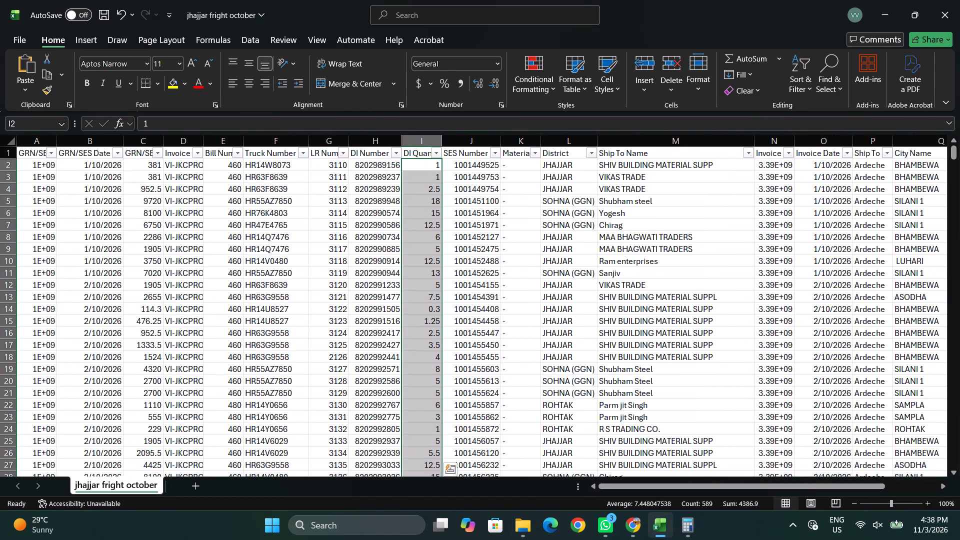
Switch back to Calculator to check the difference between the two quantity totals.
key("alt+Tab")
key("alt+Tab")
key("alt+Tab")
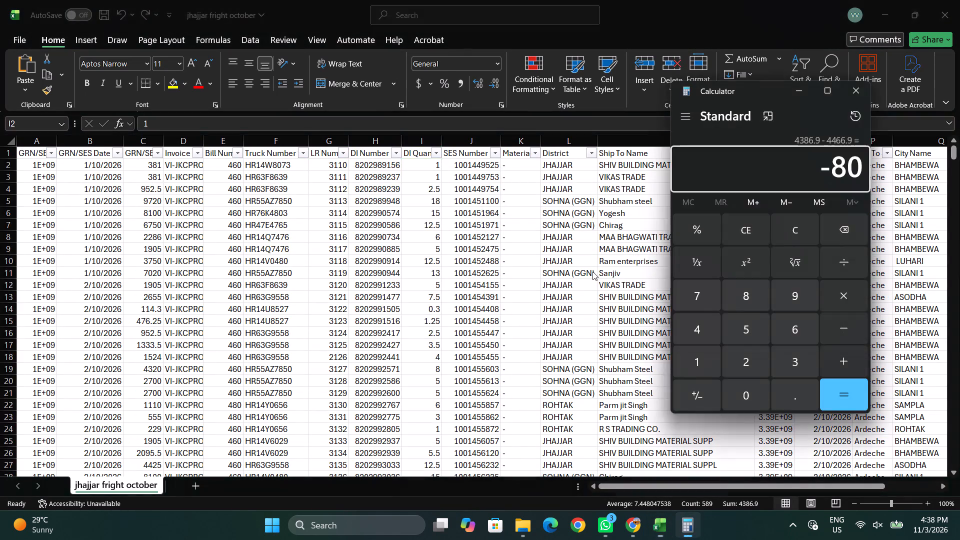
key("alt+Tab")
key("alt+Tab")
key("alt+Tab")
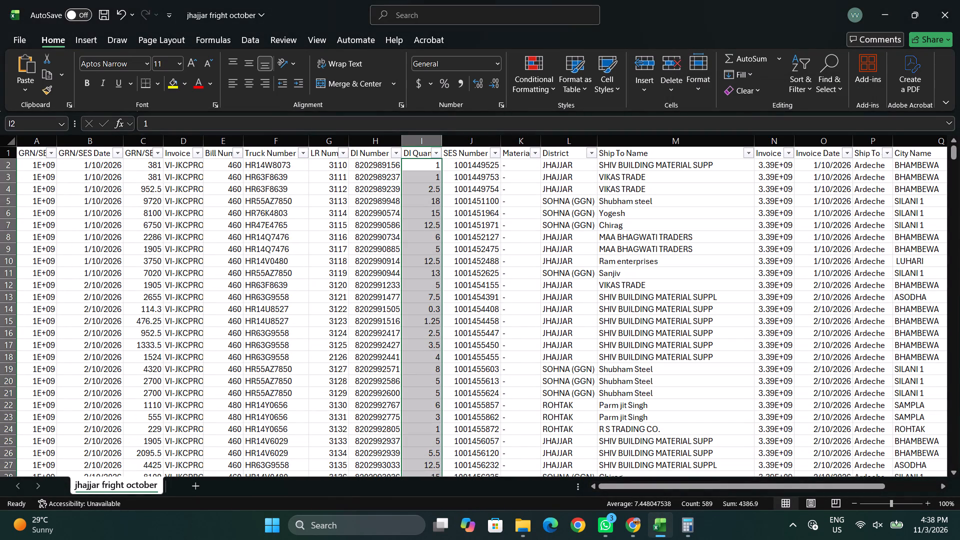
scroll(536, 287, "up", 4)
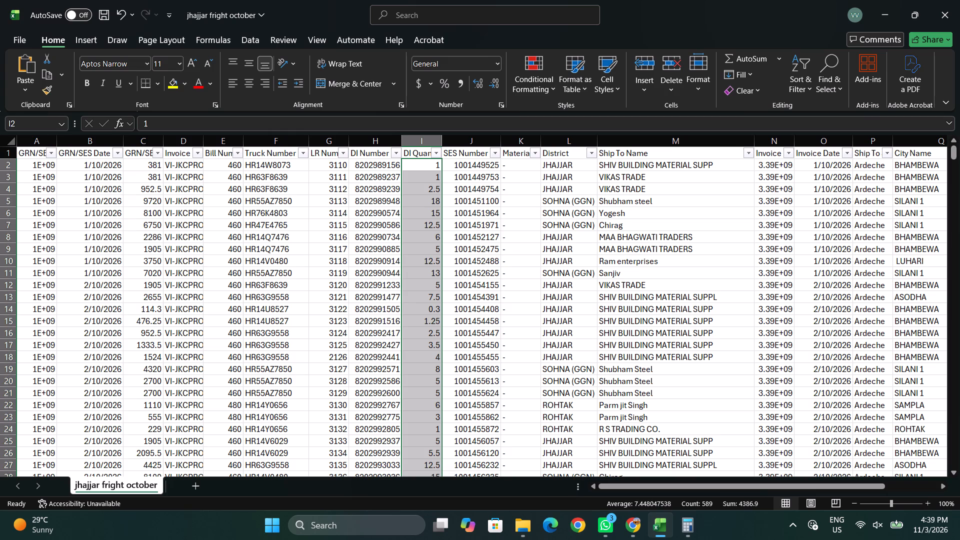
Switch to DUMP SHEET 2026 and filter the party column to show only MAA BHAGWATI TARDERS.
left_click(633, 538)
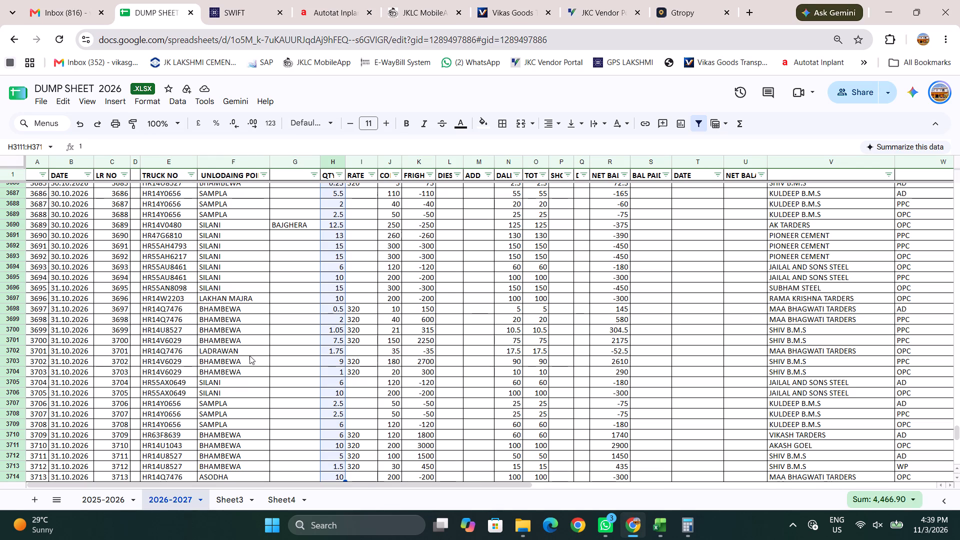
left_click(243, 359)
scroll(243, 416, "up", 16)
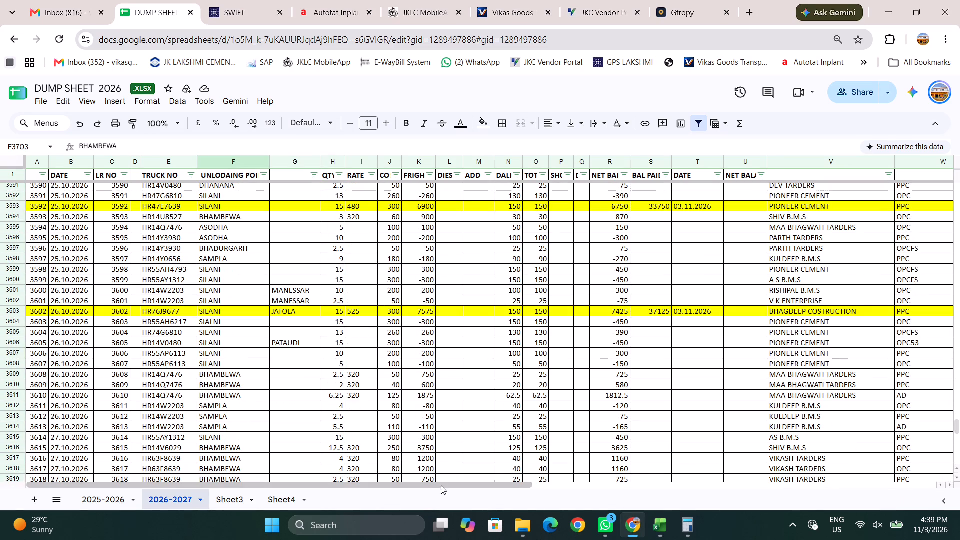
left_click_drag(437, 487, 586, 491)
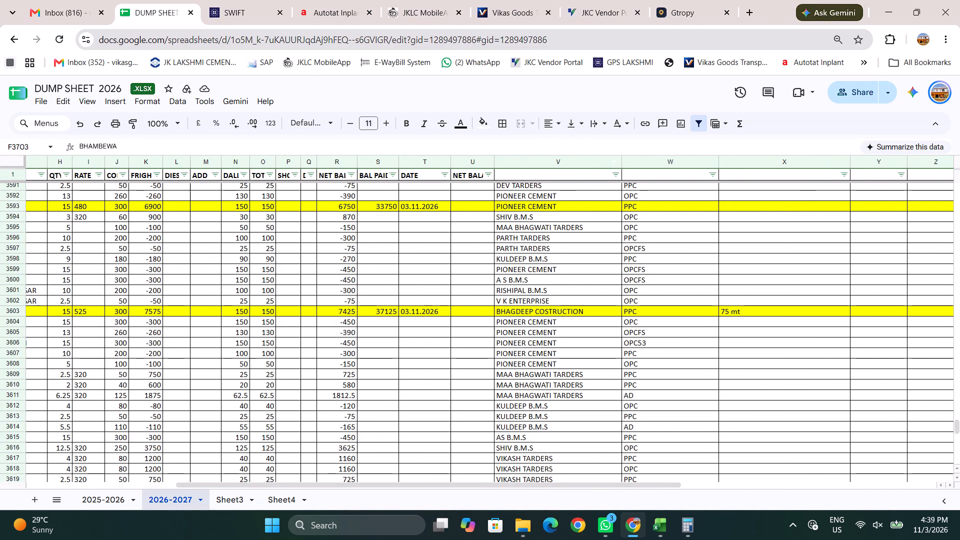
left_click(611, 173)
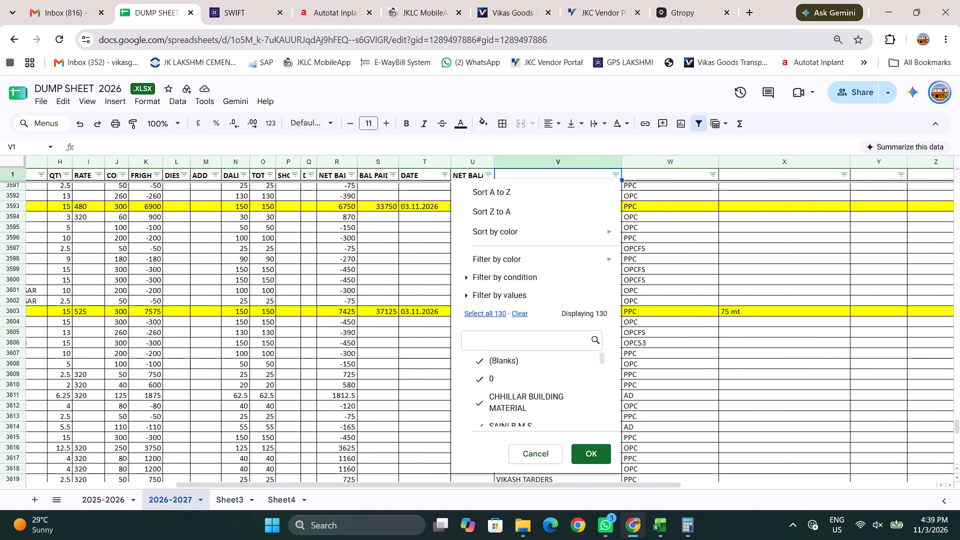
left_click(519, 318)
left_click(519, 340)
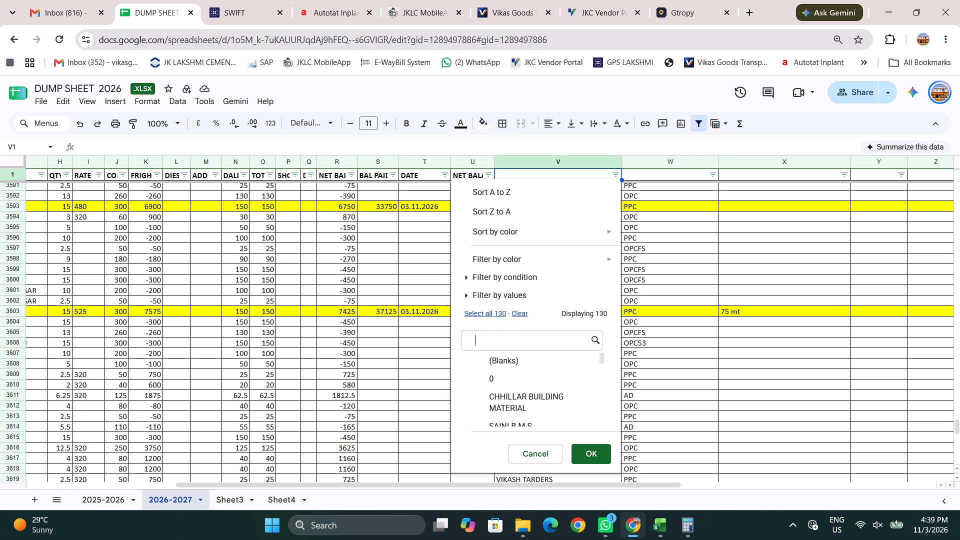
type("maa")
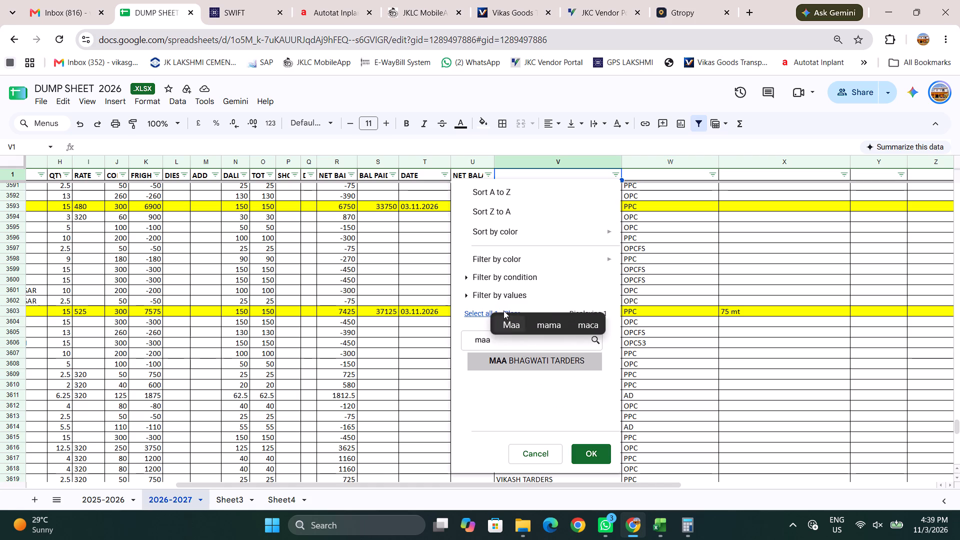
left_click(495, 365)
left_click(575, 449)
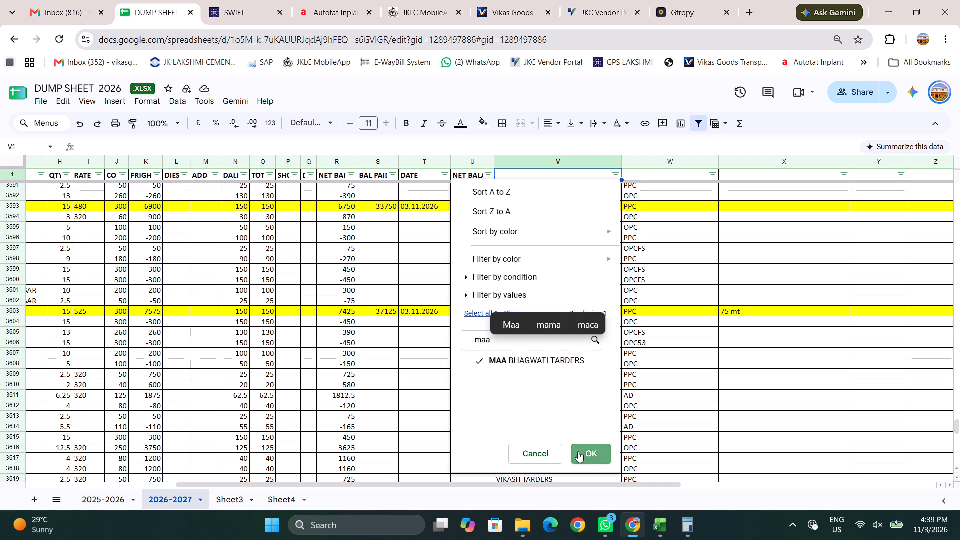
Examine the filtered October rows, tracing the LR 3431 entry of 17.10.2026 from its date across to its material type.
left_click_drag(522, 487, 226, 439)
scroll(268, 369, "up", 1)
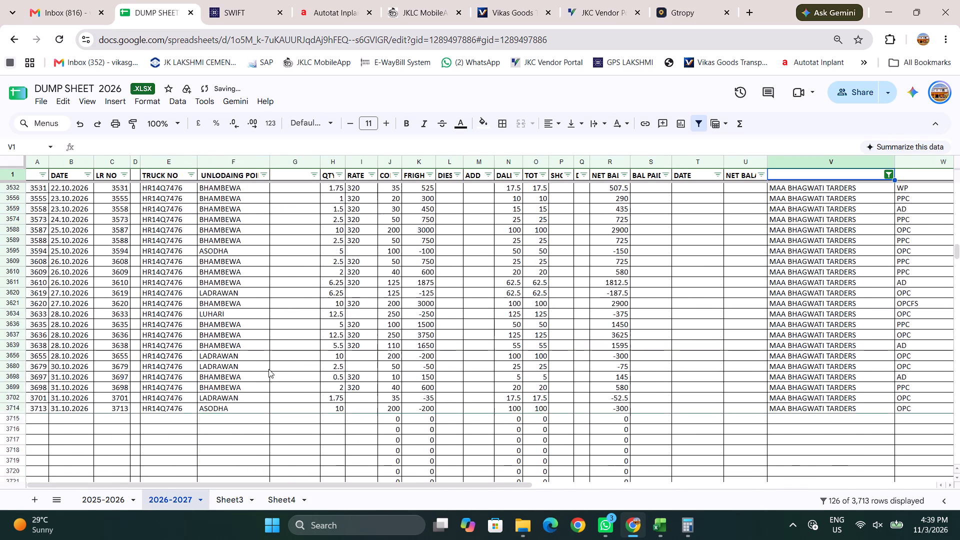
scroll(268, 369, "up", 3)
left_click(177, 272)
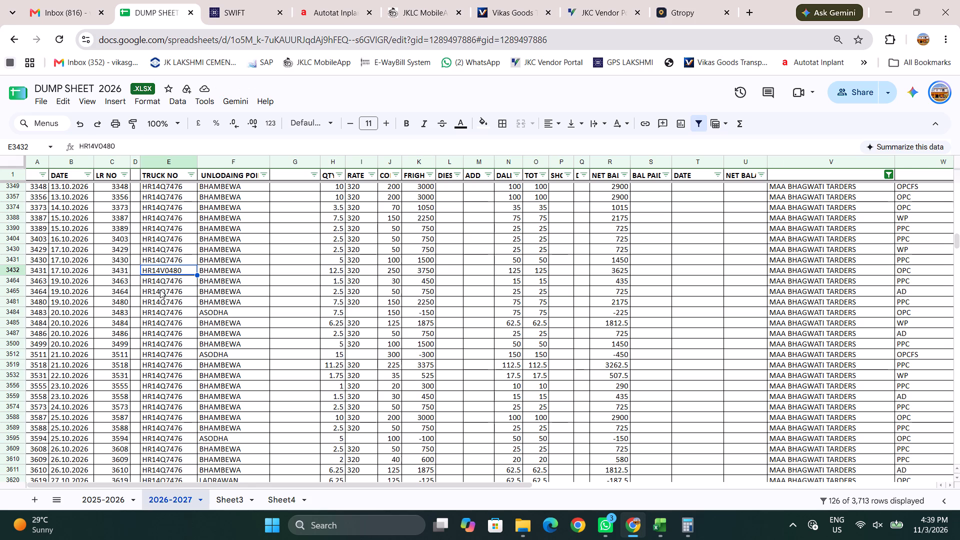
left_click_drag(66, 269, 345, 269)
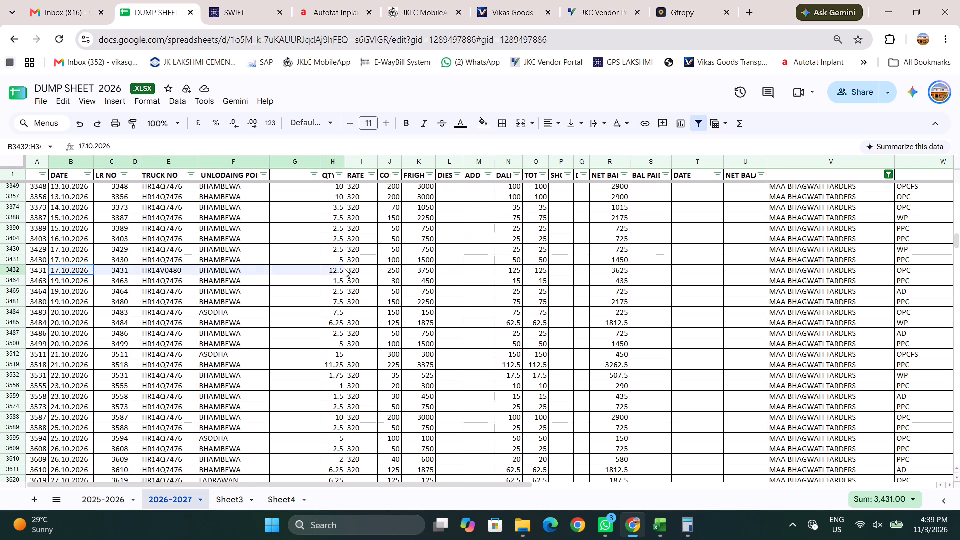
left_click_drag(345, 269, 808, 267)
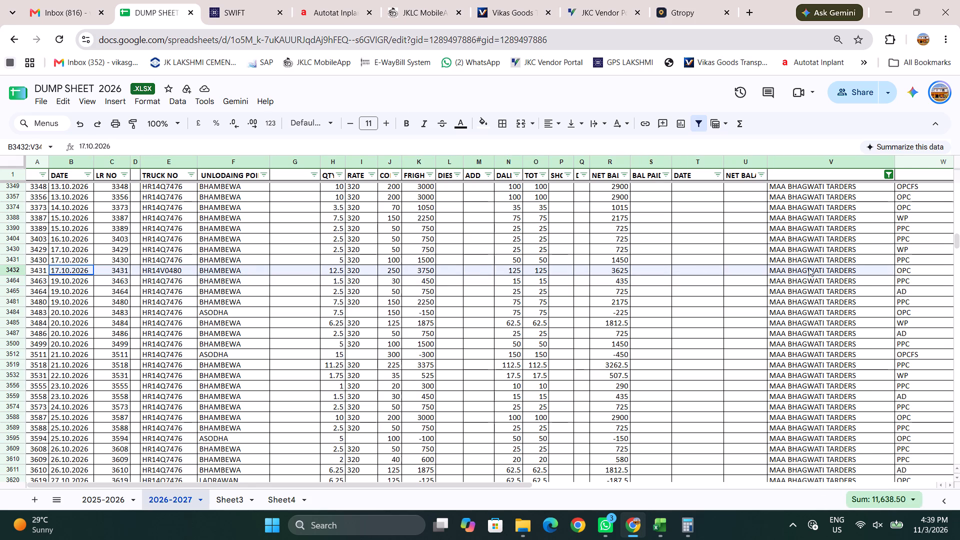
left_click_drag(808, 267, 907, 274)
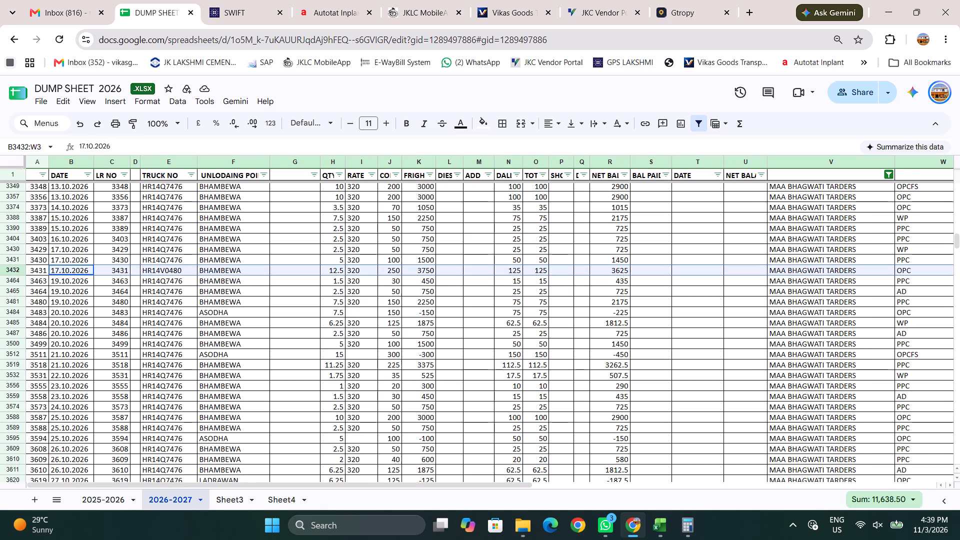
left_click(255, 304)
left_click(292, 271)
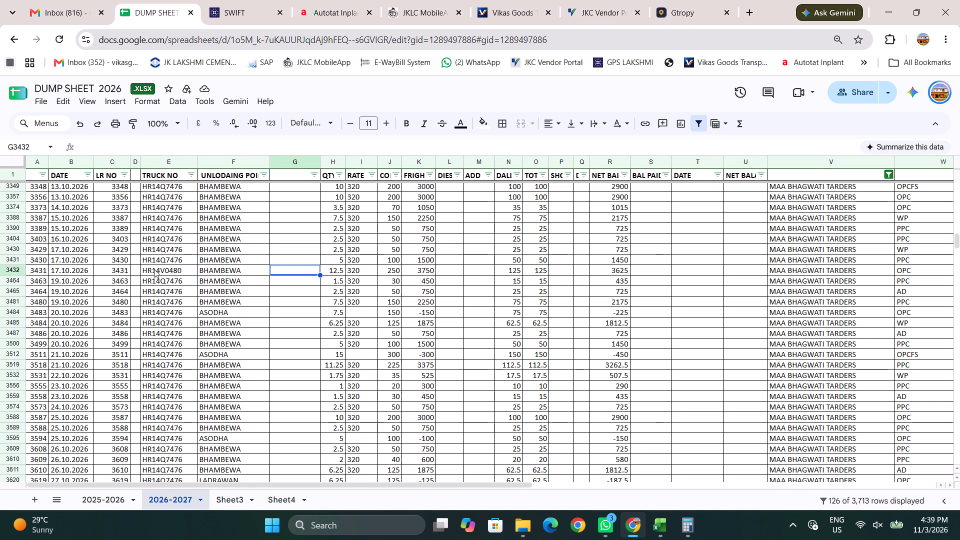
left_click(158, 269)
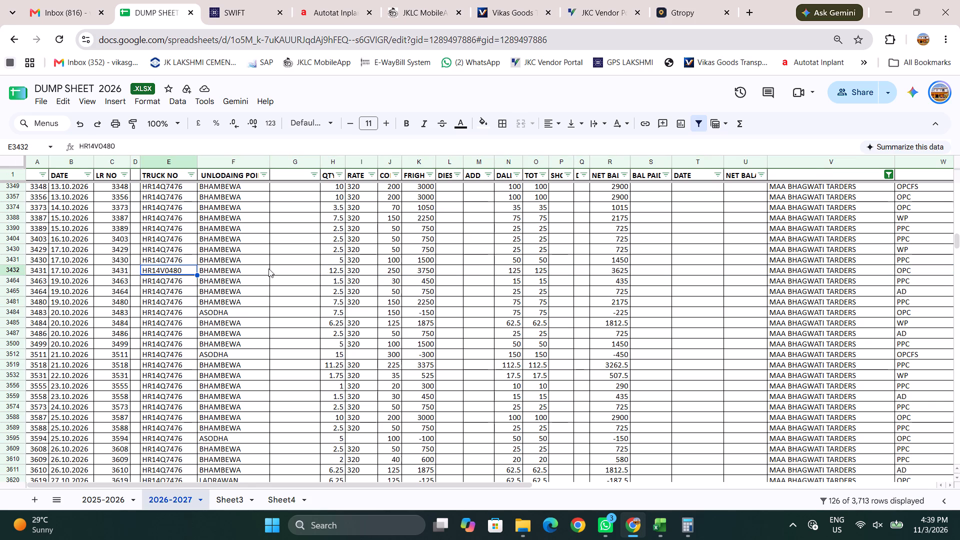
key("ctrl+c")
left_click(279, 271)
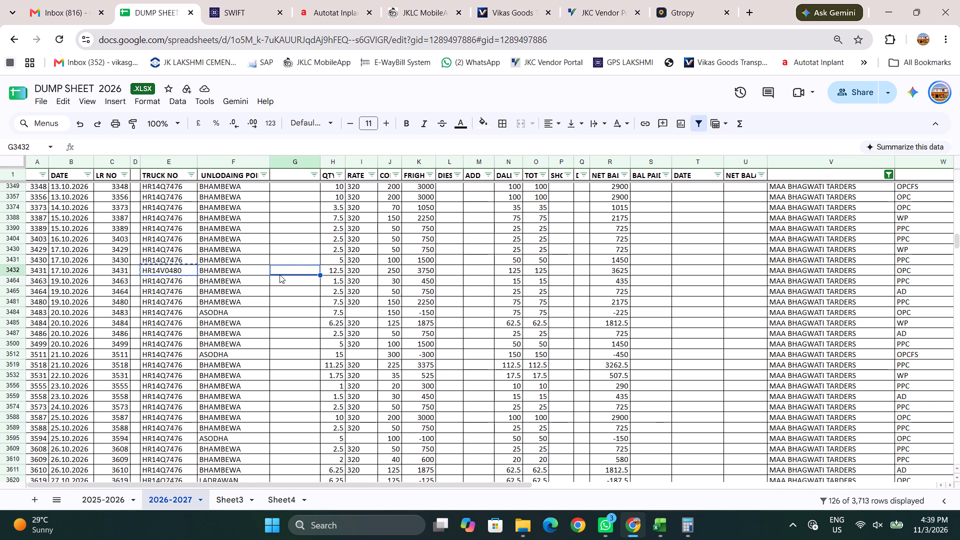
key("ctrl+v")
left_click(274, 297)
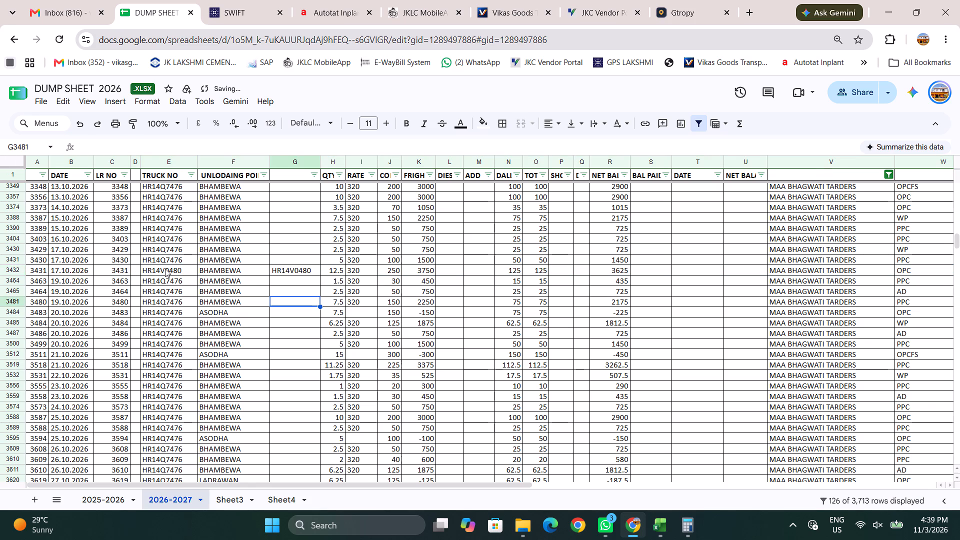
left_click(165, 269)
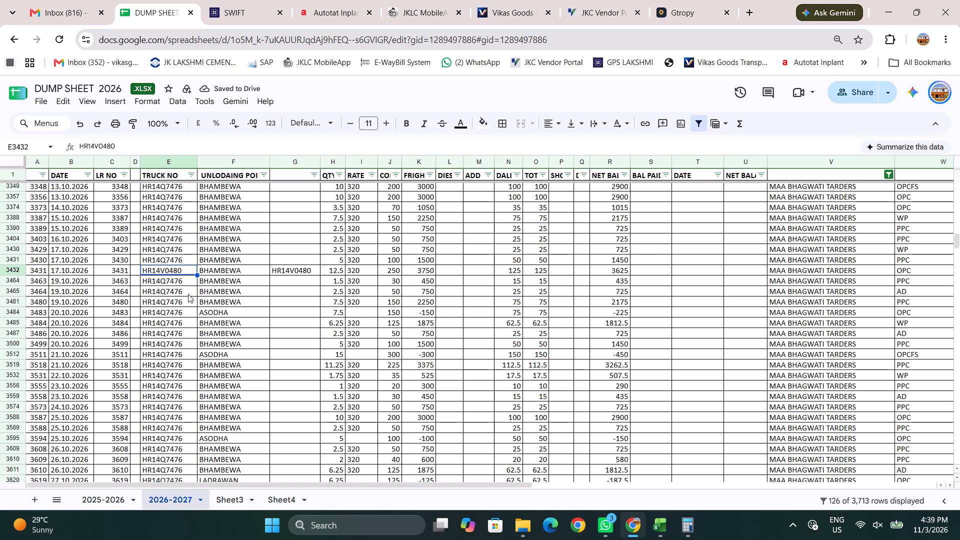
left_click(167, 259)
key("ctrl+c")
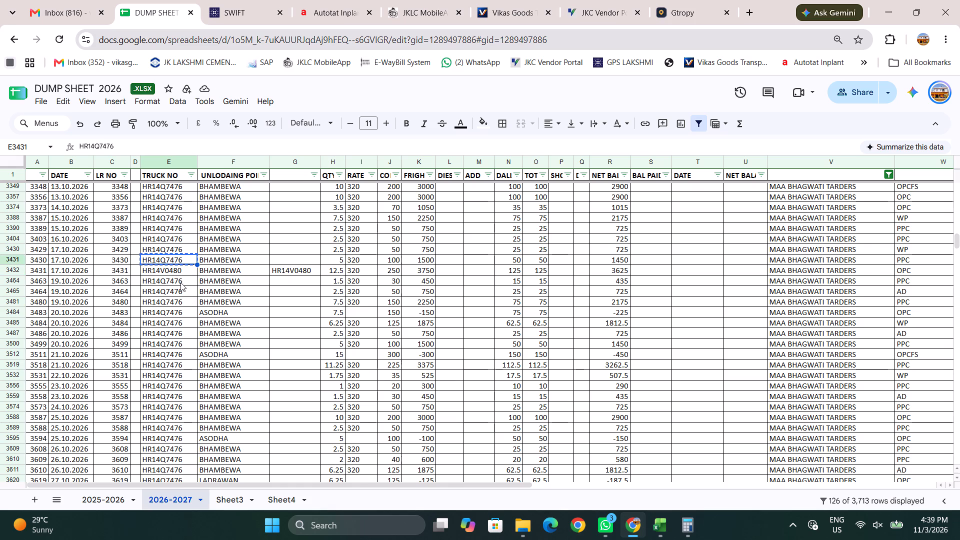
left_click(179, 274)
key("ctrl+v")
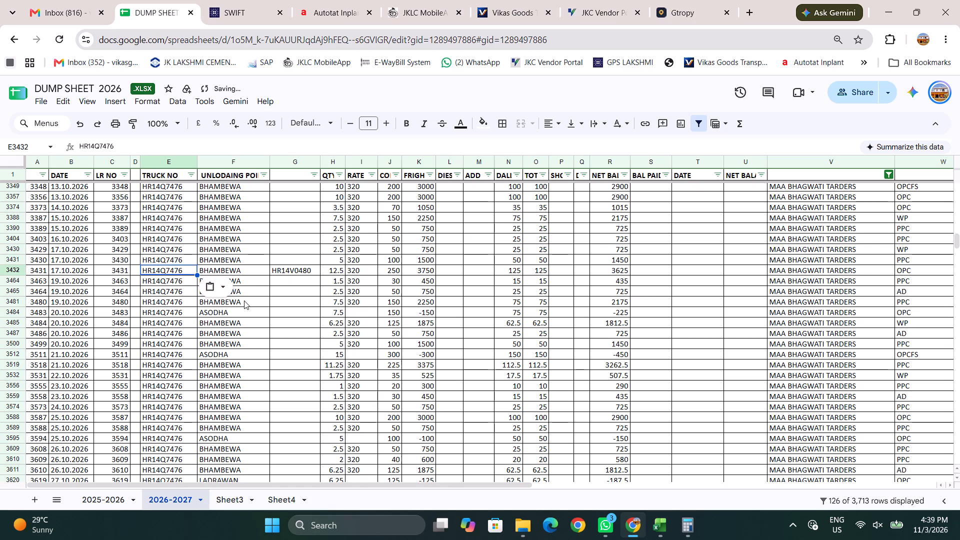
left_click(272, 307)
Review the MAA BHAGWATI TARDERS rows from the end of September through LR 3713, checking their truck numbers.
scroll(228, 340, "down", 6)
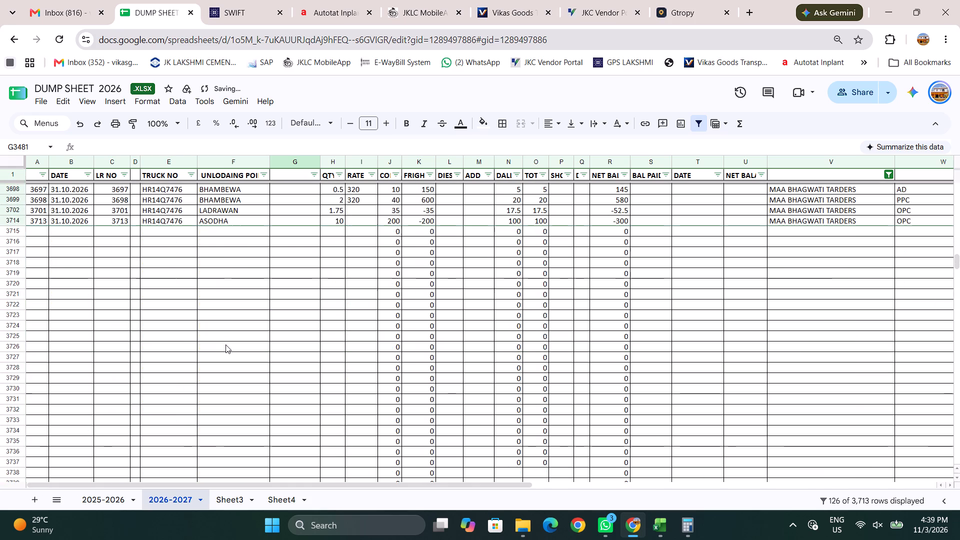
scroll(225, 344, "up", 2)
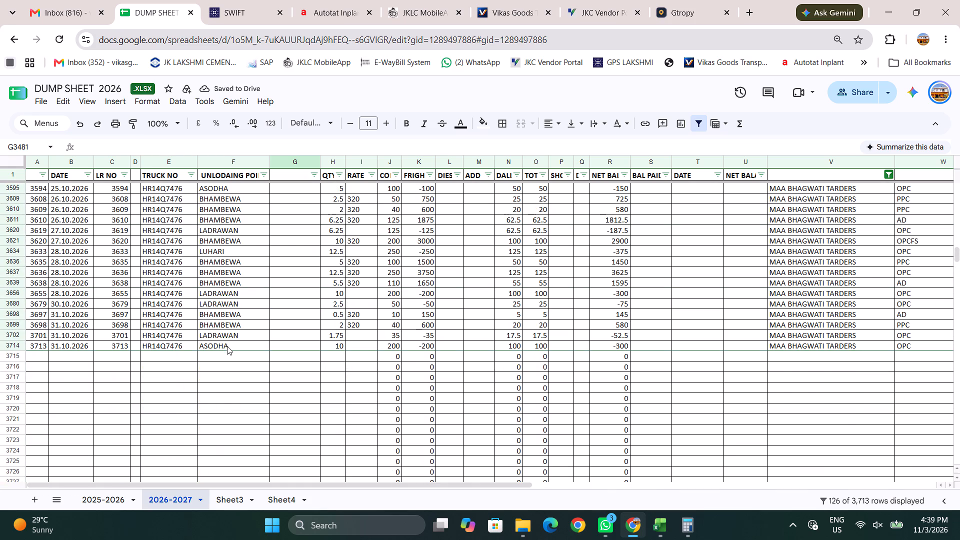
scroll(227, 346, "up", 7)
scroll(230, 348, "down", 4)
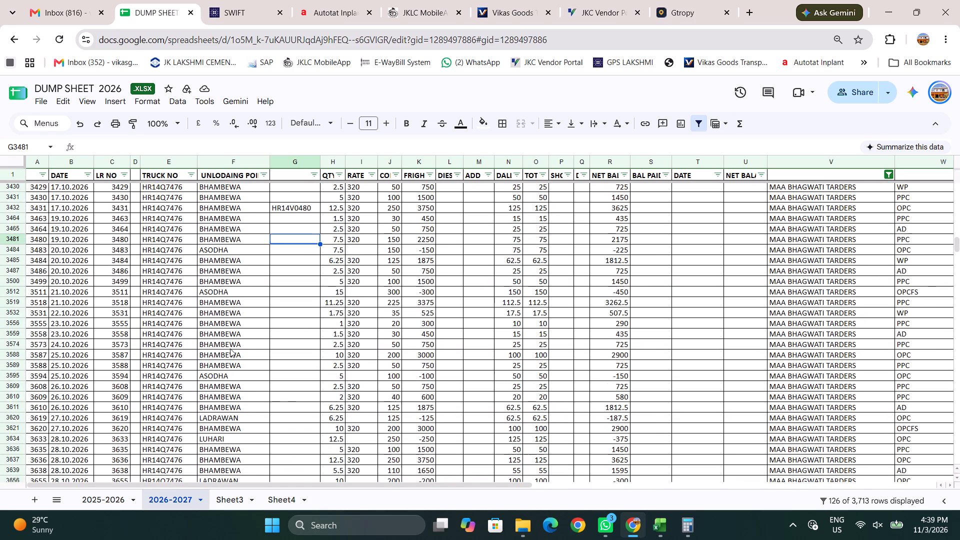
scroll(230, 348, "down", 2)
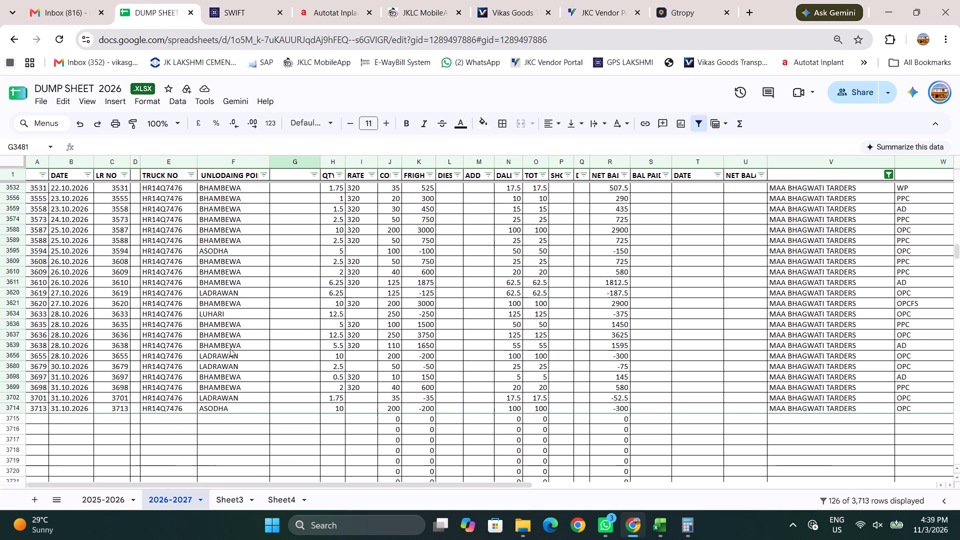
scroll(230, 348, "up", 10)
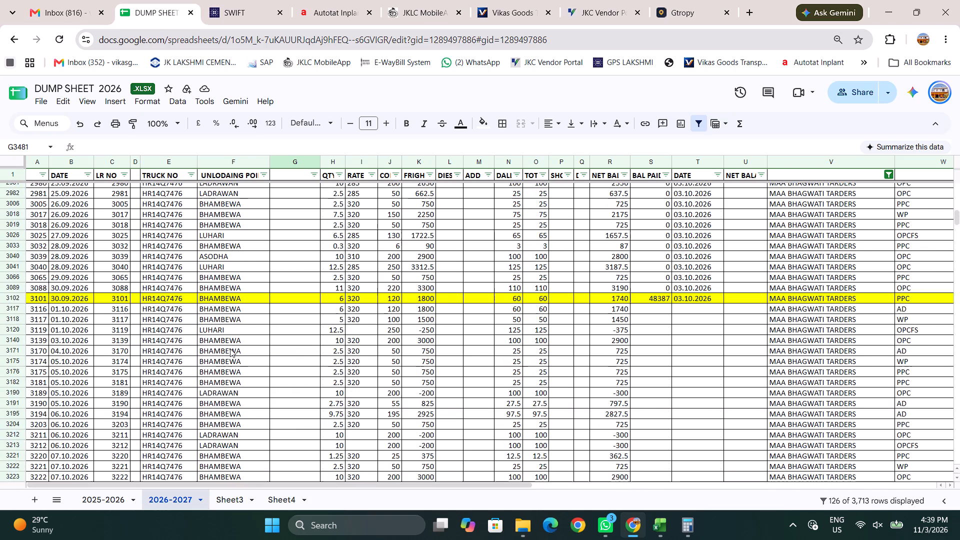
scroll(230, 348, "down", 11)
scroll(230, 350, "up", 1)
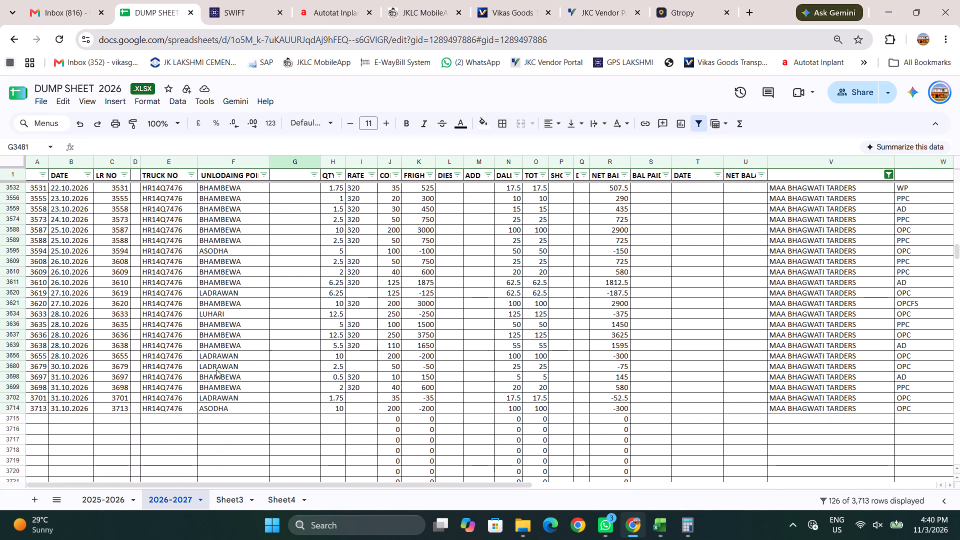
Switch to the jhajjar fright october workbook and look through its early October rows for comparison.
key("alt+Tab")
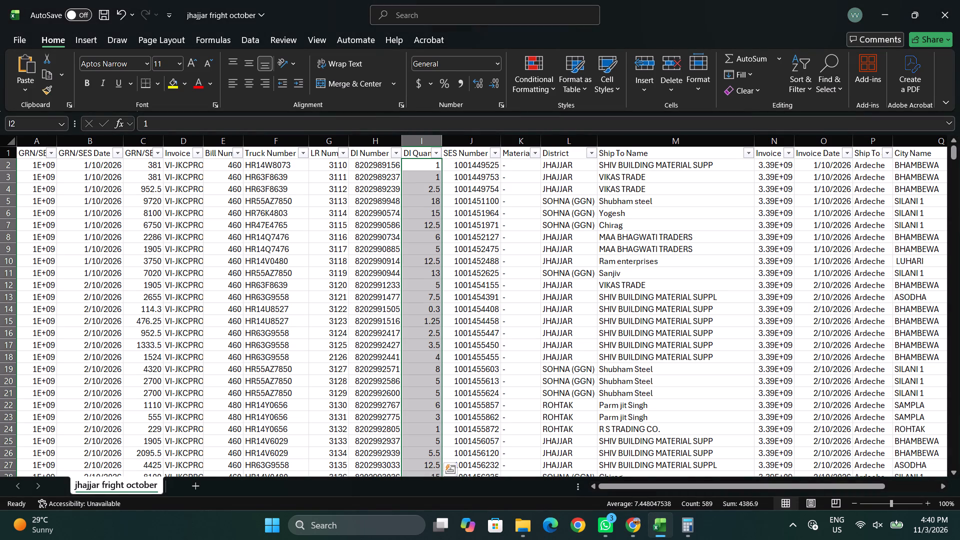
scroll(499, 421, "down", 5)
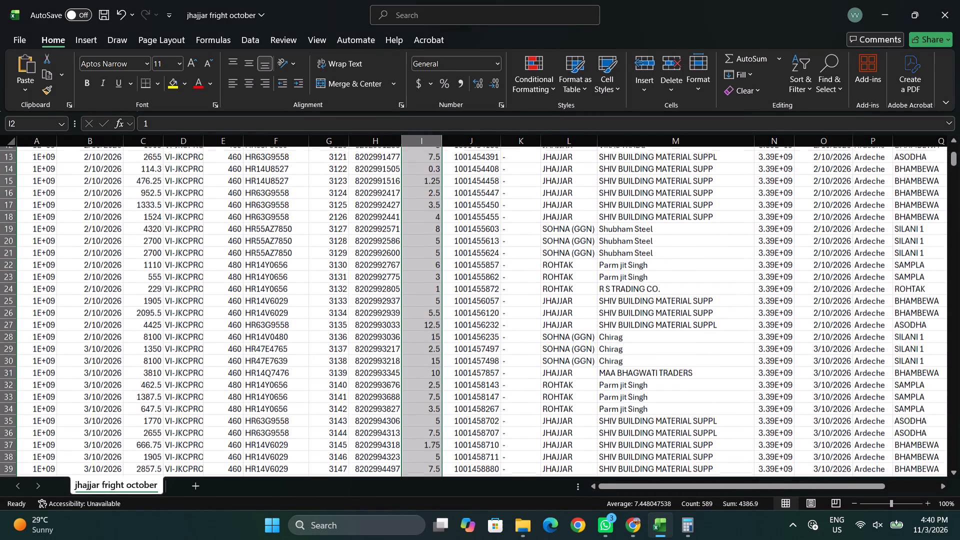
scroll(499, 421, "down", 18)
scroll(499, 421, "down", 6)
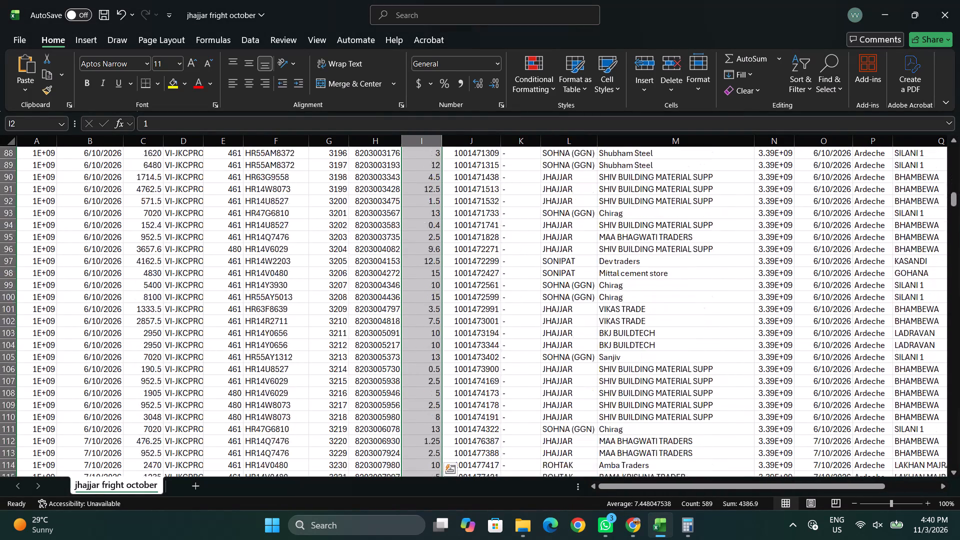
scroll(499, 421, "down", 19)
scroll(499, 422, "up", 18)
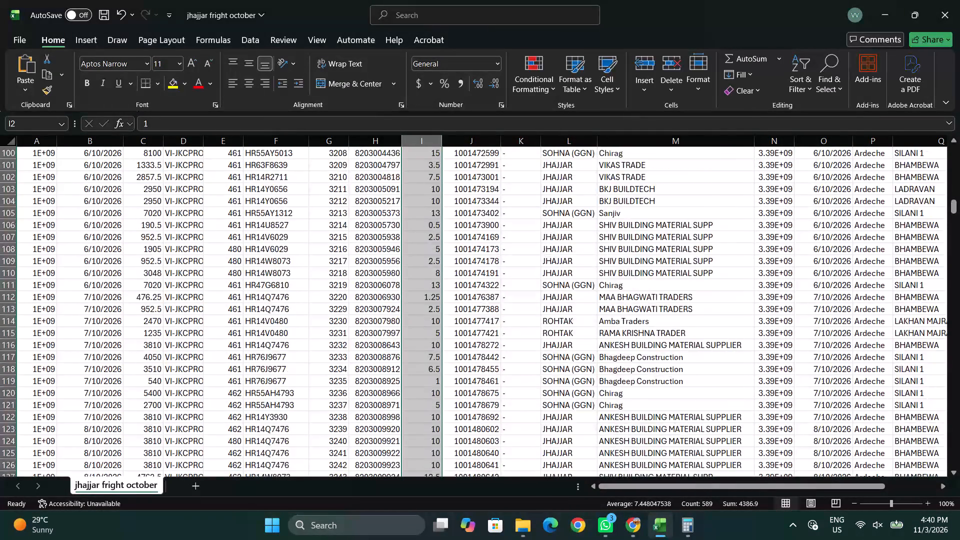
scroll(499, 422, "up", 20)
scroll(499, 422, "up", 20)
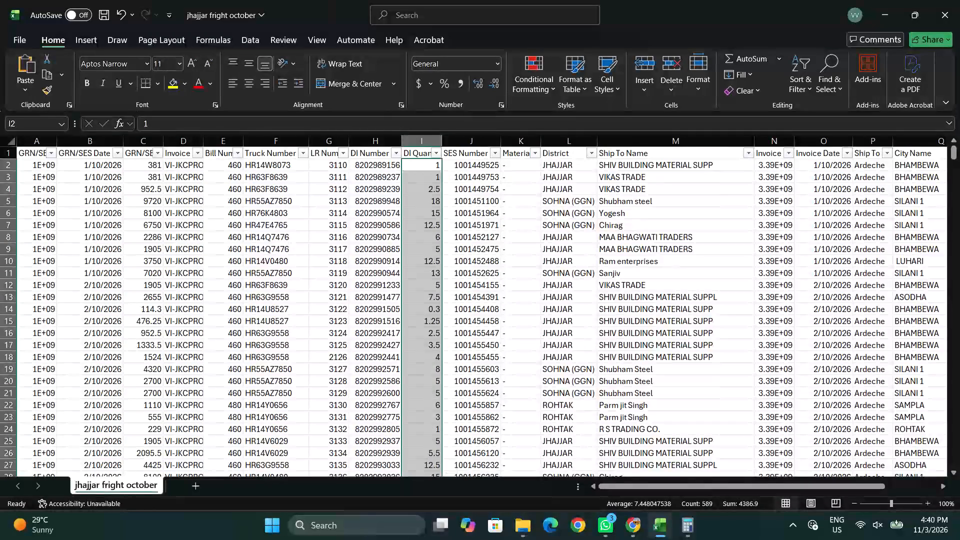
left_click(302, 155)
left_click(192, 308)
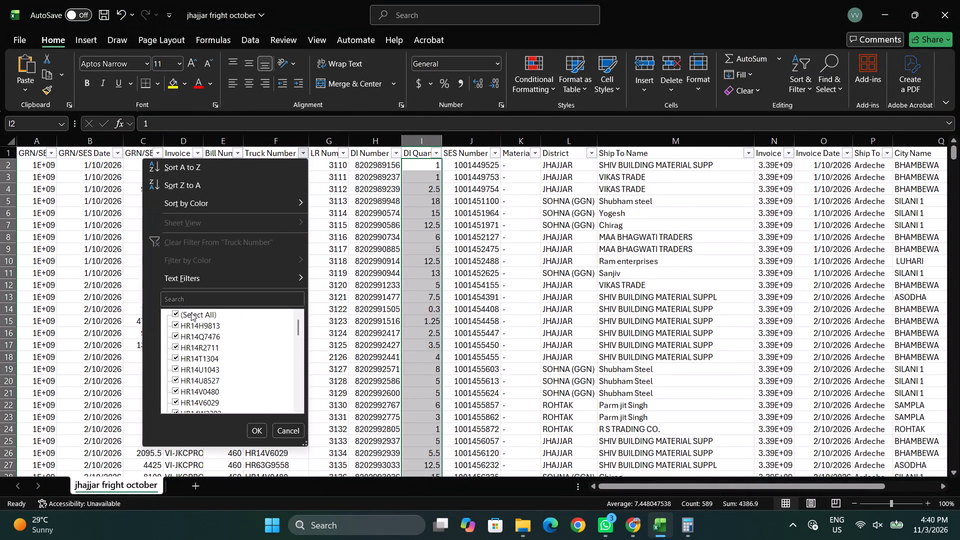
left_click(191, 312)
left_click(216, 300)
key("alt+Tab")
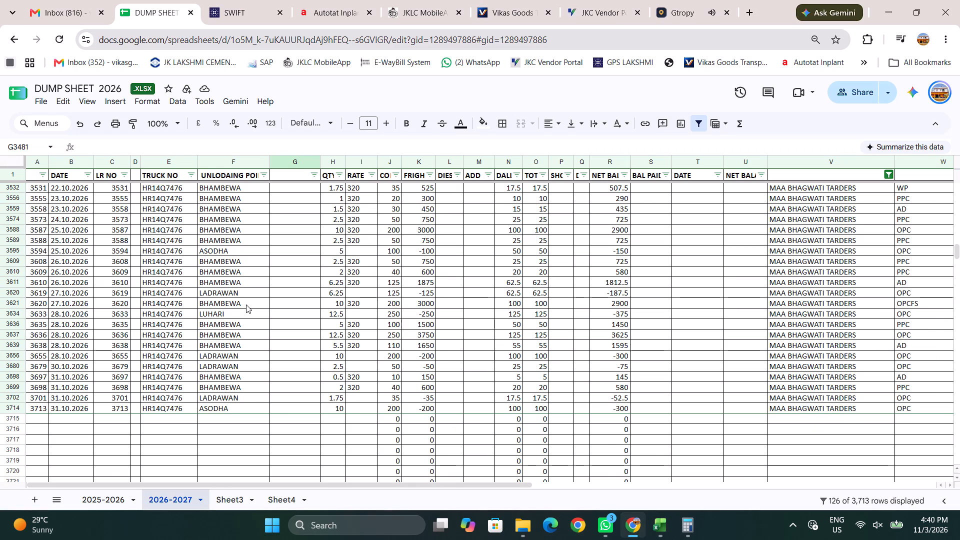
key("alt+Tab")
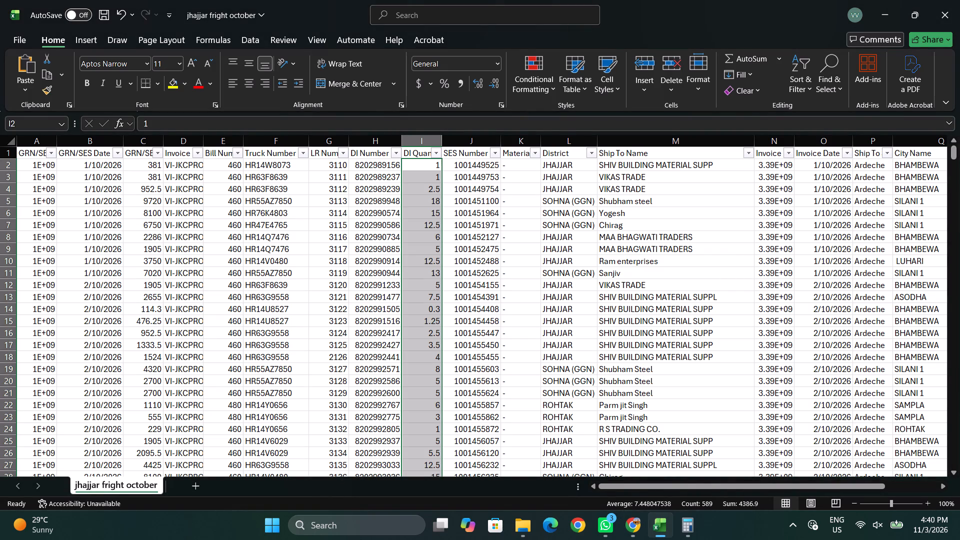
Filter the Truck Number column to the trucks matching 7476.
left_click(306, 151)
left_click(219, 299)
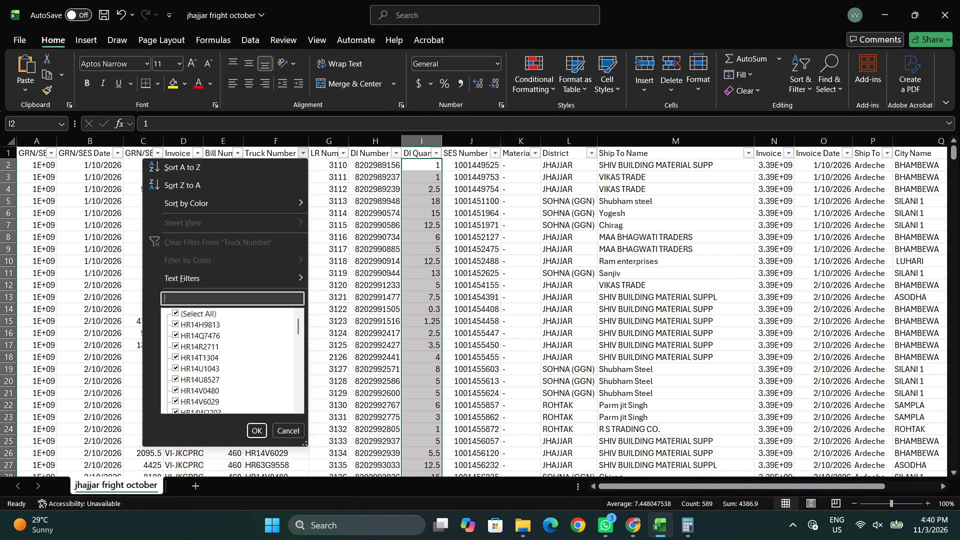
type("7476")
key("Return")
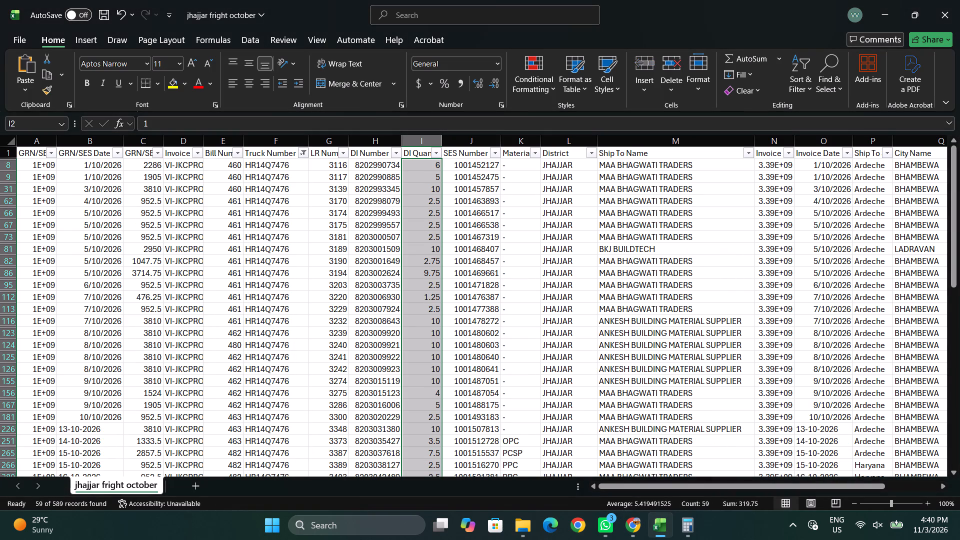
scroll(376, 292, "down", 8)
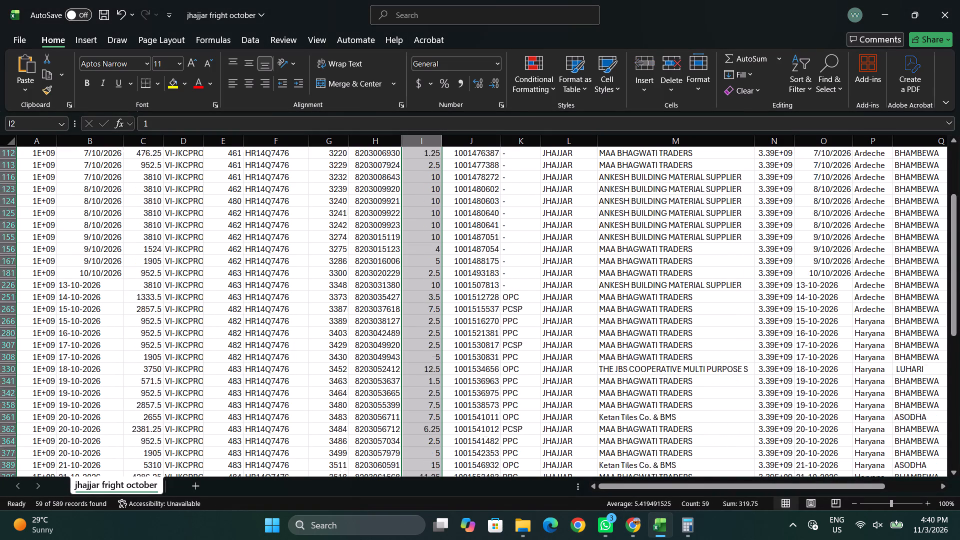
scroll(394, 305, "down", 10)
scroll(393, 316, "up", 6)
left_click(313, 379)
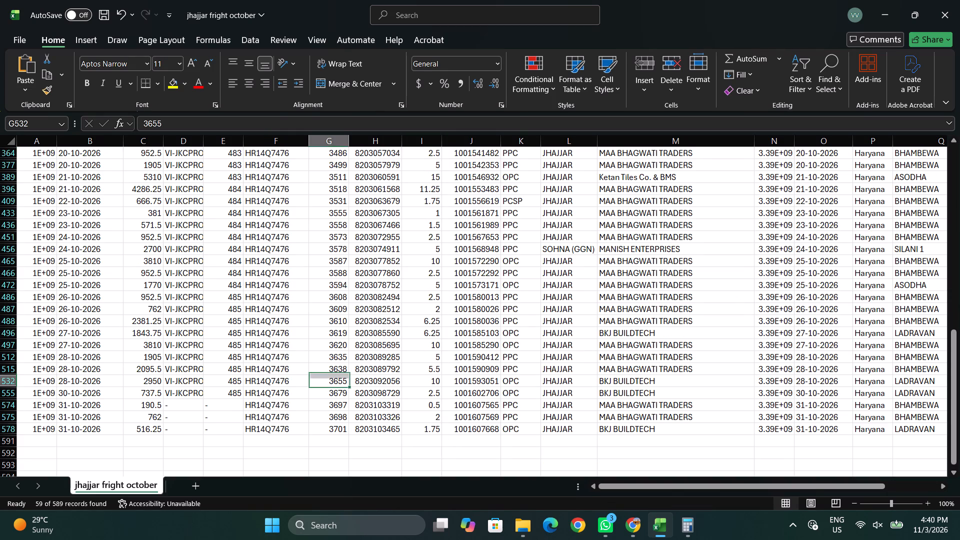
left_click_drag(724, 487, 751, 487)
left_click_drag(856, 252, 42, 234)
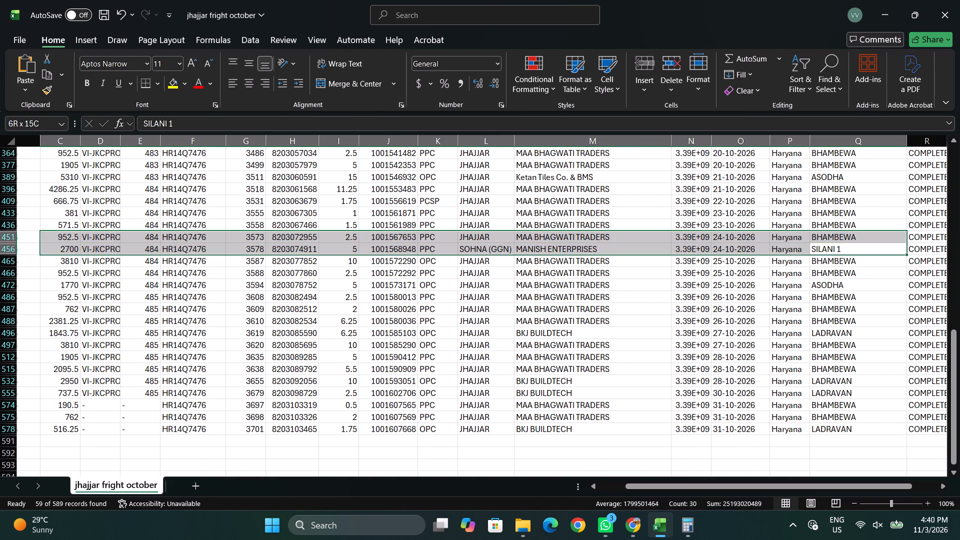
left_click_drag(42, 234, 15, 249)
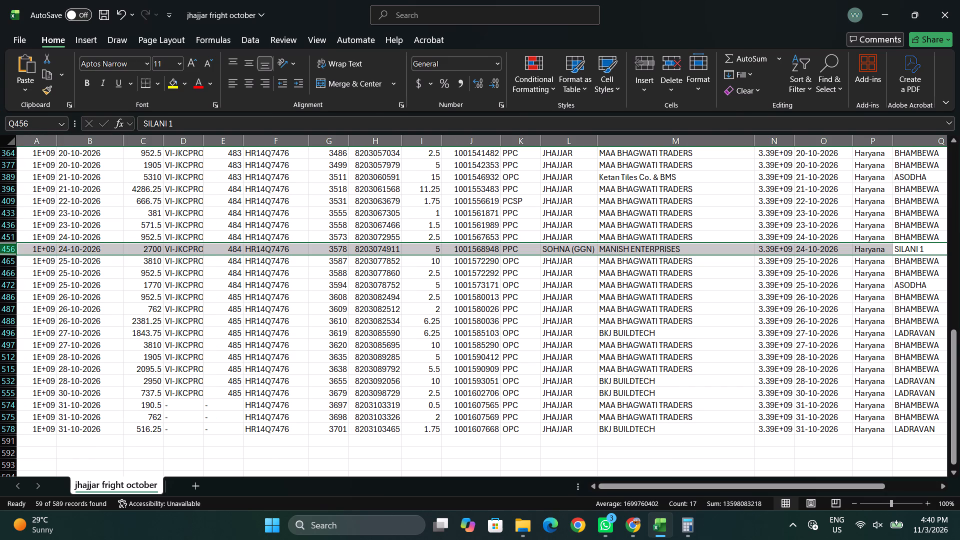
Switch to DUMP SHEET 2026 and check the October MAA BHAGWATI TARDERS rows, around LR 3573, for LR 3578.
key("alt+Tab")
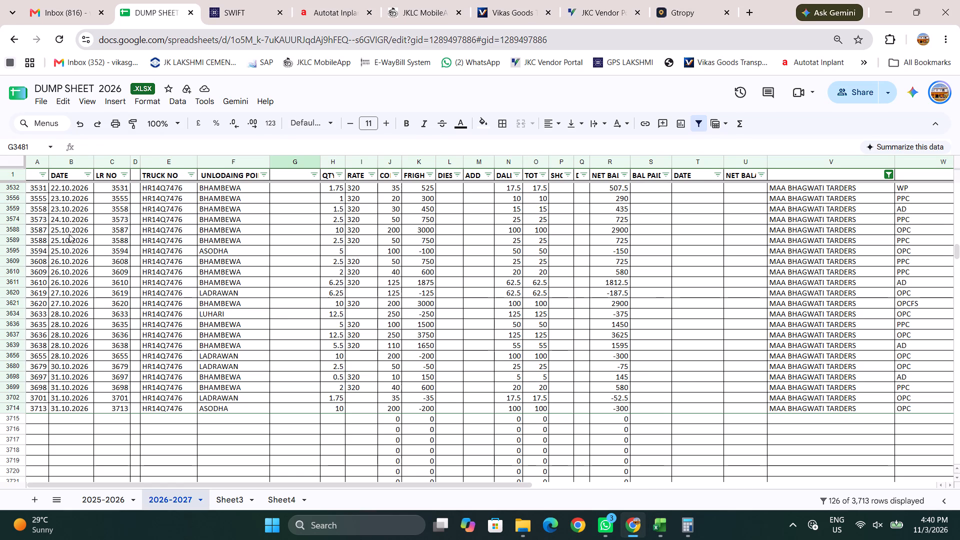
left_click(10, 218)
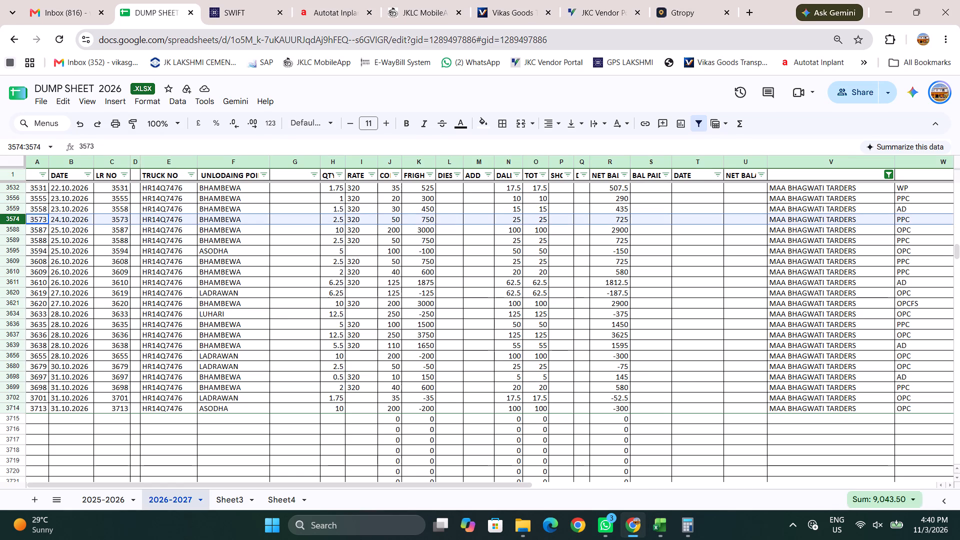
left_click(283, 297)
scroll(256, 347, "up", 6)
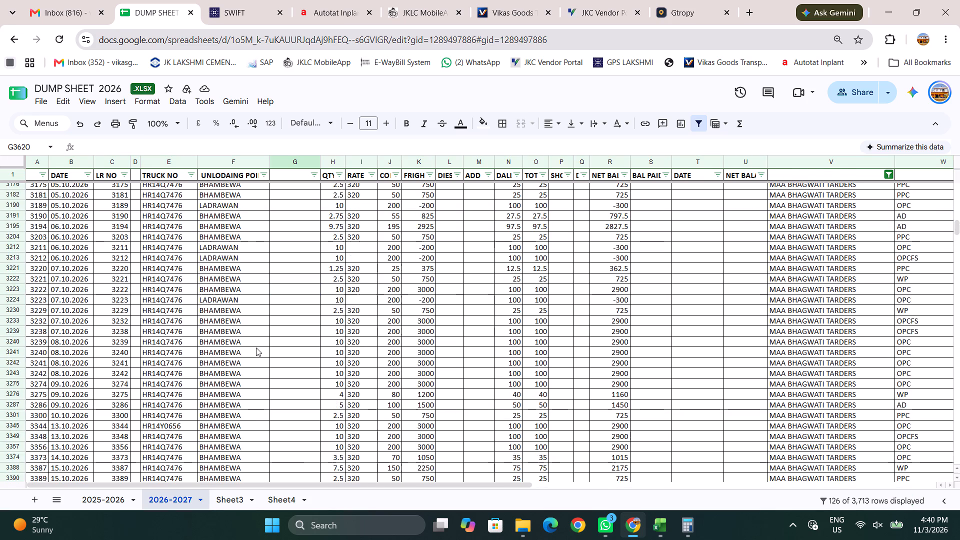
scroll(256, 347, "up", 4)
scroll(256, 347, "down", 4)
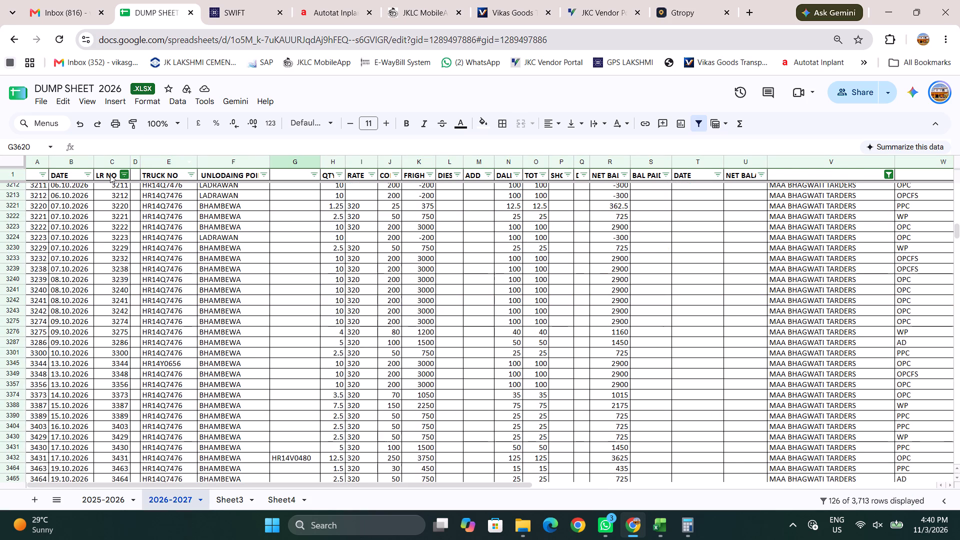
scroll(203, 366, "down", 2)
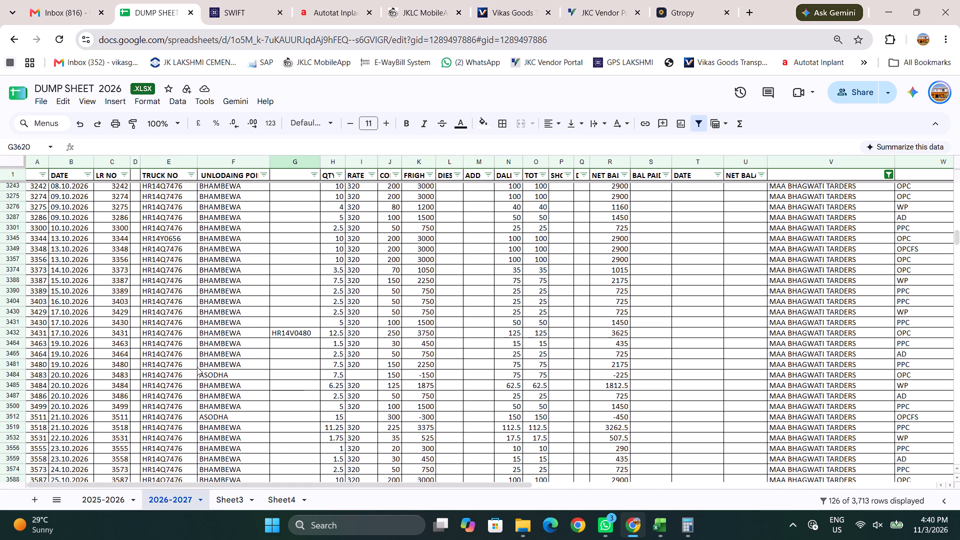
scroll(196, 367, "up", 4)
scroll(196, 367, "down", 5)
scroll(196, 367, "up", 5)
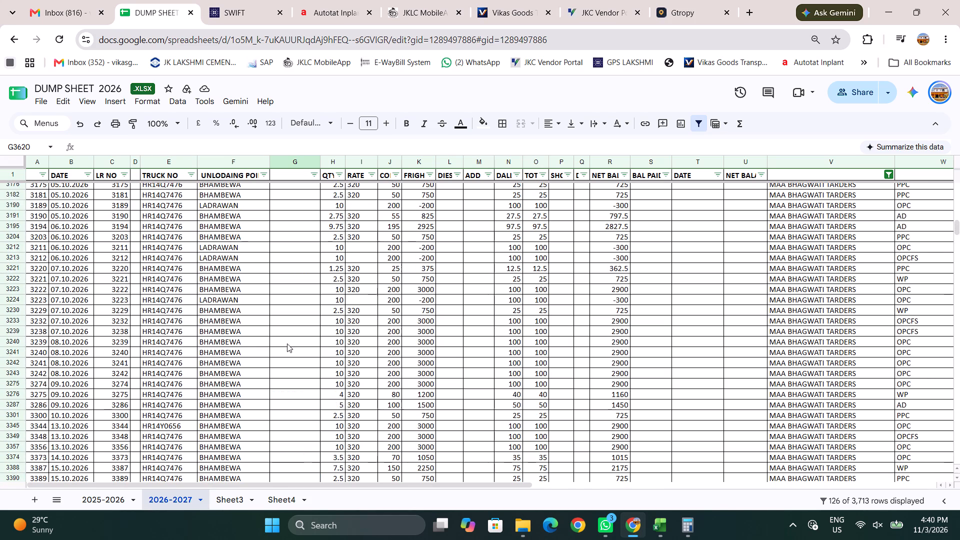
Remove the MAA BHAGWATI TARDERS filter from column V so that all parties are selected.
left_click(887, 172)
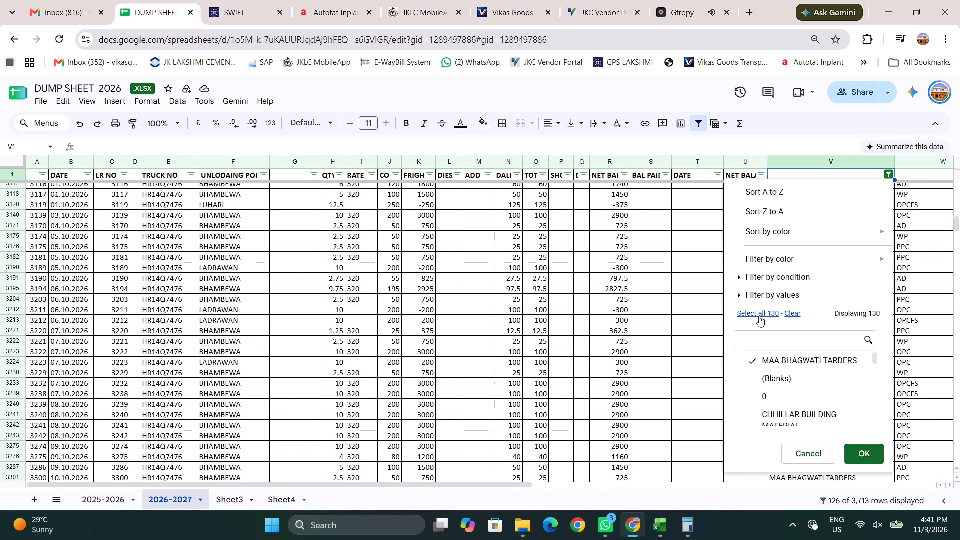
left_click(758, 314)
left_click(869, 456)
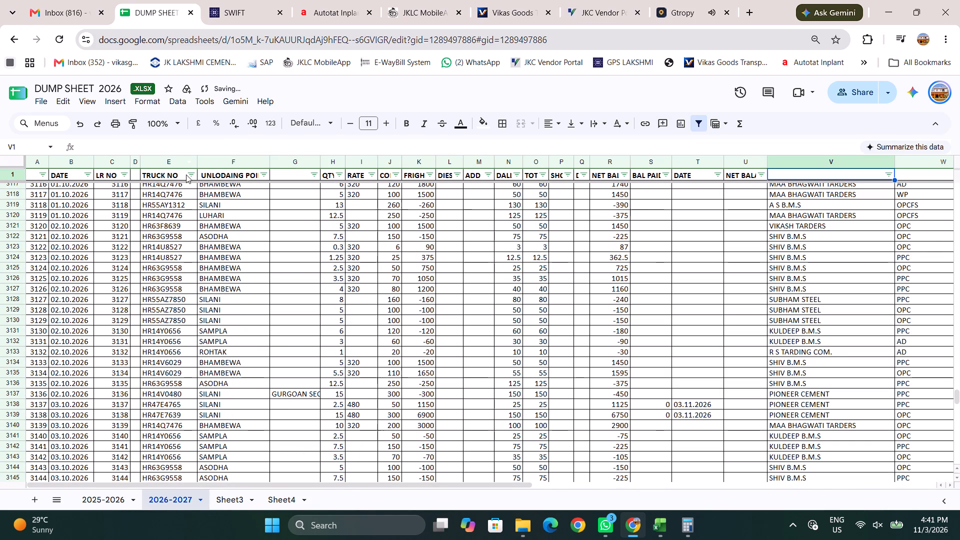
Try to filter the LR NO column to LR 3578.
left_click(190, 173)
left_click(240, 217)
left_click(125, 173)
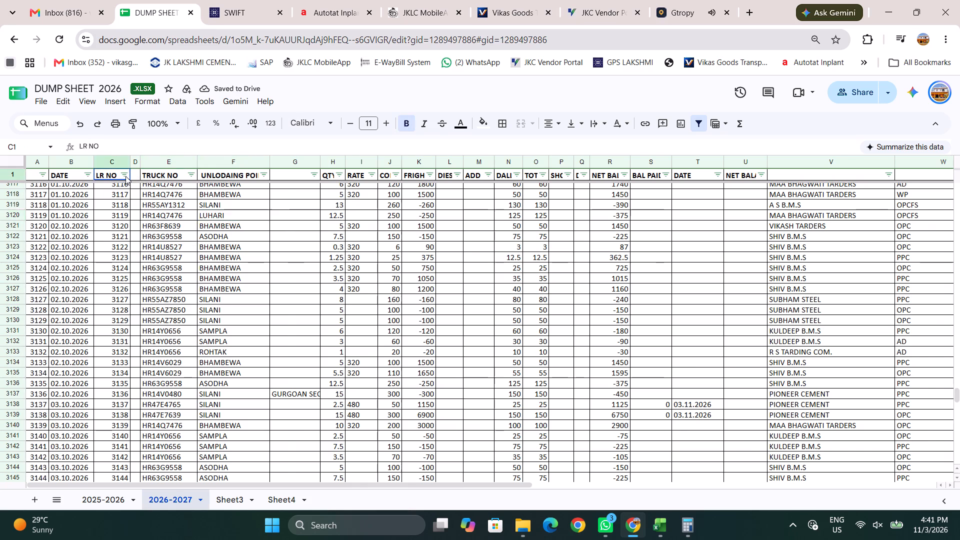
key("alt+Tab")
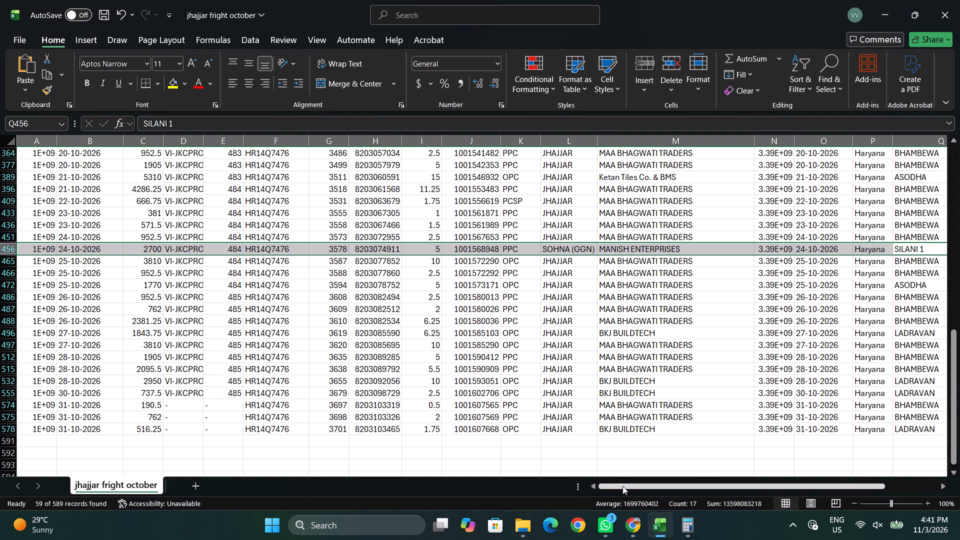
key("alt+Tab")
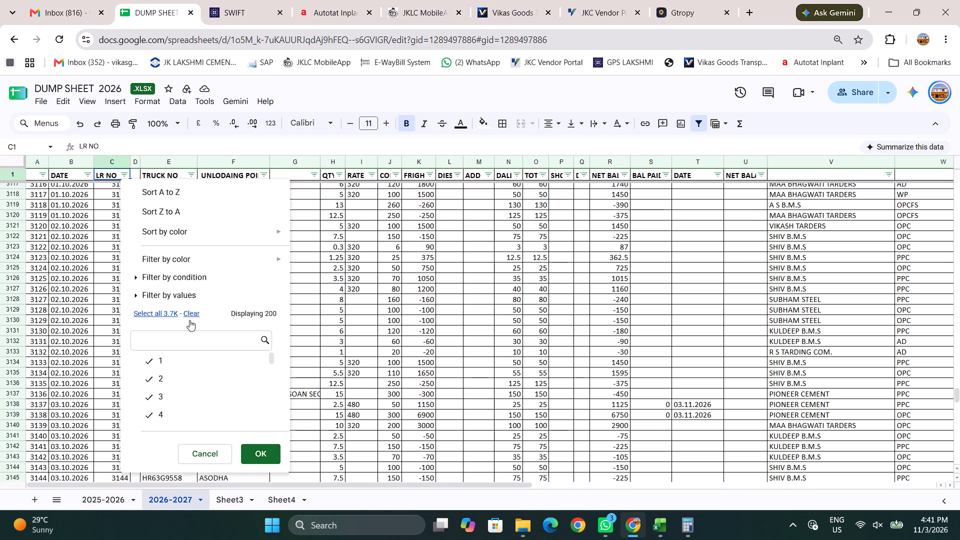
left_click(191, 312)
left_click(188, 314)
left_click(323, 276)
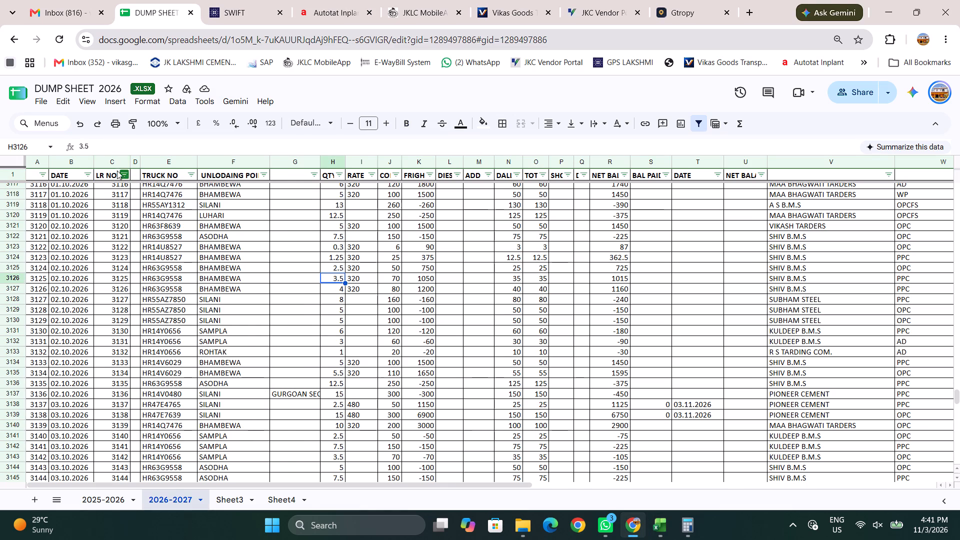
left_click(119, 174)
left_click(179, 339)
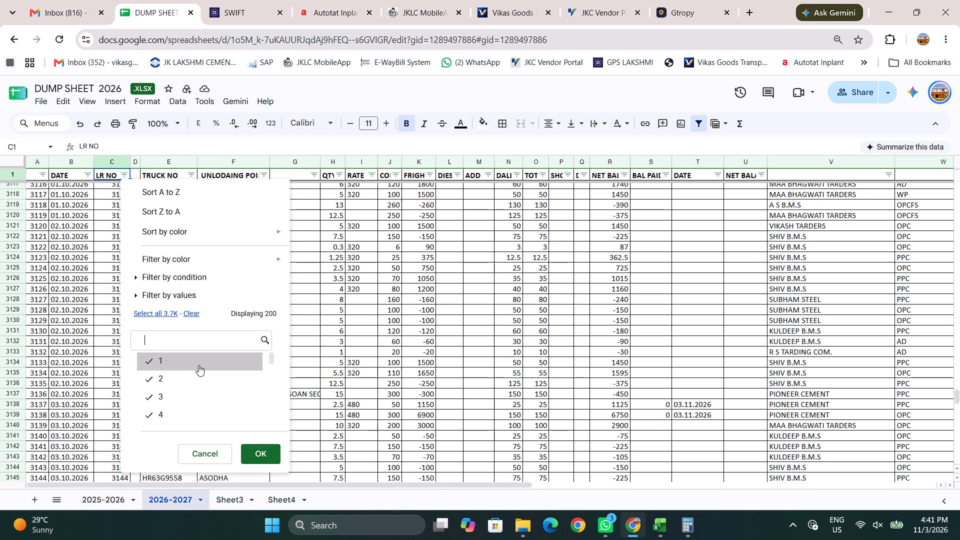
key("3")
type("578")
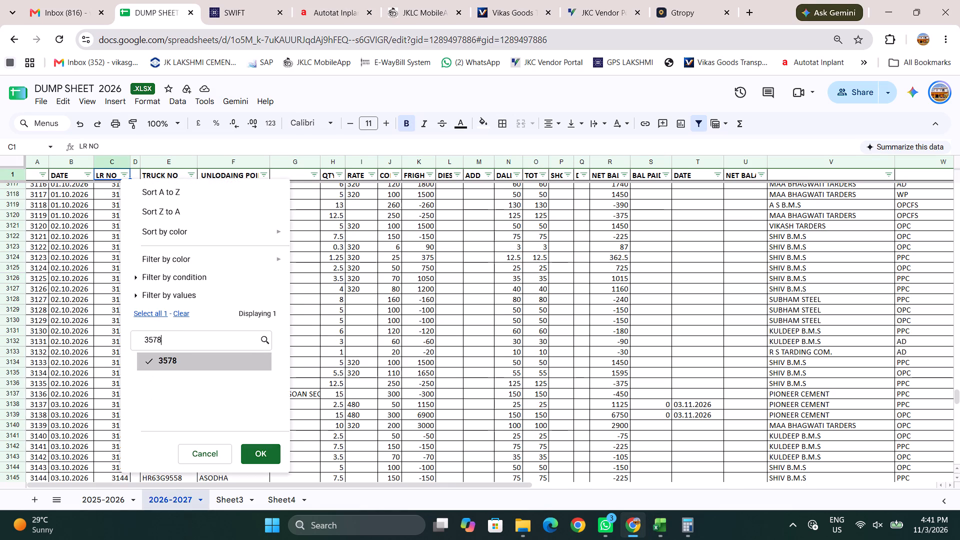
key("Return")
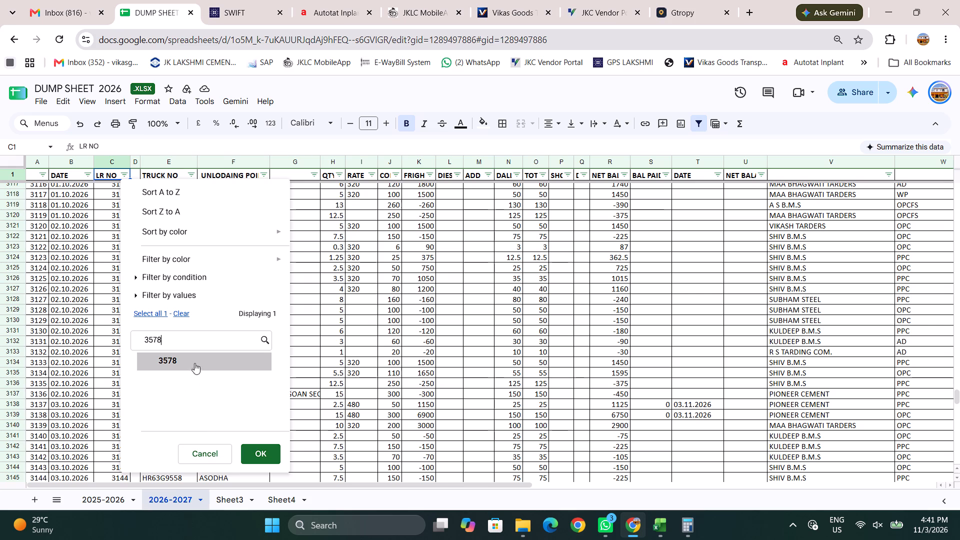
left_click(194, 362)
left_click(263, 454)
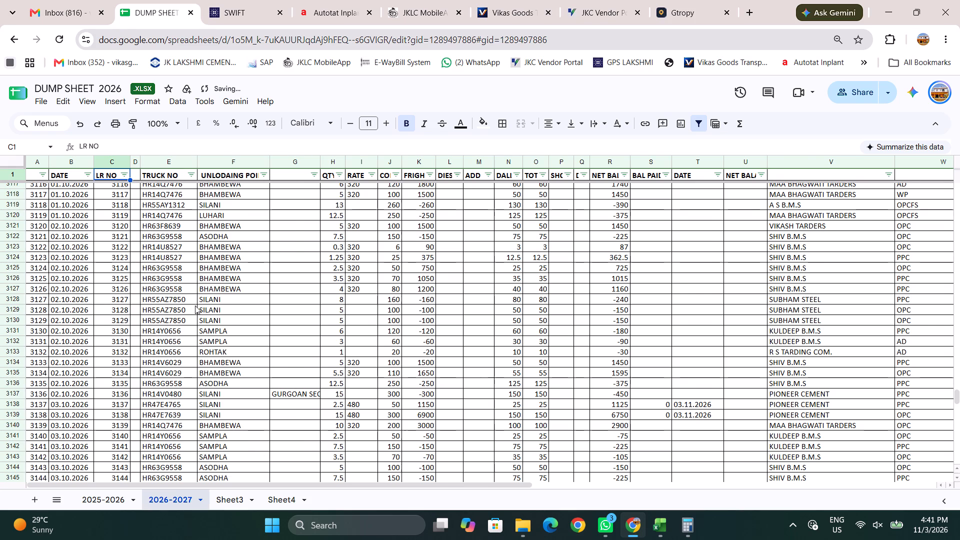
Find the LR 3578 entry among the unfiltered rows and select its whole row to check its truck number and party.
scroll(195, 305, "up", 10)
scroll(195, 303, "down", 1)
scroll(195, 303, "up", 20)
scroll(195, 303, "up", 1)
scroll(195, 303, "down", 1)
scroll(195, 303, "up", 3)
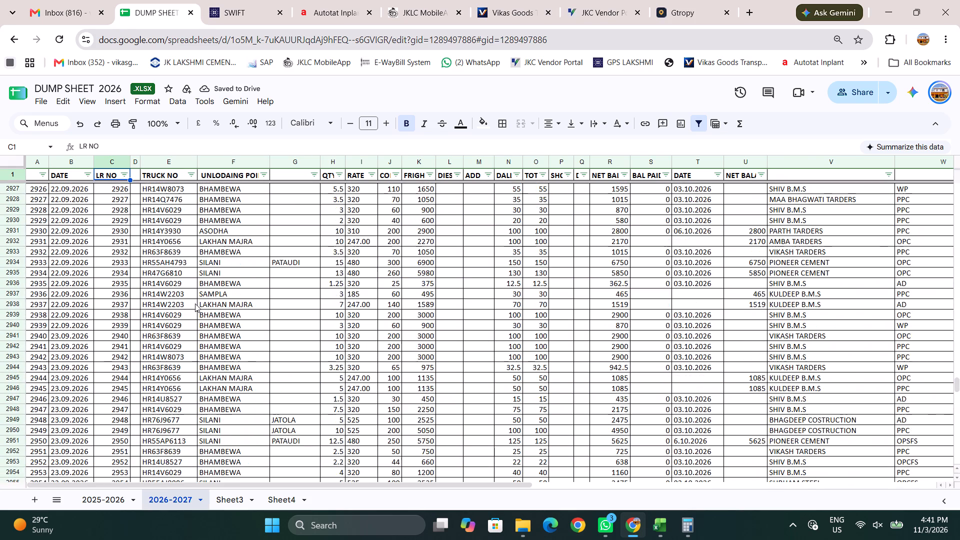
scroll(195, 303, "down", 16)
scroll(194, 303, "up", 1)
scroll(194, 303, "down", 16)
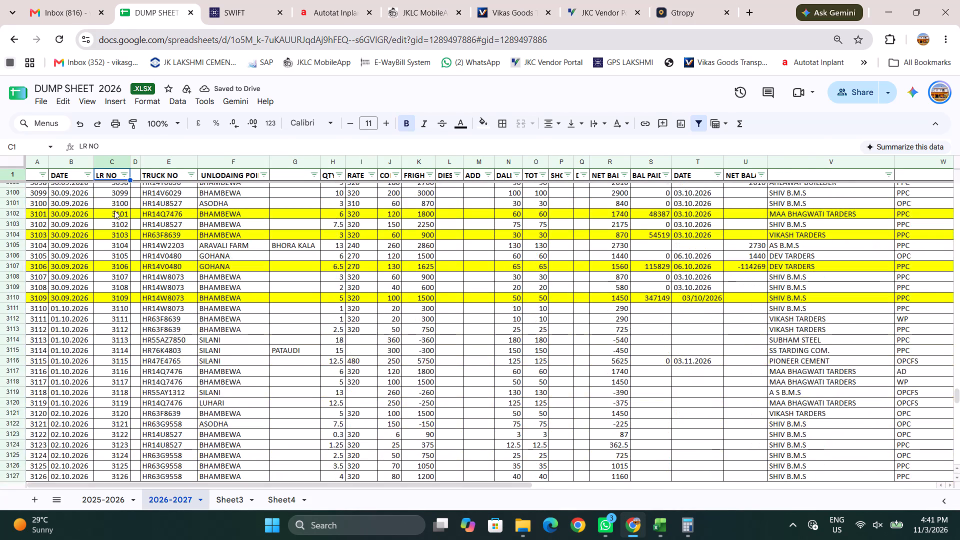
left_click(127, 177)
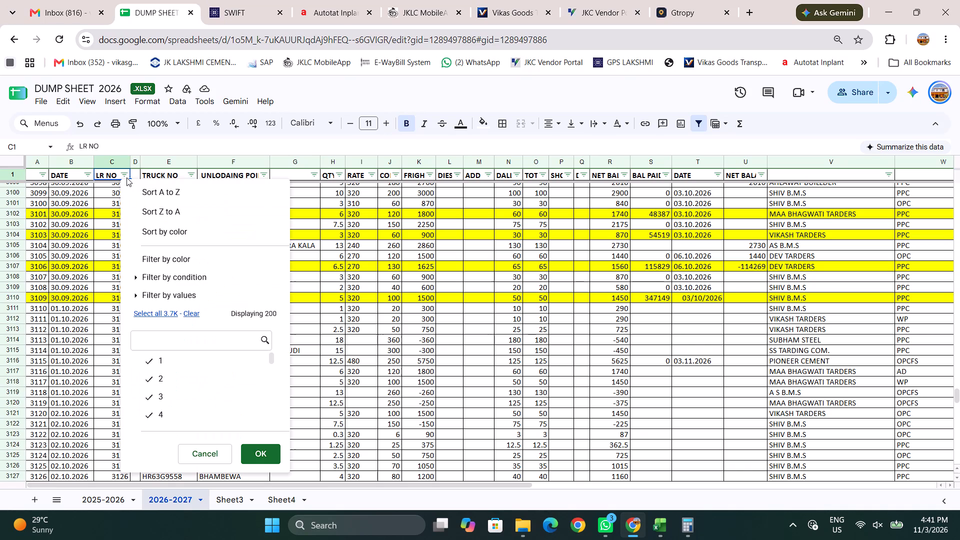
left_click(391, 316)
scroll(255, 324, "down", 13)
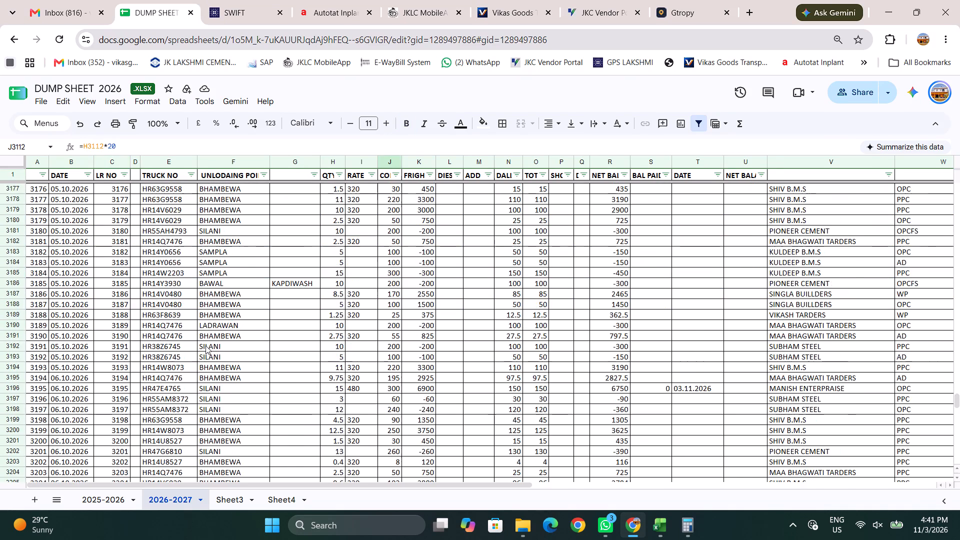
scroll(205, 345, "down", 7)
left_click_drag(958, 407, 957, 432)
scroll(316, 284, "up", 7)
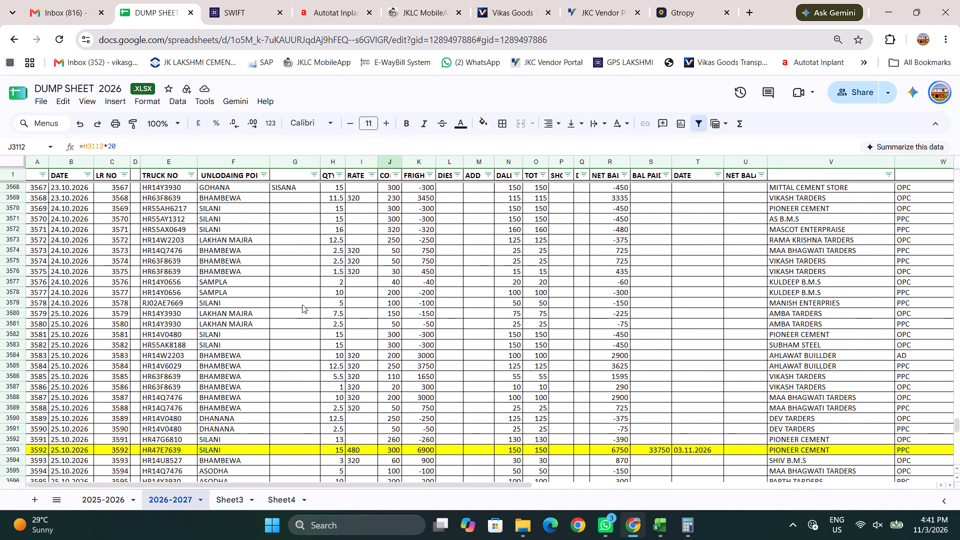
left_click(117, 300)
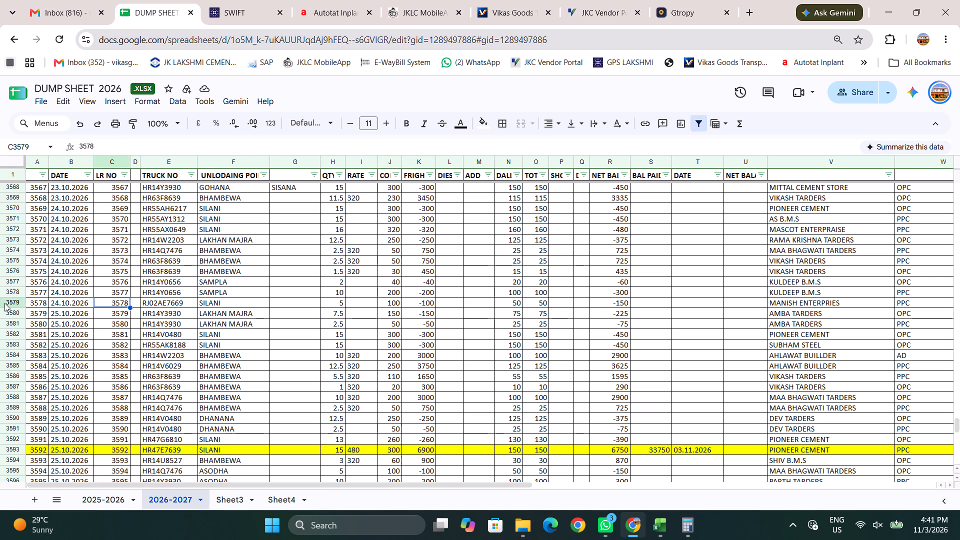
left_click(4, 303)
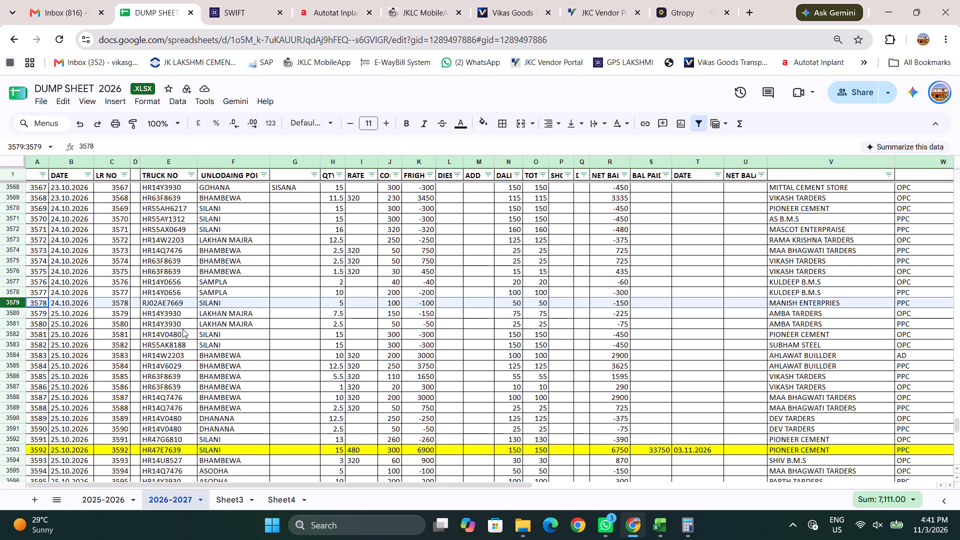
Switch back to the jhajjar fright october workbook to compare its LR 3578 row.
key("alt+Tab")
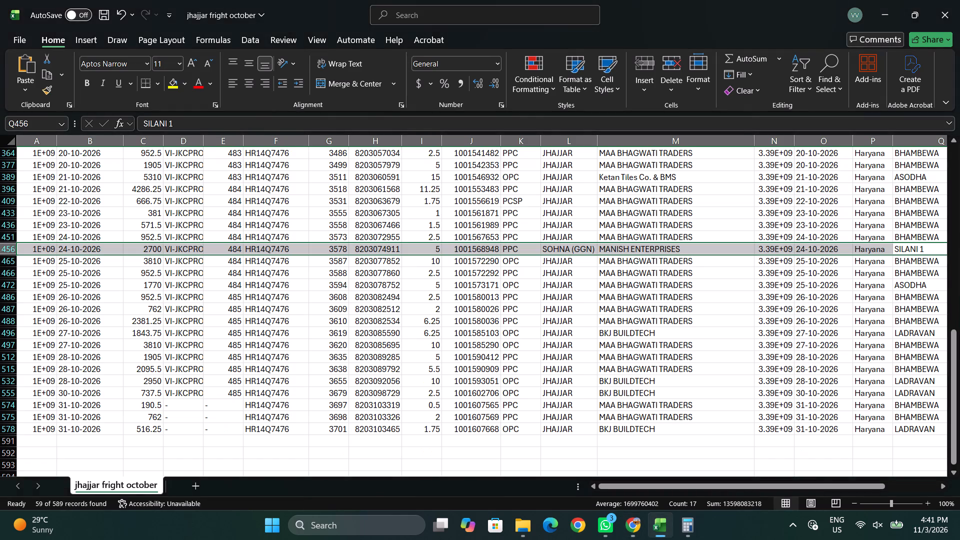
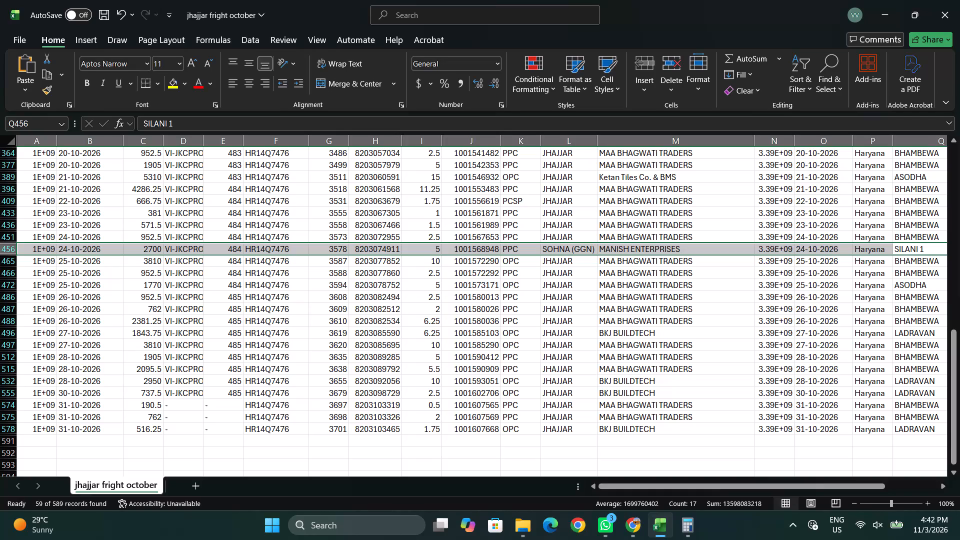
Compare the truck number, party and quantity of LR 3578 between DUMP SHEET 2026 and the jhajjar fright october workbook.
key("alt+Tab")
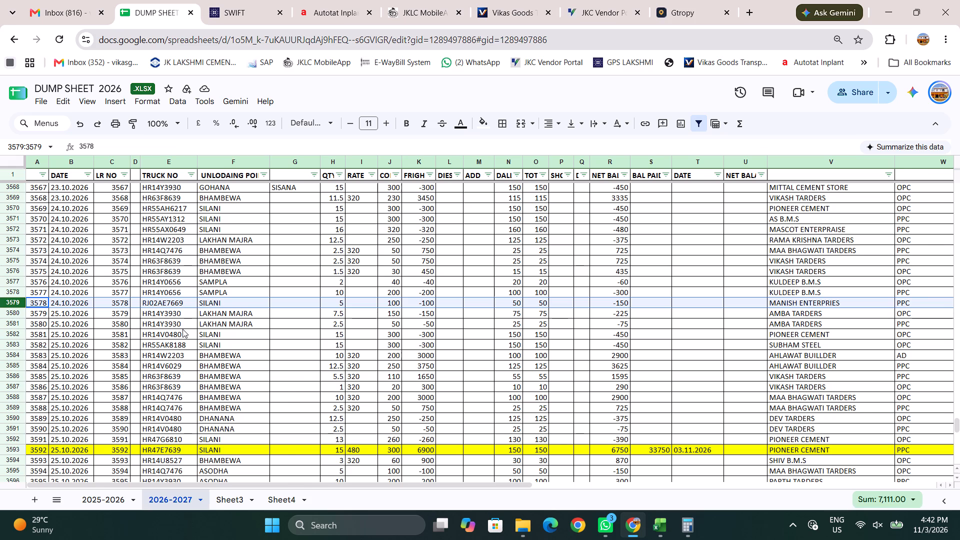
key("alt+Tab")
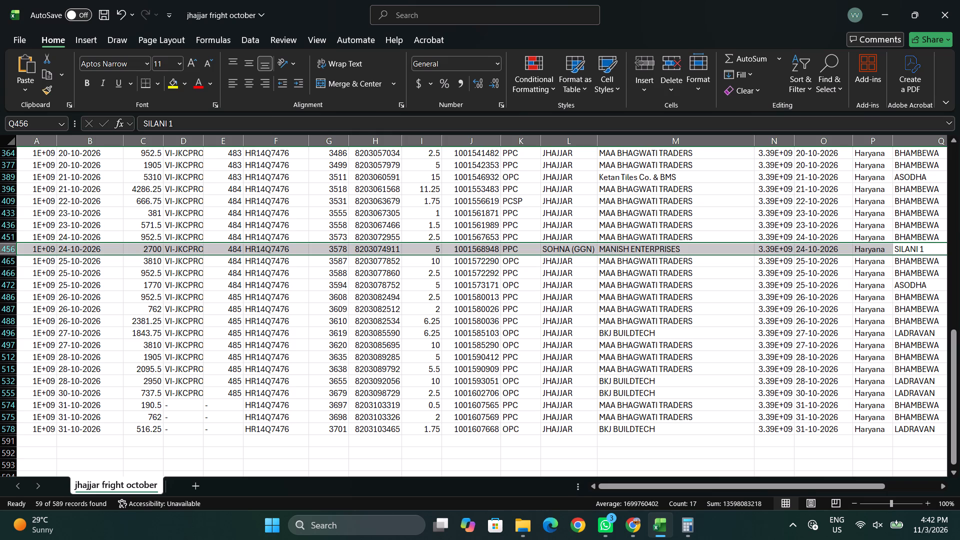
key("alt+Tab")
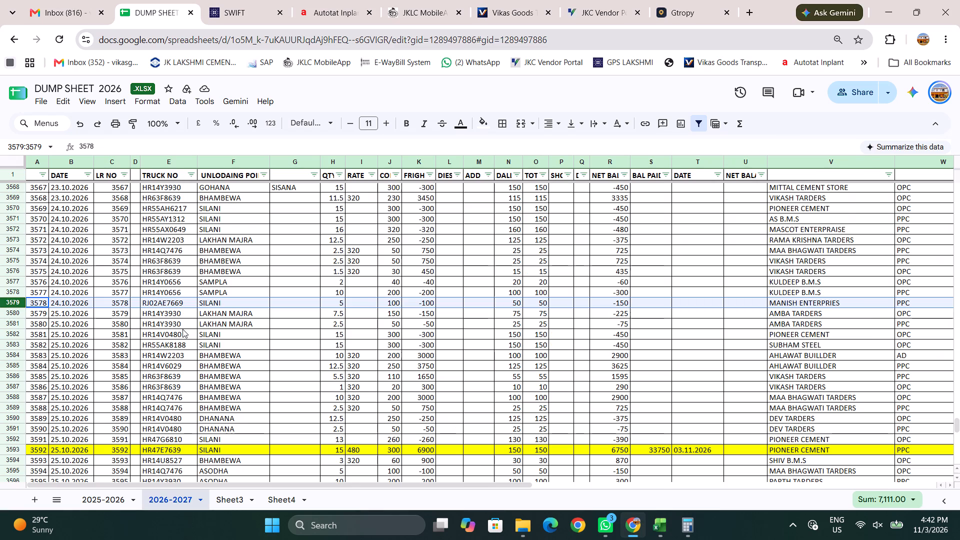
key("alt+Tab")
key("alt+Tab")
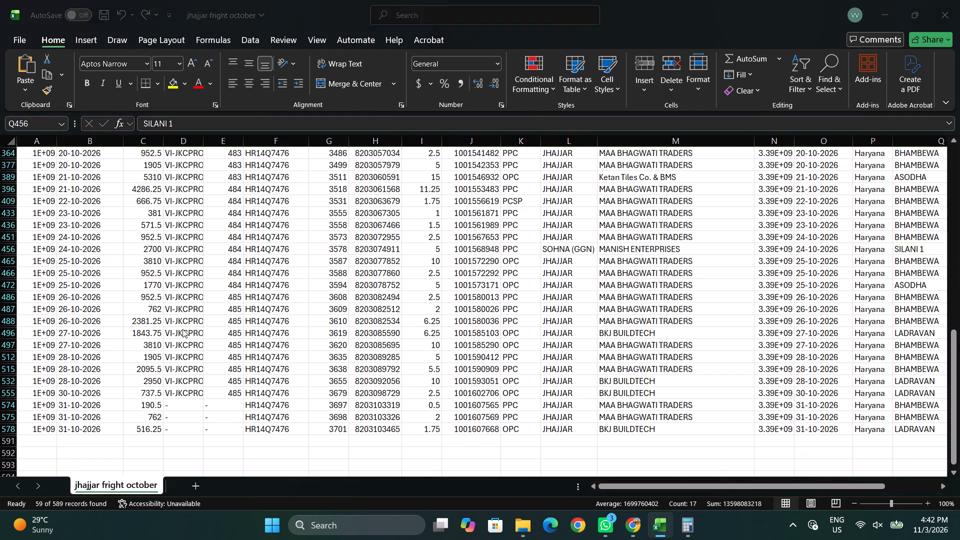
key("alt+Tab")
key("alt+Tab")
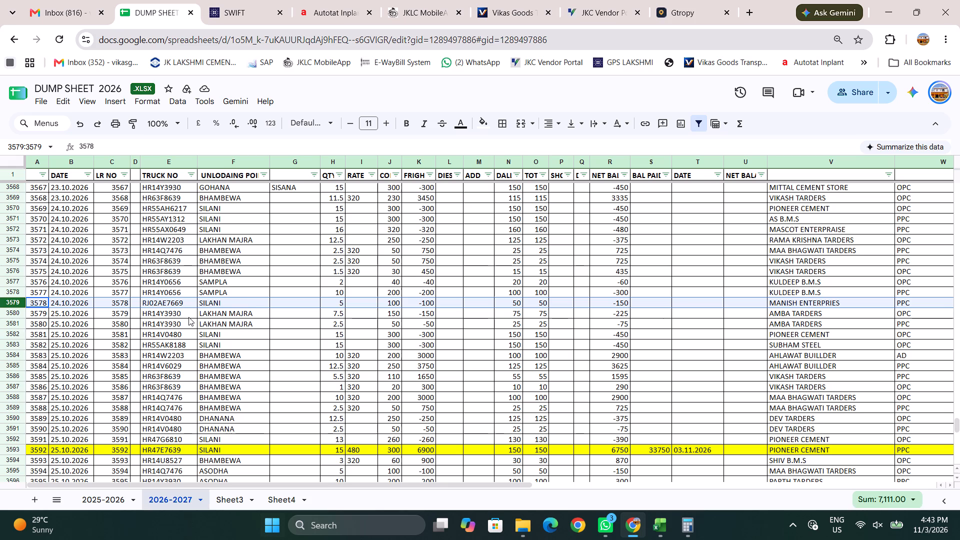
Review the late-October entries through 31.10.2026 in DUMP SHEET 2026, examining their LR numbers, truck numbers, quantities and parties.
scroll(188, 317, "down", 12)
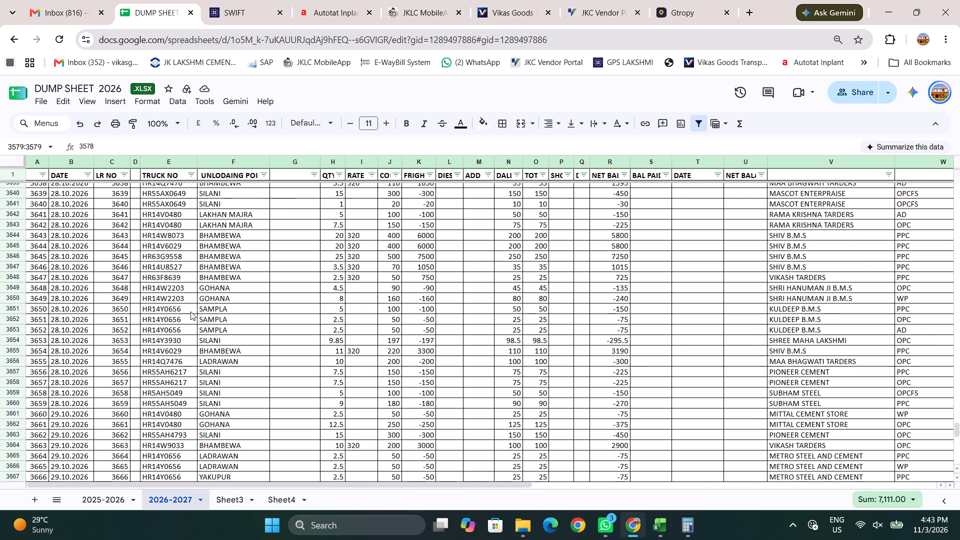
scroll(190, 311, "down", 14)
scroll(190, 310, "up", 4)
scroll(190, 310, "down", 1)
scroll(190, 310, "up", 3)
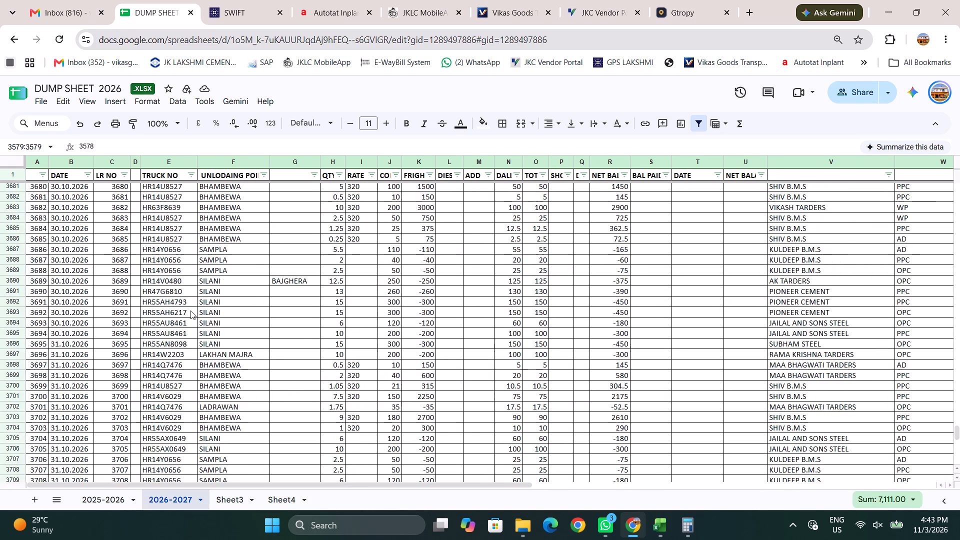
scroll(190, 310, "up", 6)
scroll(197, 306, "down", 4)
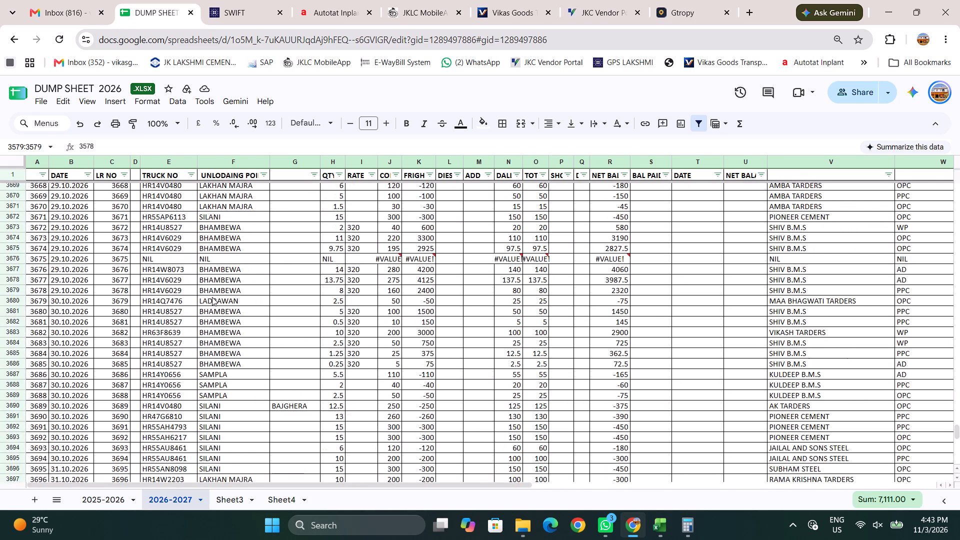
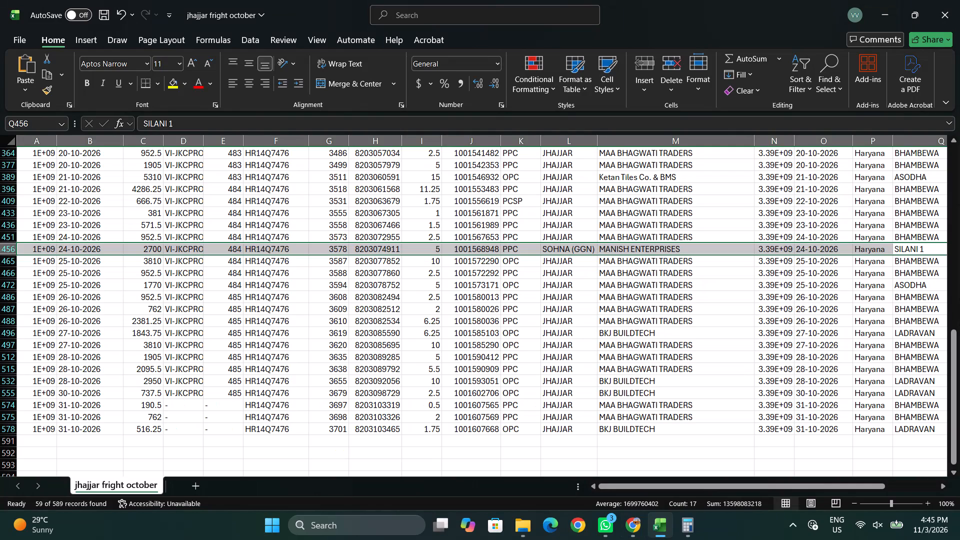
Close the jhajjar fright october workbook without saving its changes.
scroll(378, 267, "up", 13)
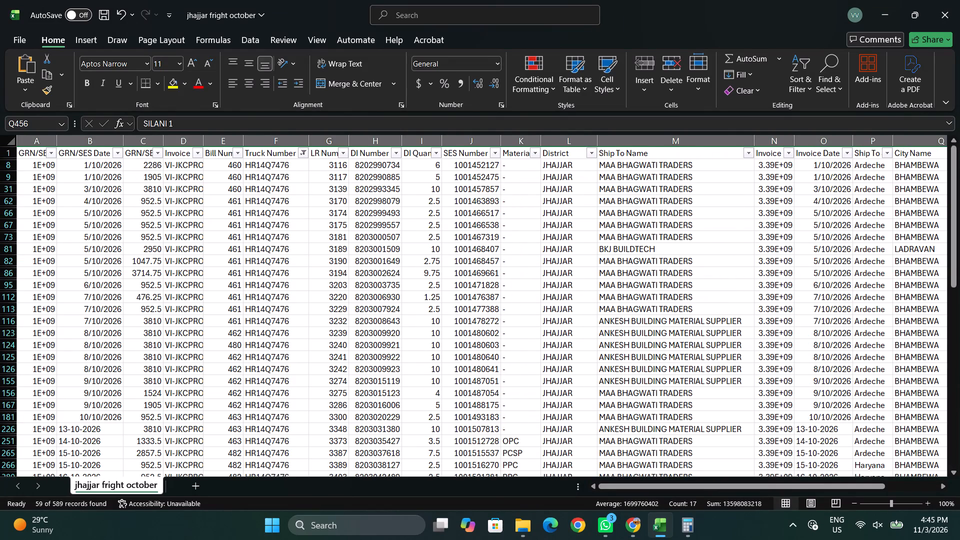
scroll(378, 267, "down", 1)
scroll(378, 267, "up", 19)
scroll(378, 267, "up", 7)
left_click(951, 19)
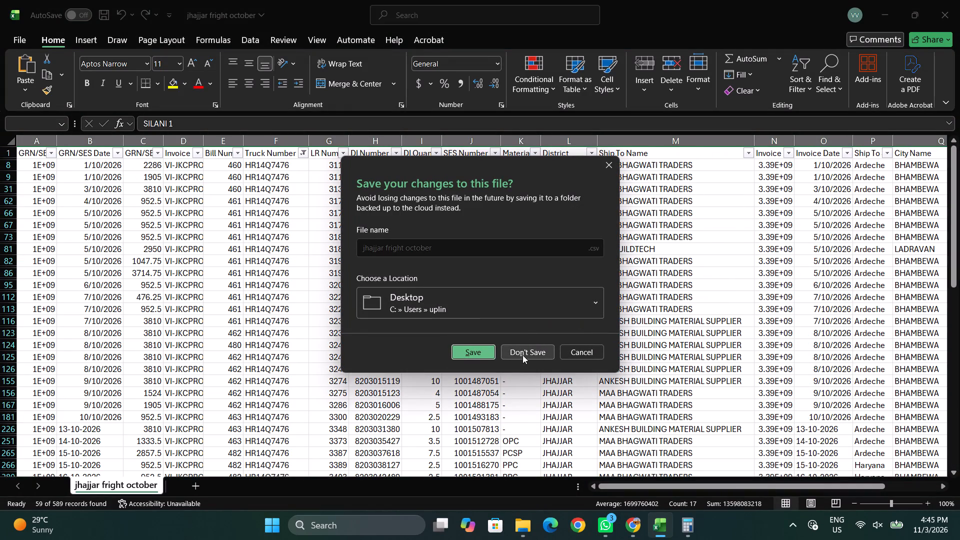
left_click(521, 354)
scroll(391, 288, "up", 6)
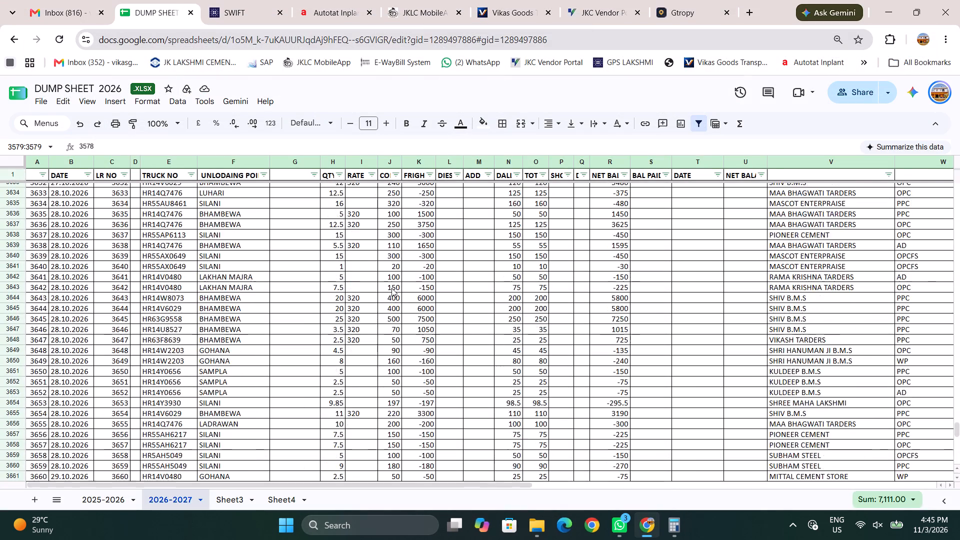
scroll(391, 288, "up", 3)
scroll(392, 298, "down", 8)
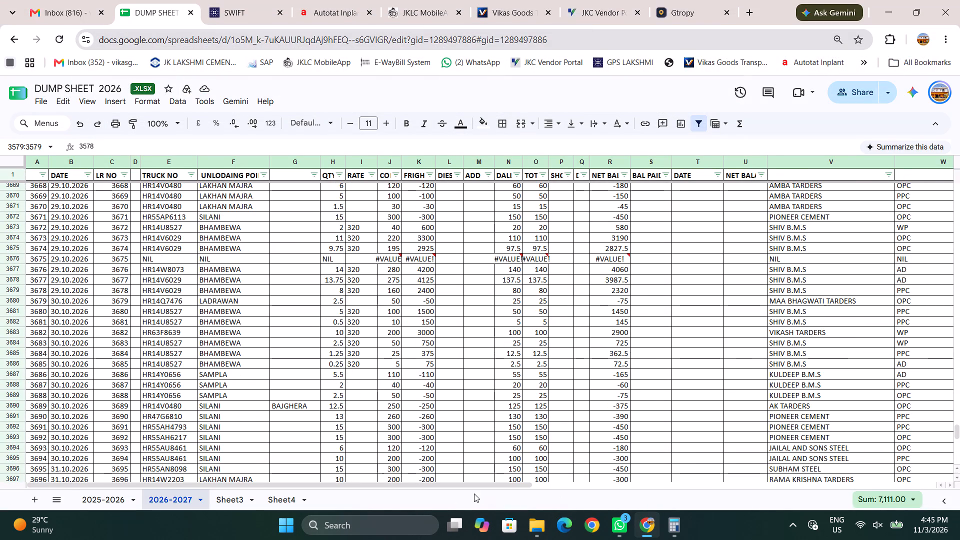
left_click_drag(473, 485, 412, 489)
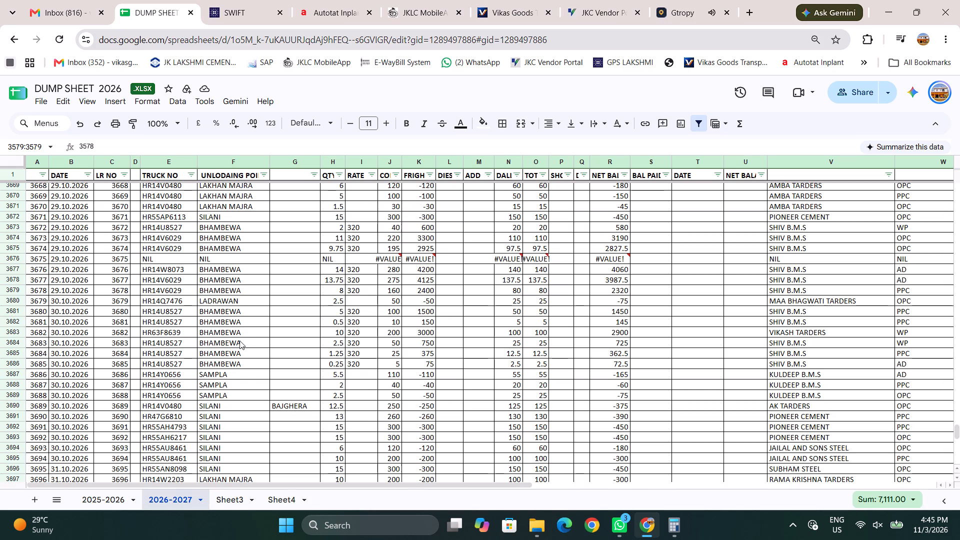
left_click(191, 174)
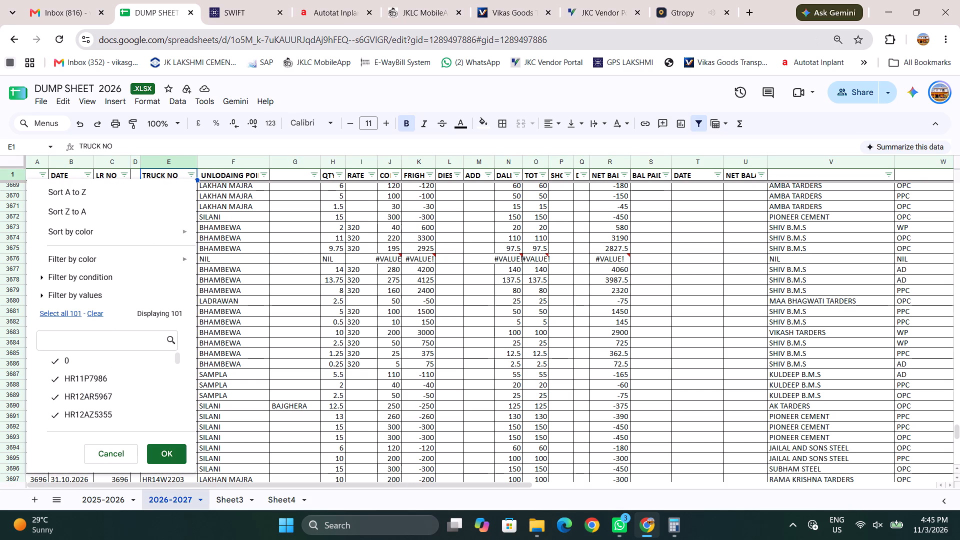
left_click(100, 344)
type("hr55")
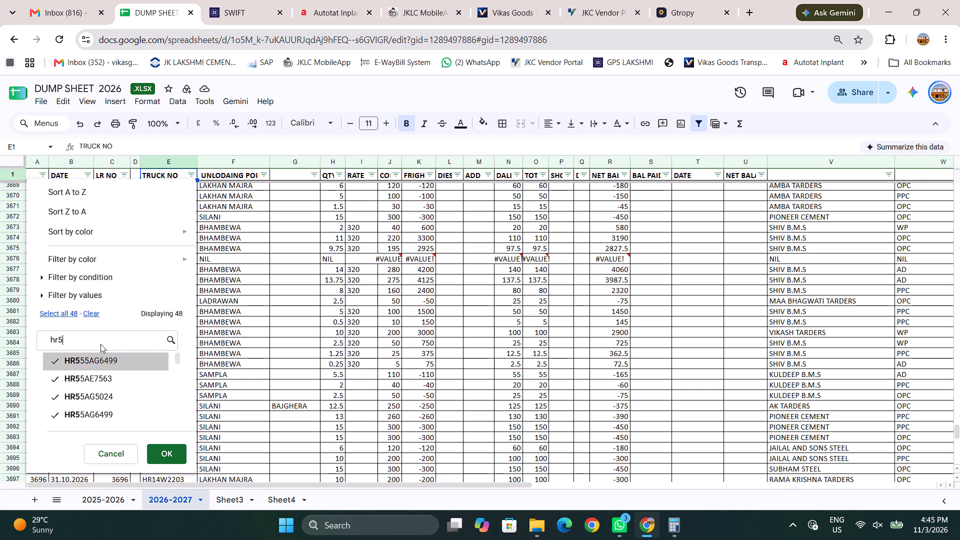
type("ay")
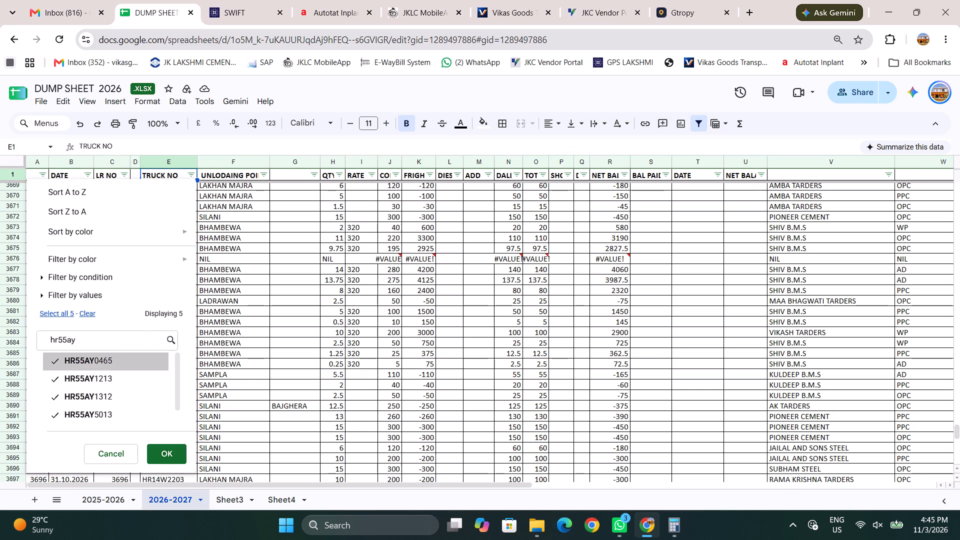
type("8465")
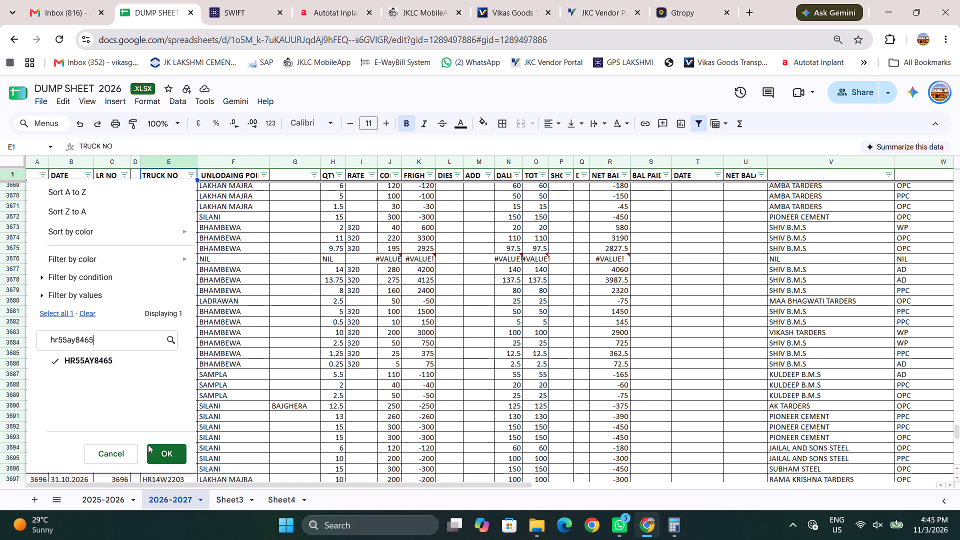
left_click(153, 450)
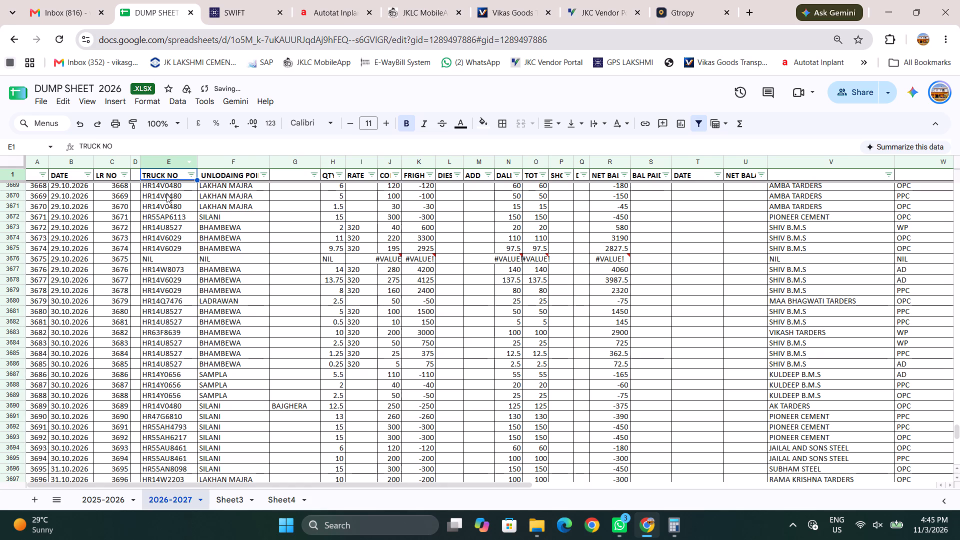
left_click(187, 174)
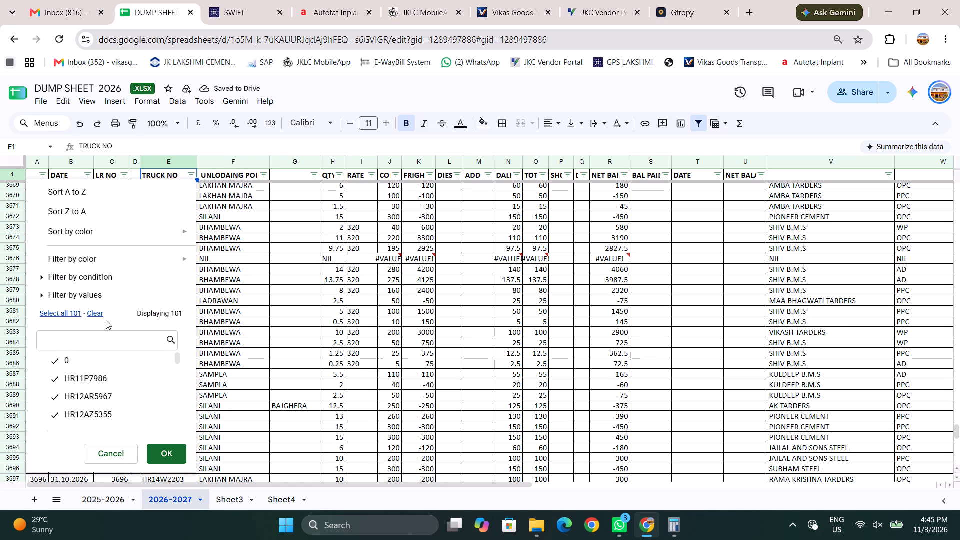
left_click(101, 316)
left_click(110, 347)
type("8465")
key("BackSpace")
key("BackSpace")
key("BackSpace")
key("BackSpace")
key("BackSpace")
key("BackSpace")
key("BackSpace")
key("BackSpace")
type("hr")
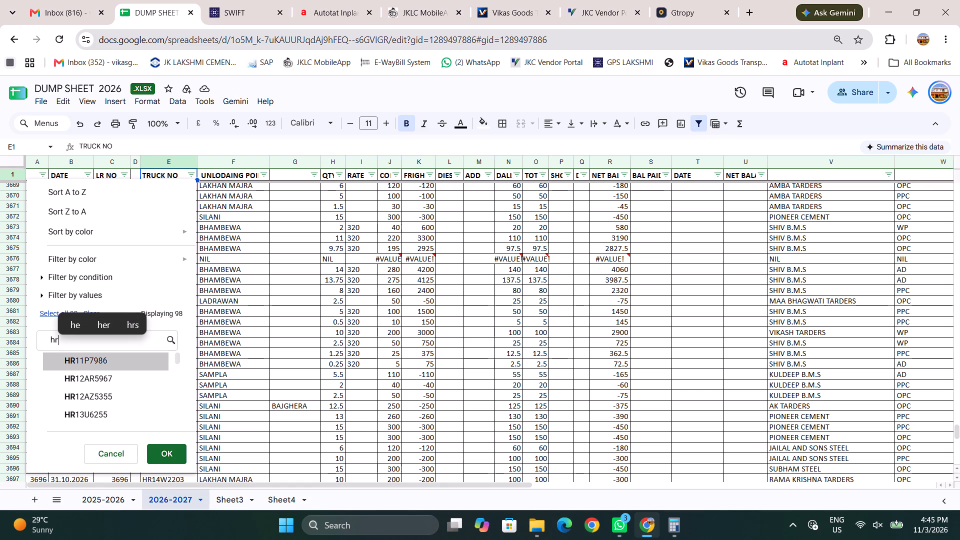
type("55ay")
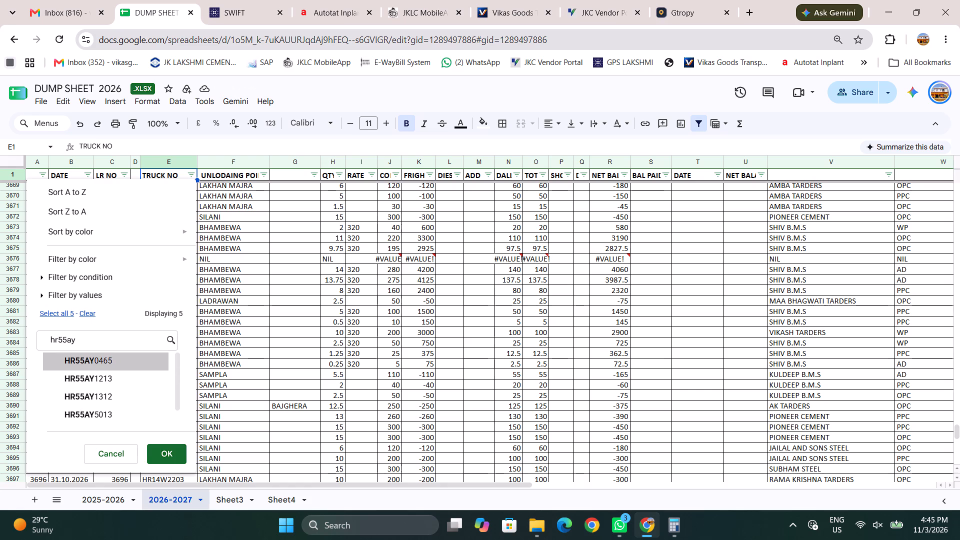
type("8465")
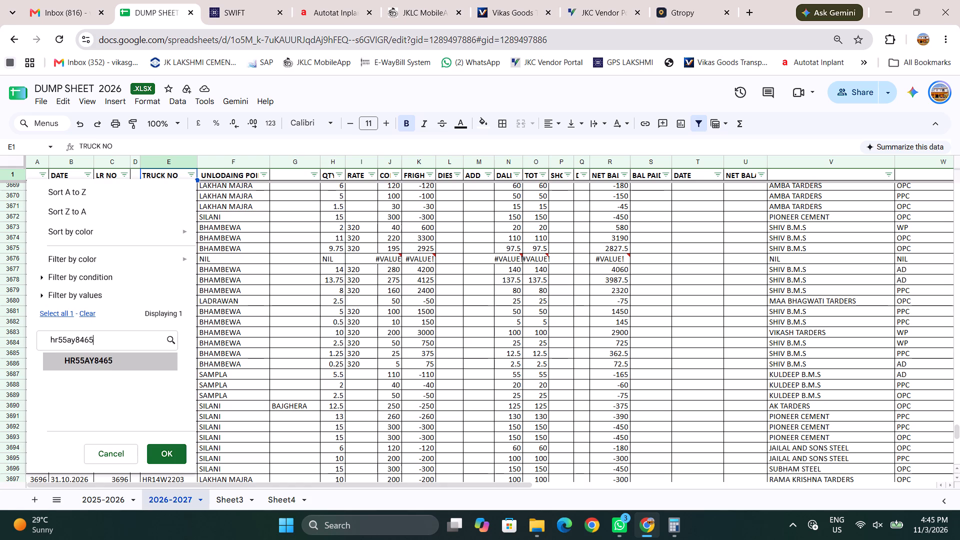
left_click(103, 363)
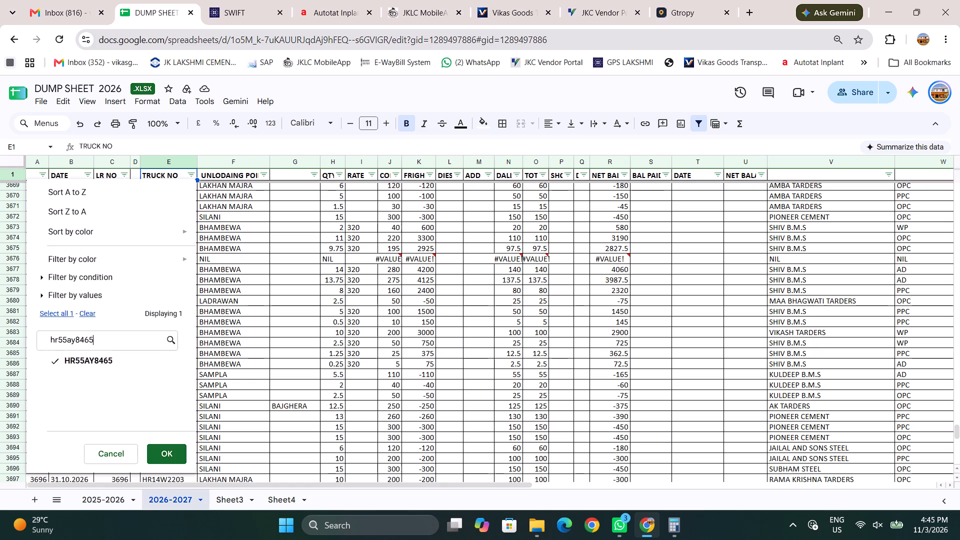
left_click_drag(112, 337, 39, 337)
key("BackSpace")
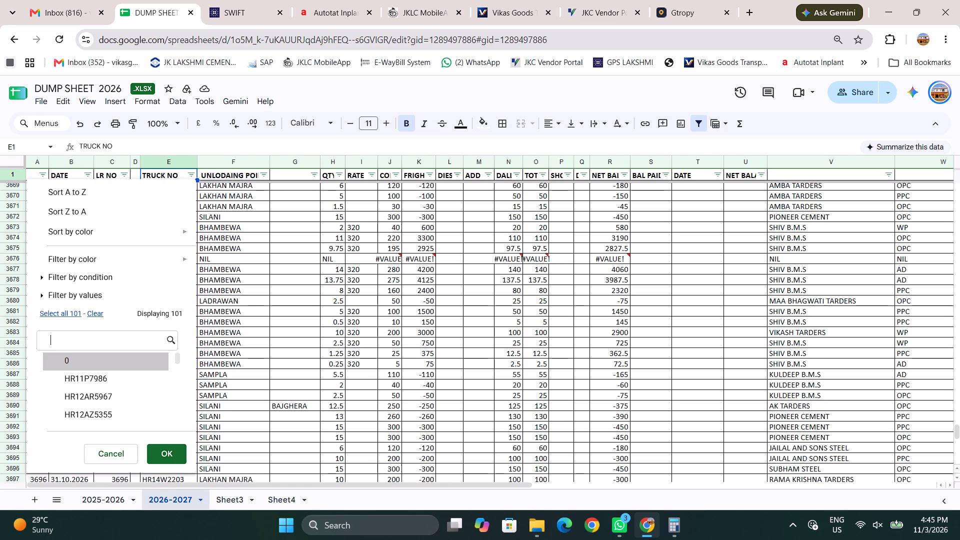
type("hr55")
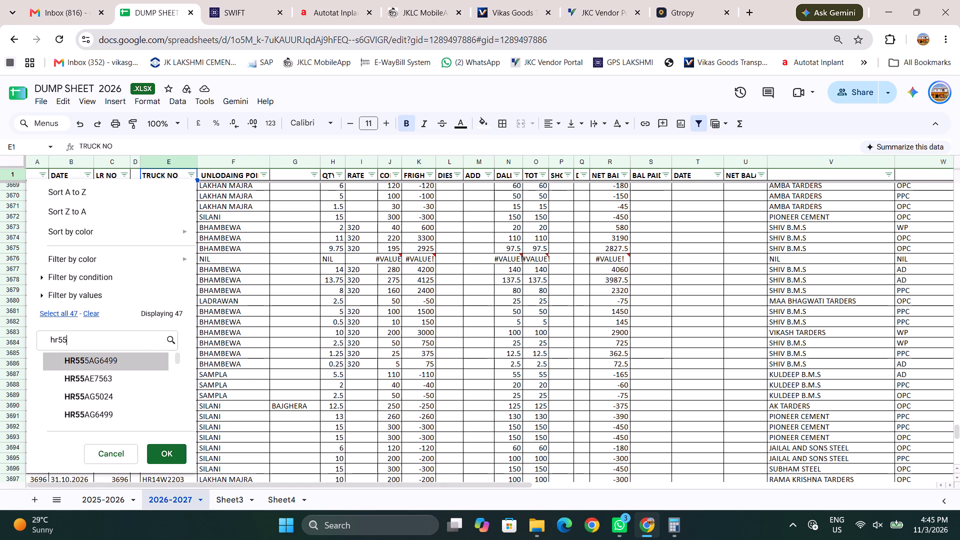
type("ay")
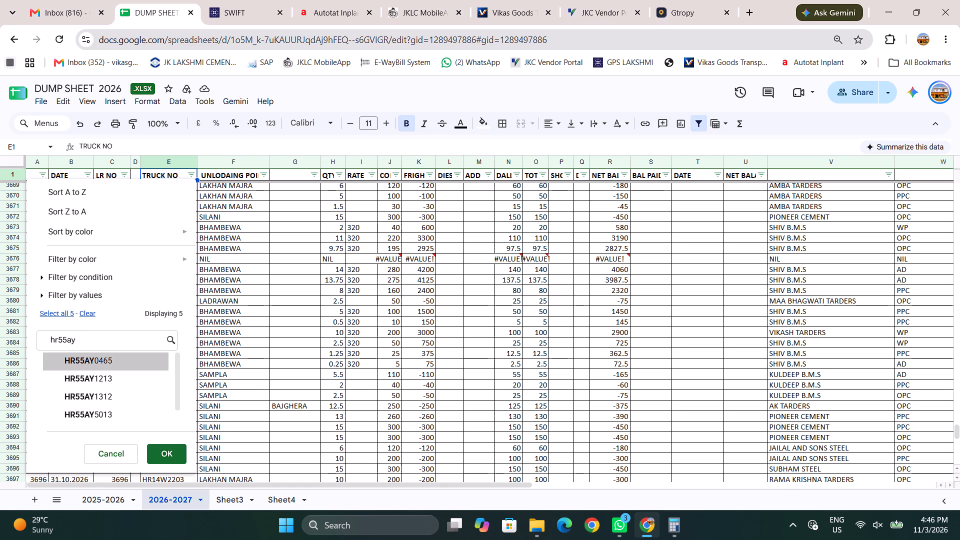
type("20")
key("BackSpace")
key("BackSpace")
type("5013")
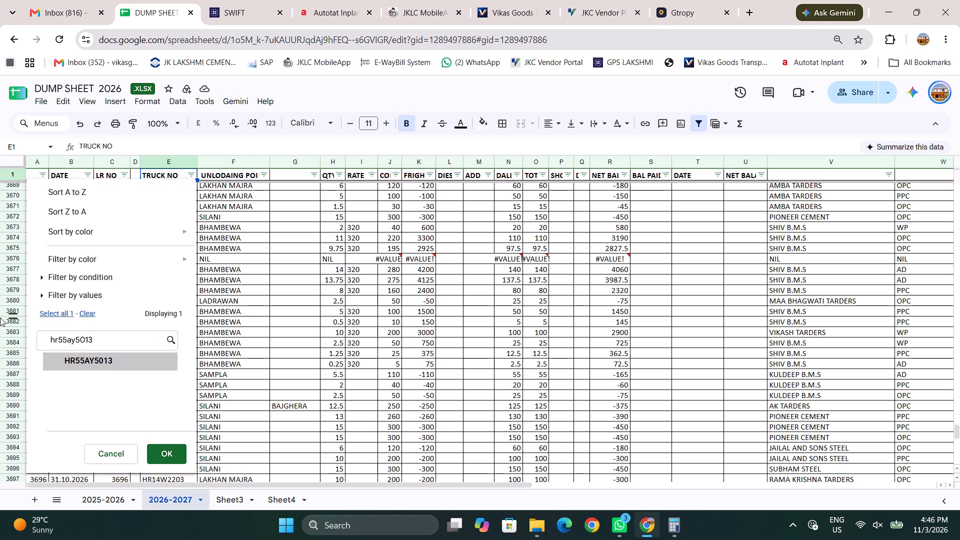
left_click(58, 367)
left_click(165, 453)
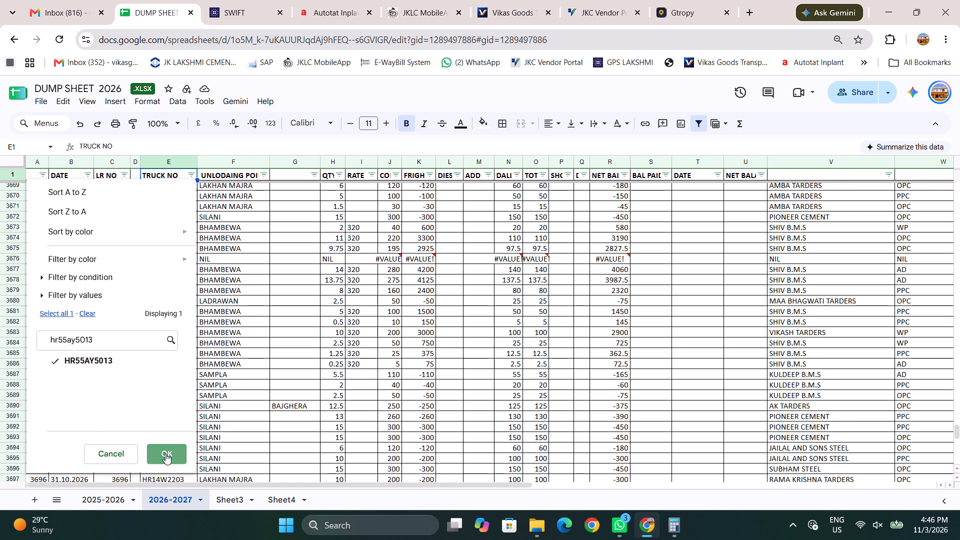
scroll(282, 340, "up", 7)
left_click(176, 261)
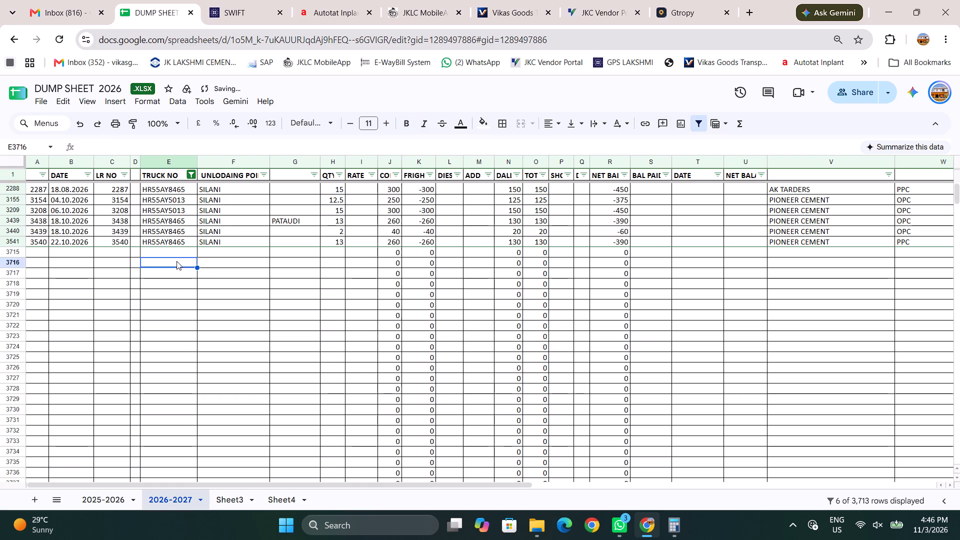
scroll(305, 270, "up", 4)
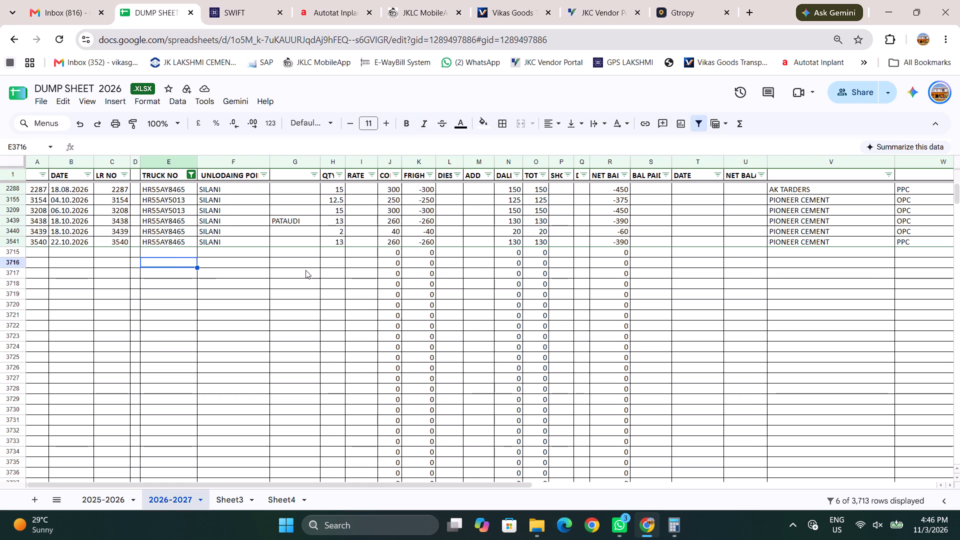
left_click(202, 273)
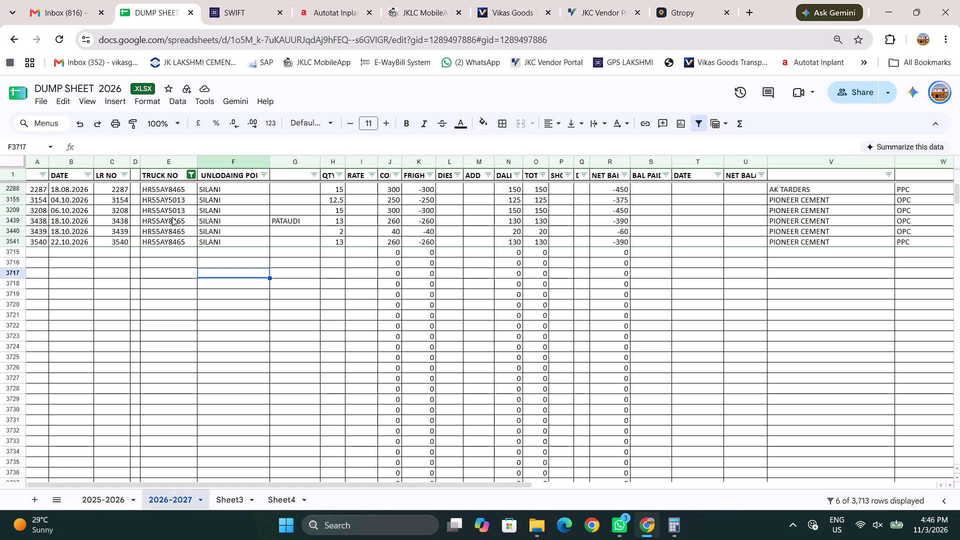
Switch to the Calculator.
key("alt+Tab")
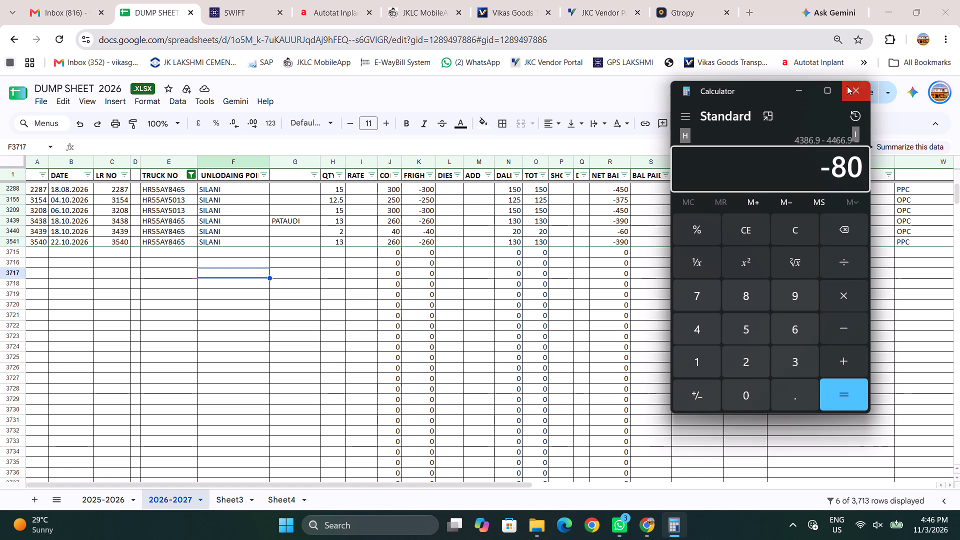
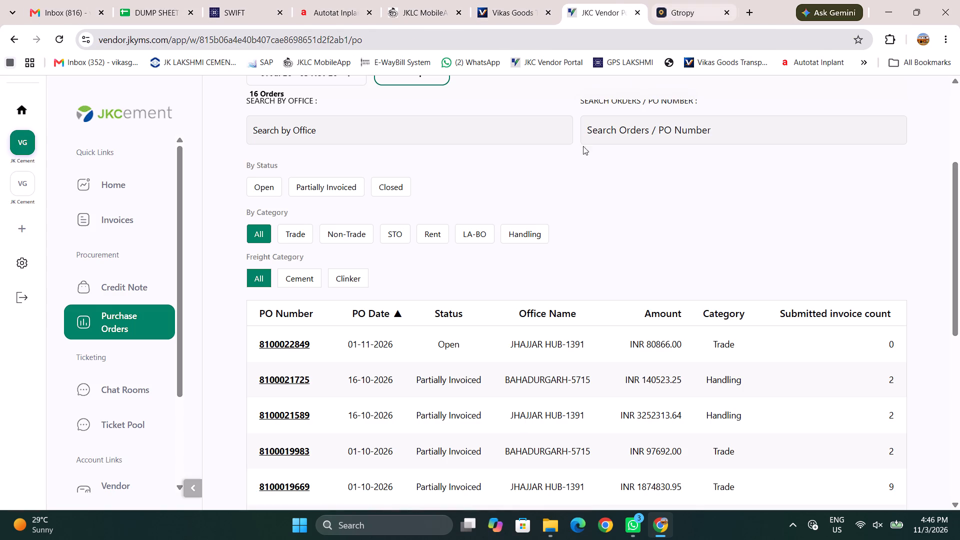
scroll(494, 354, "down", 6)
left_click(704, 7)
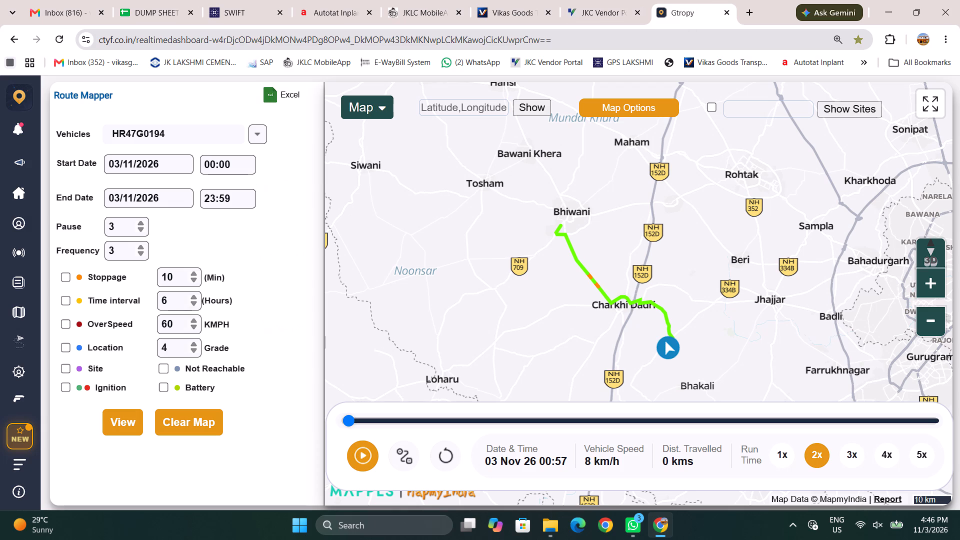
Open the jhajjar fright october workbook from the Desktop folder.
left_click(548, 529)
left_click(210, 195)
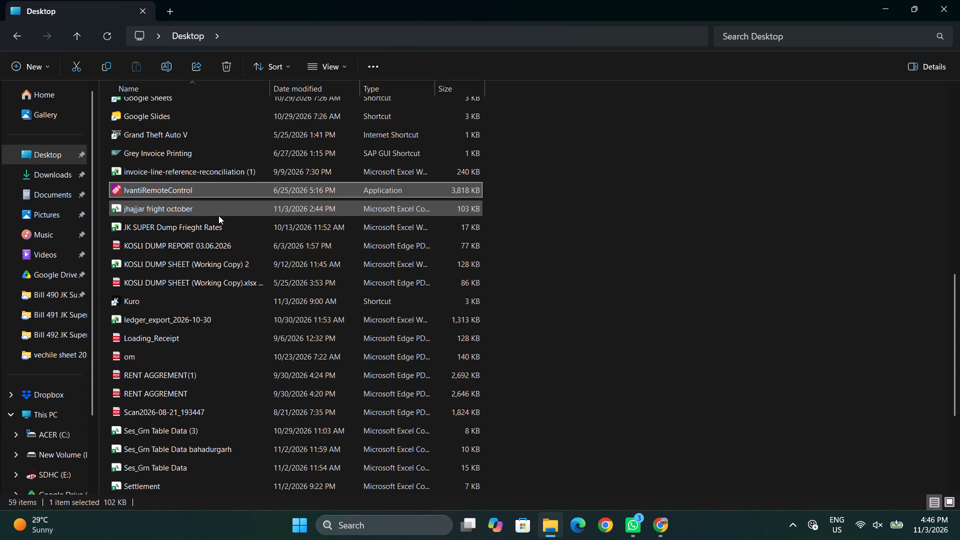
double_click(218, 210)
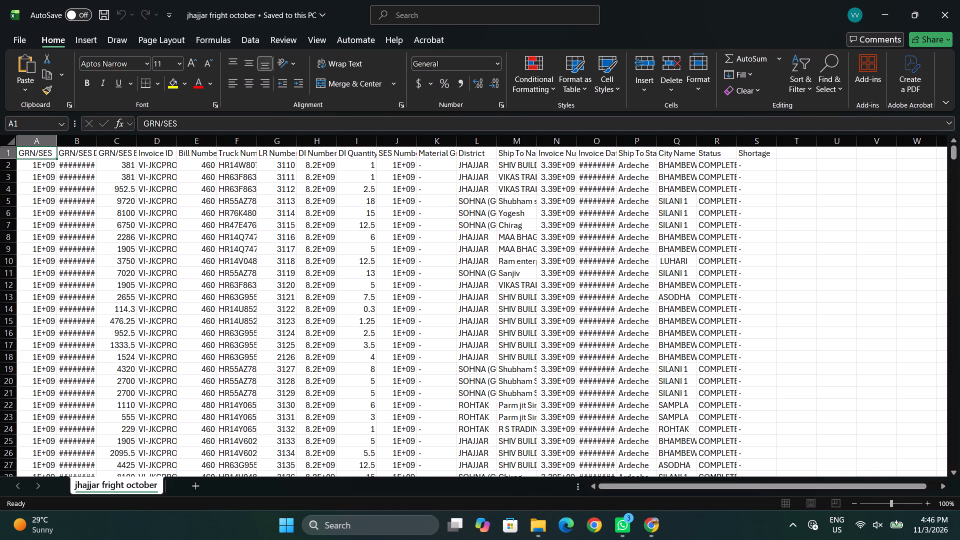
Auto-fit the width of the Truck Number column so full truck numbers show.
double_click(259, 143)
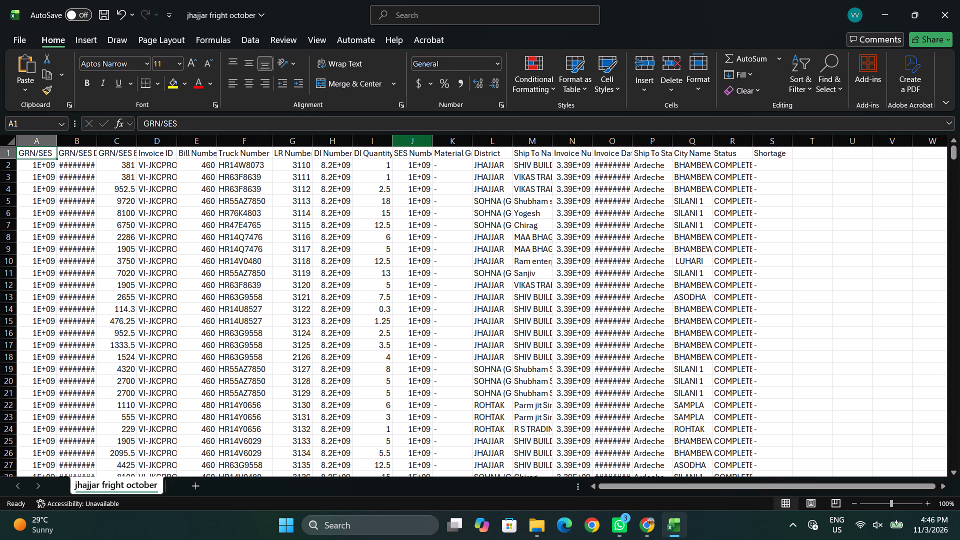
left_click(354, 178)
left_click(412, 173)
left_click(444, 178)
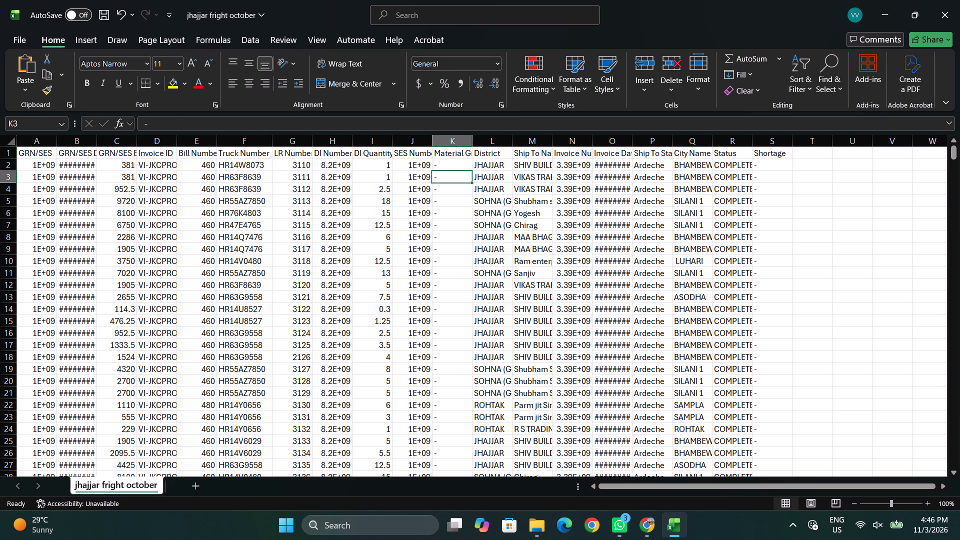
Select all DI Quantity values from the first data row down to check their sum.
left_click(376, 166)
key("ctrl+shift+Down")
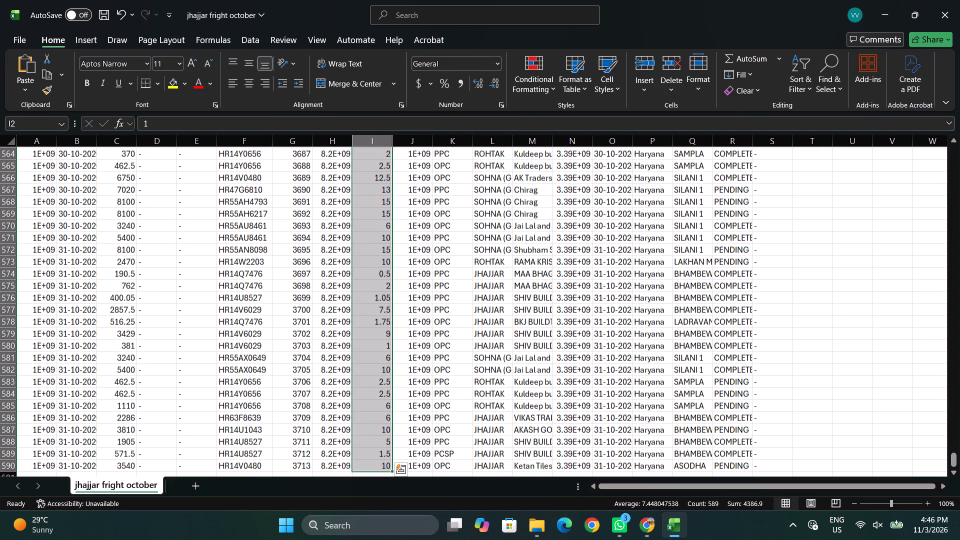
left_click(804, 266)
Auto-fit the widths of the Invoice Number, SES Number, DI Number, City Name and Ship To Name columns.
scroll(388, 385, "up", 3)
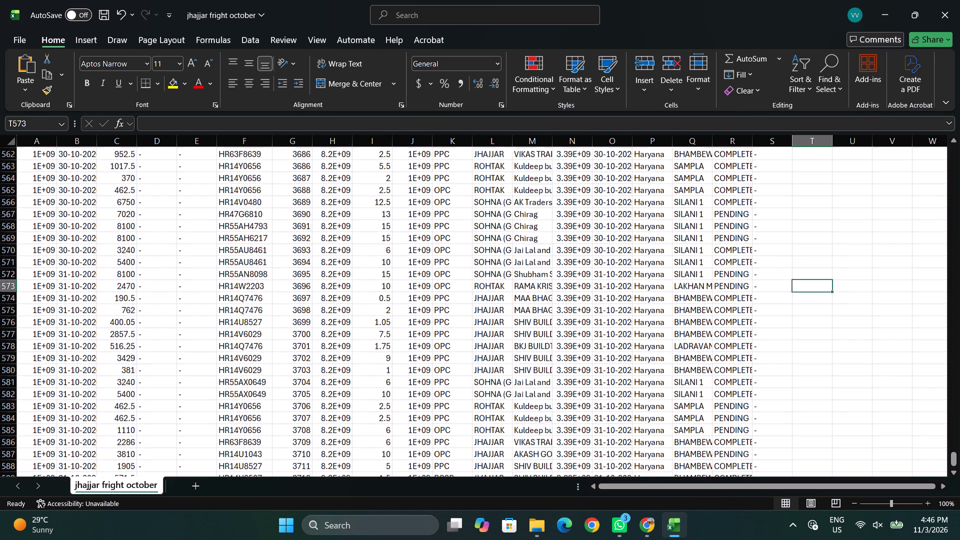
scroll(388, 385, "up", 20)
scroll(388, 385, "up", 20)
scroll(388, 385, "up", 2)
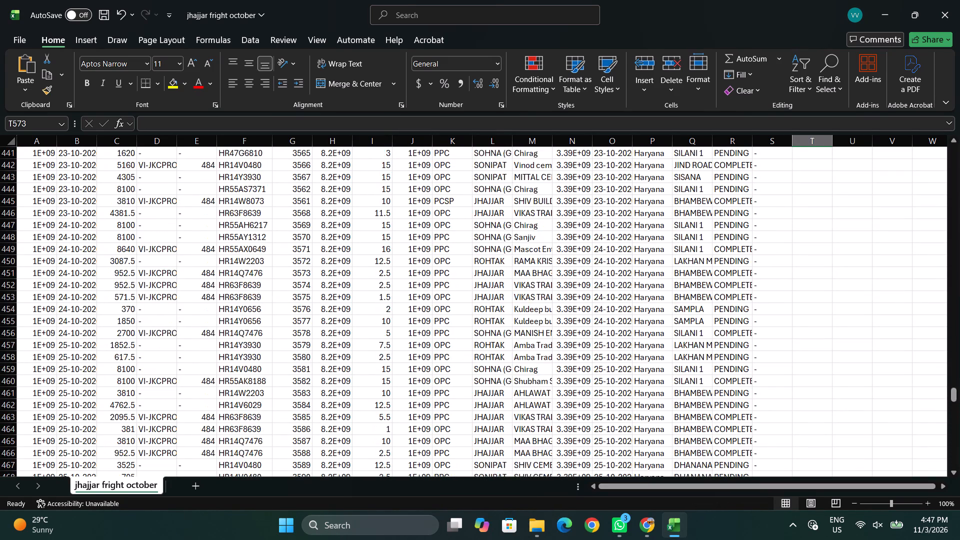
scroll(392, 382, "up", 12)
scroll(394, 382, "down", 1)
scroll(394, 382, "up", 8)
scroll(394, 383, "down", 3)
scroll(394, 383, "up", 15)
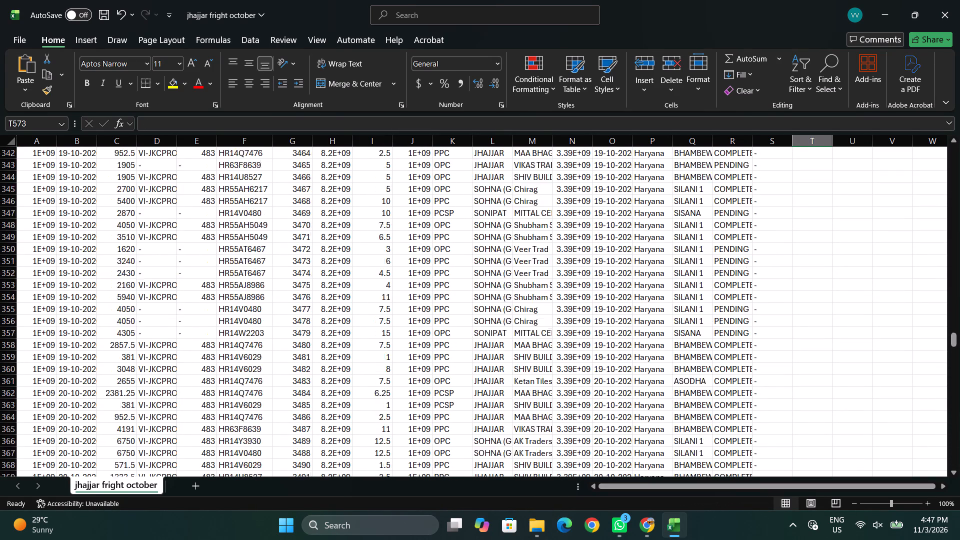
scroll(394, 383, "up", 20)
scroll(394, 383, "up", 20)
scroll(394, 383, "up", 1)
scroll(394, 383, "down", 1)
scroll(394, 383, "up", 14)
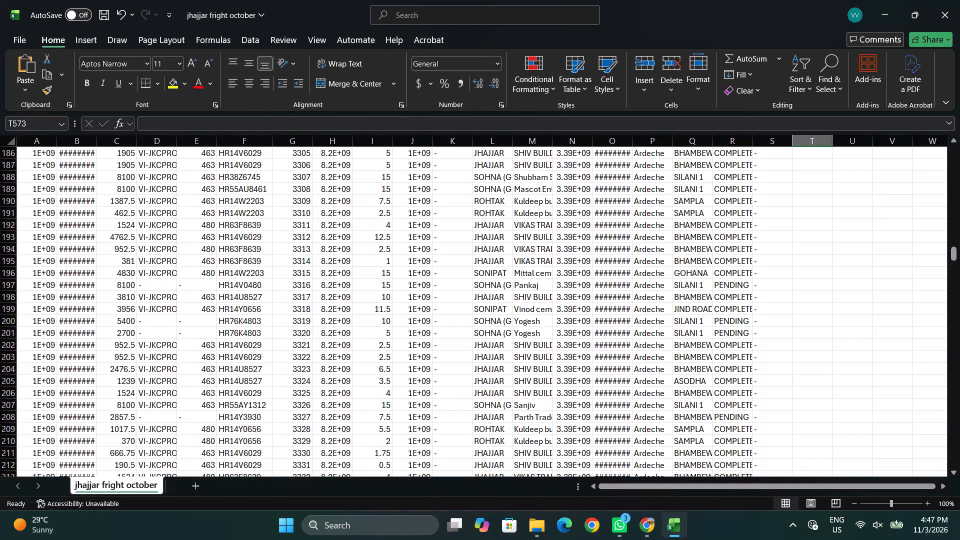
scroll(394, 383, "up", 20)
scroll(394, 383, "up", 5)
scroll(394, 383, "down", 1)
scroll(394, 383, "up", 20)
scroll(394, 383, "up", 6)
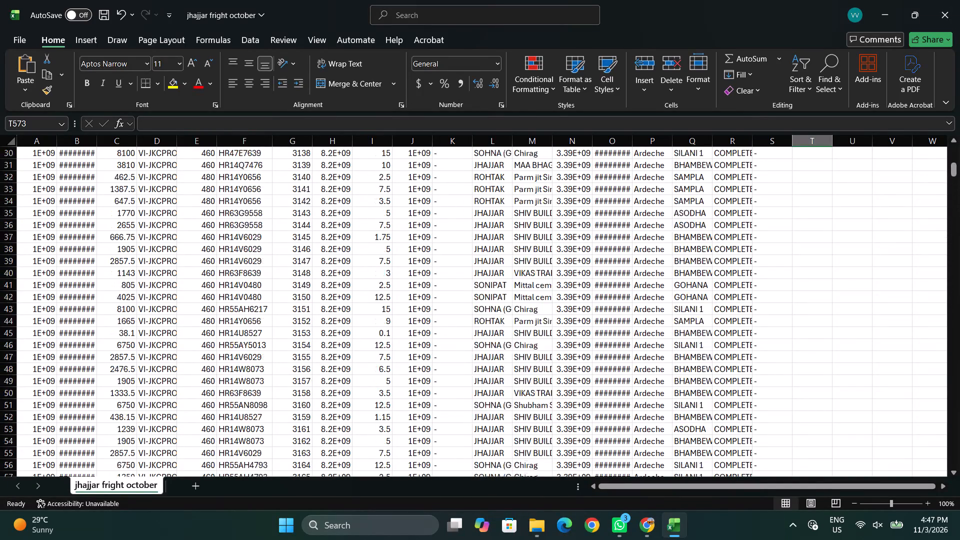
scroll(394, 383, "up", 18)
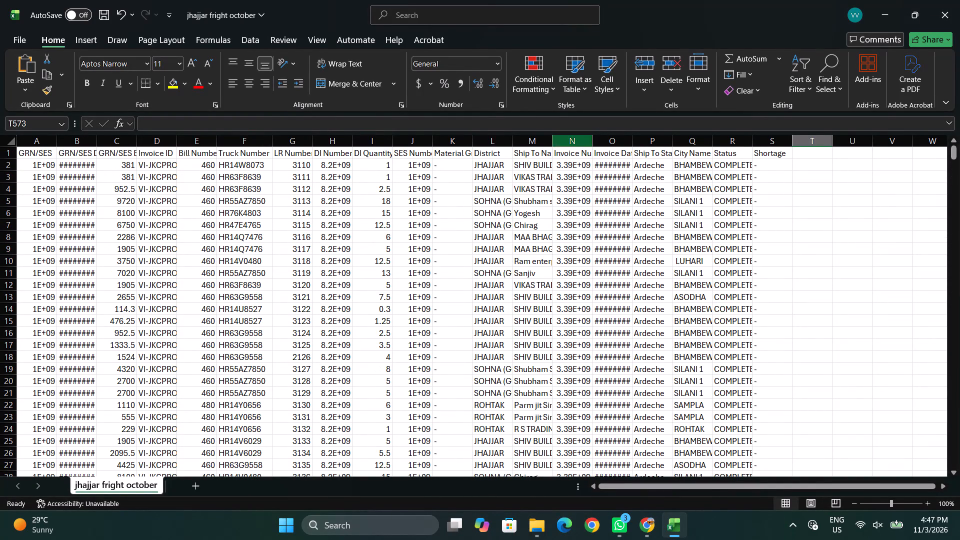
double_click(594, 140)
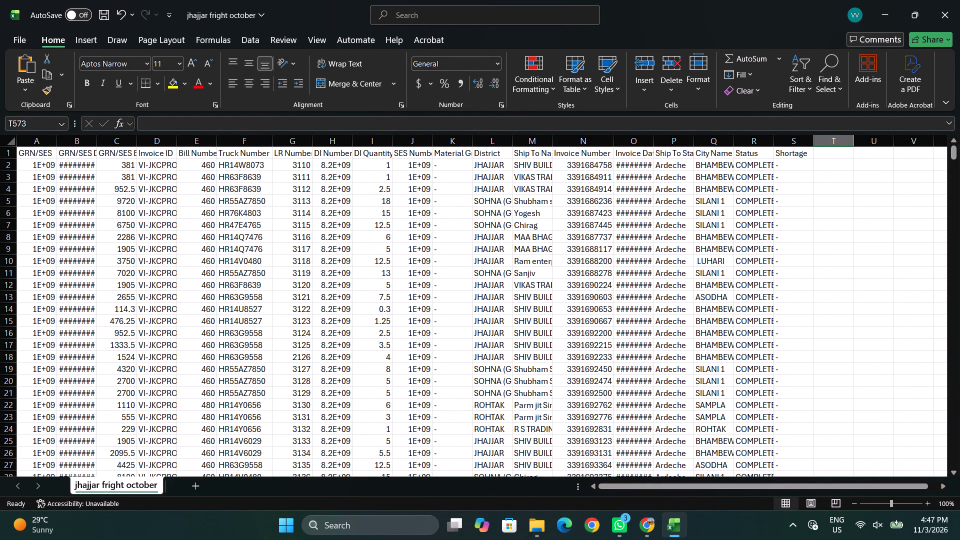
left_click(428, 142)
double_click(434, 140)
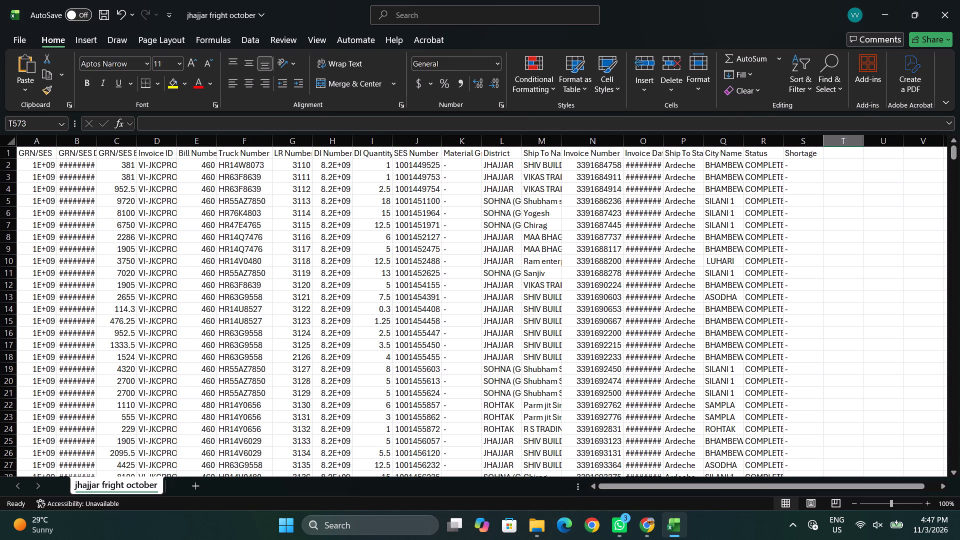
double_click(353, 141)
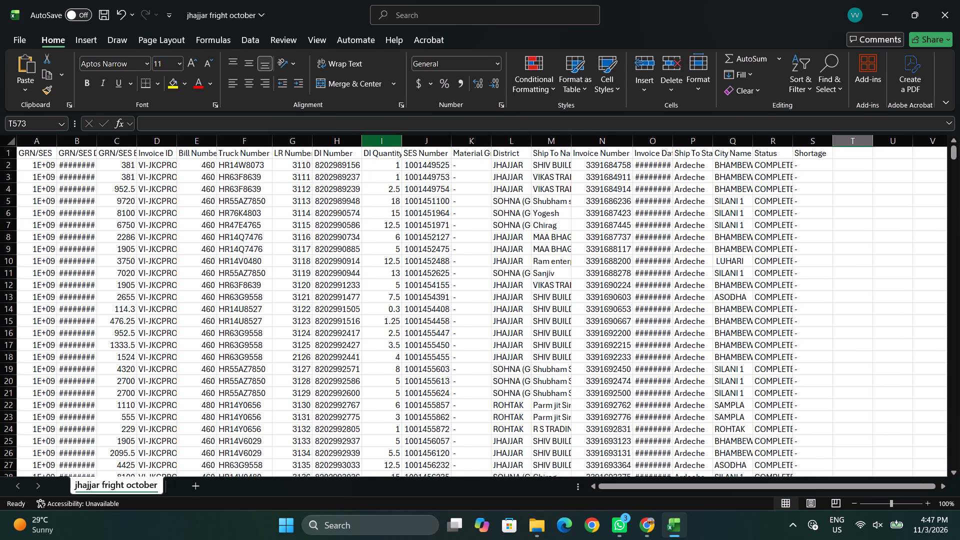
double_click(750, 142)
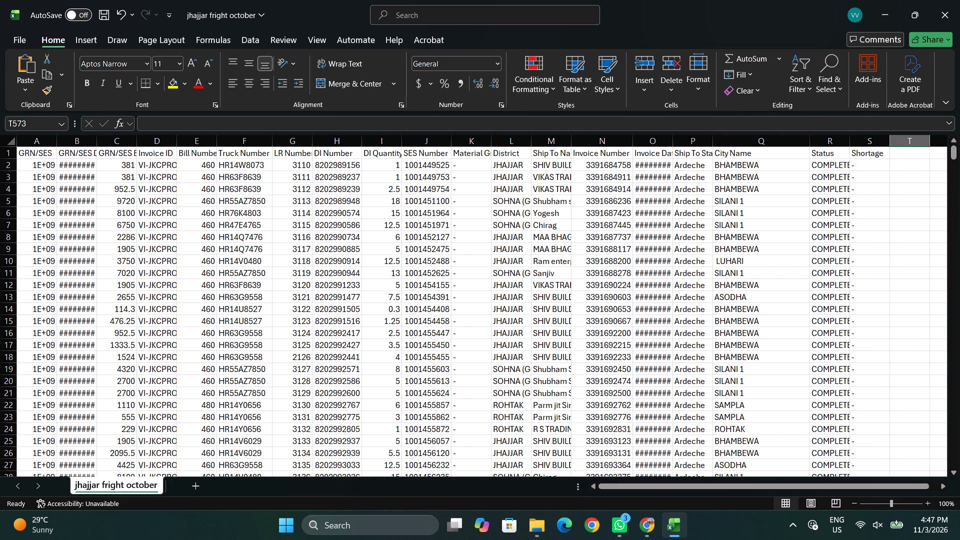
scroll(561, 196, "up", 3)
double_click(573, 142)
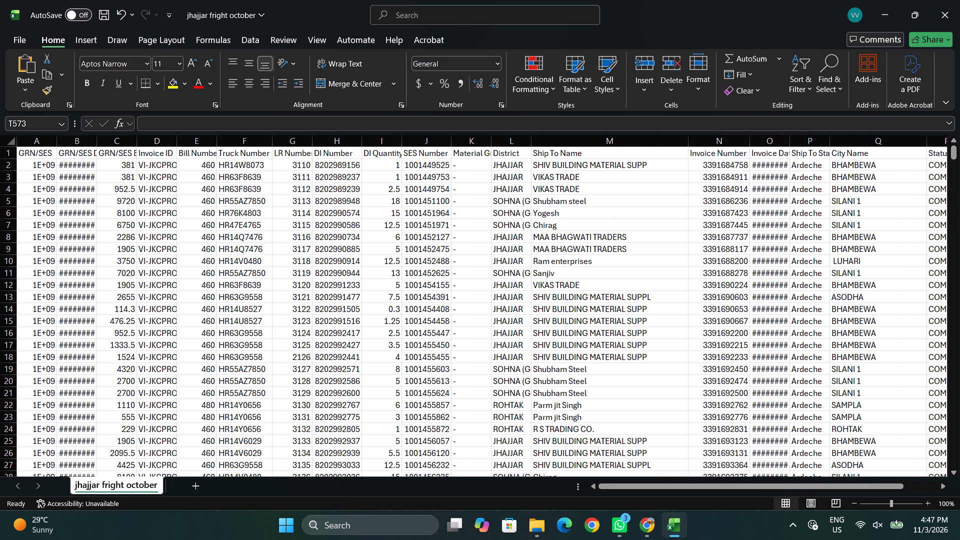
left_click(579, 230)
key("Tab")
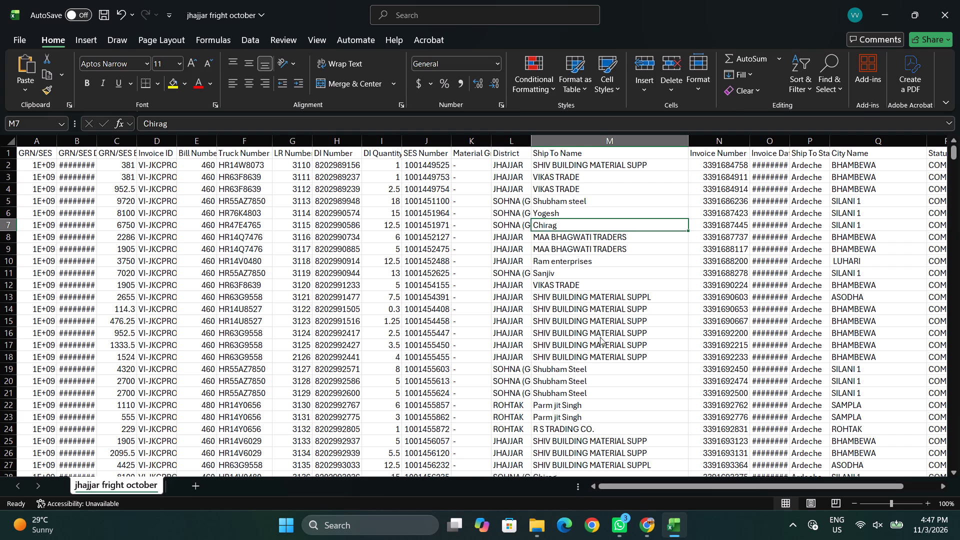
Look through the October delivery rows, examining truck numbers, LR numbers, DI quantities and ship-to names.
key("alt+Tab")
key("alt+Tab")
scroll(592, 312, "down", 4)
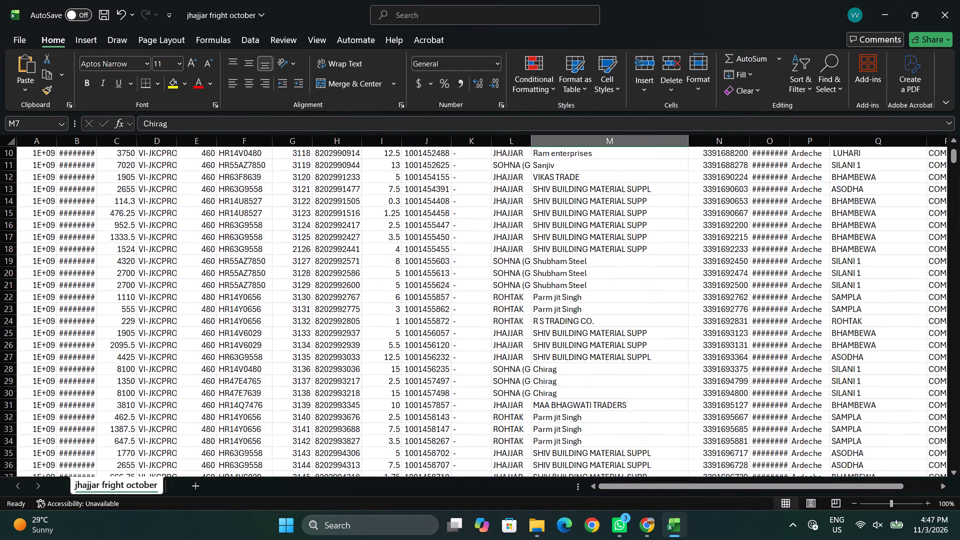
scroll(592, 312, "down", 12)
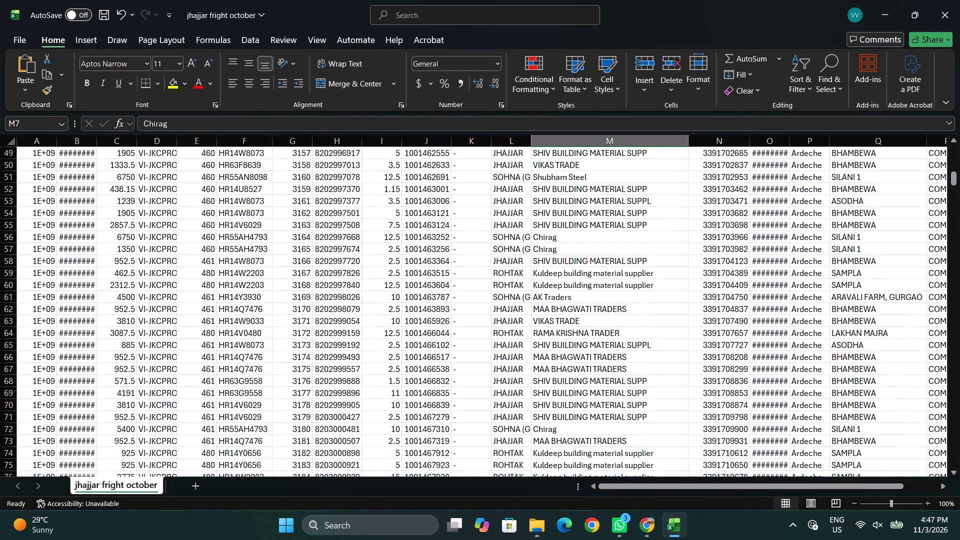
scroll(590, 312, "up", 8)
key("alt+Tab")
key("alt+Tab")
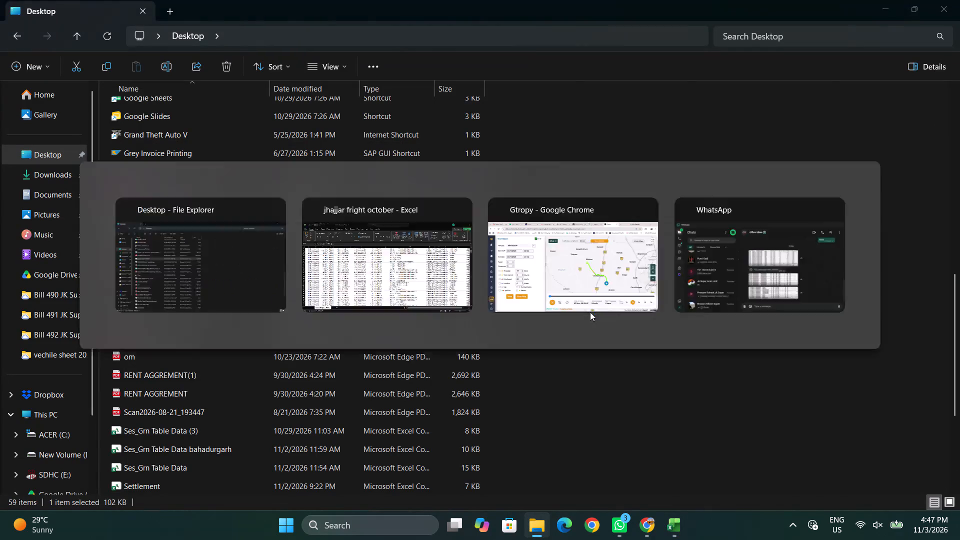
key("alt+Tab")
key("alt+Tab")
key("alt+Tab")
key("alt+Tab")
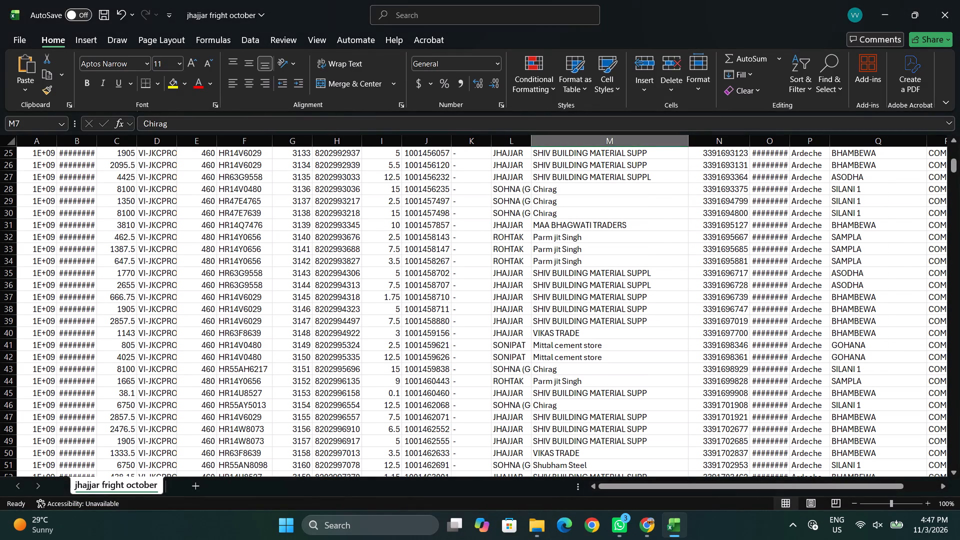
scroll(590, 312, "down", 2)
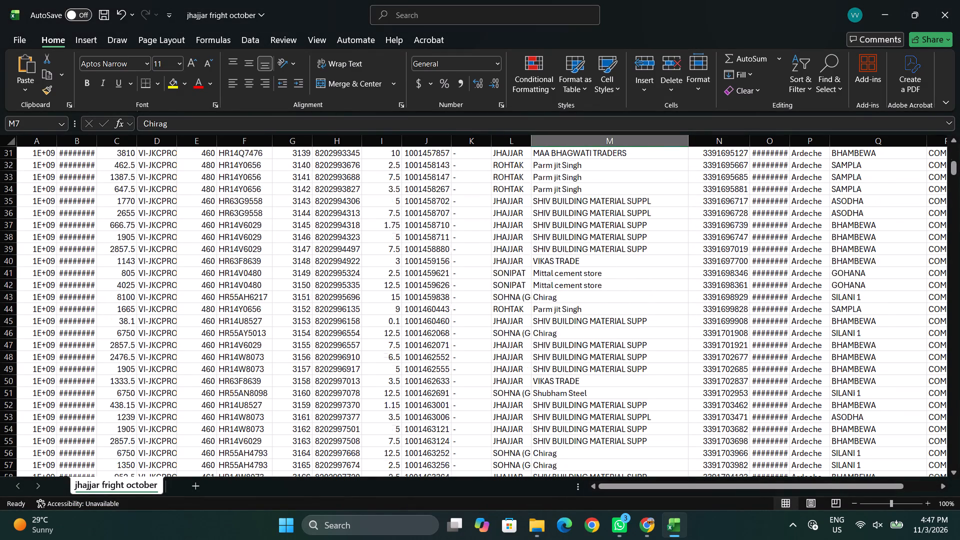
scroll(589, 312, "down", 14)
scroll(589, 312, "down", 8)
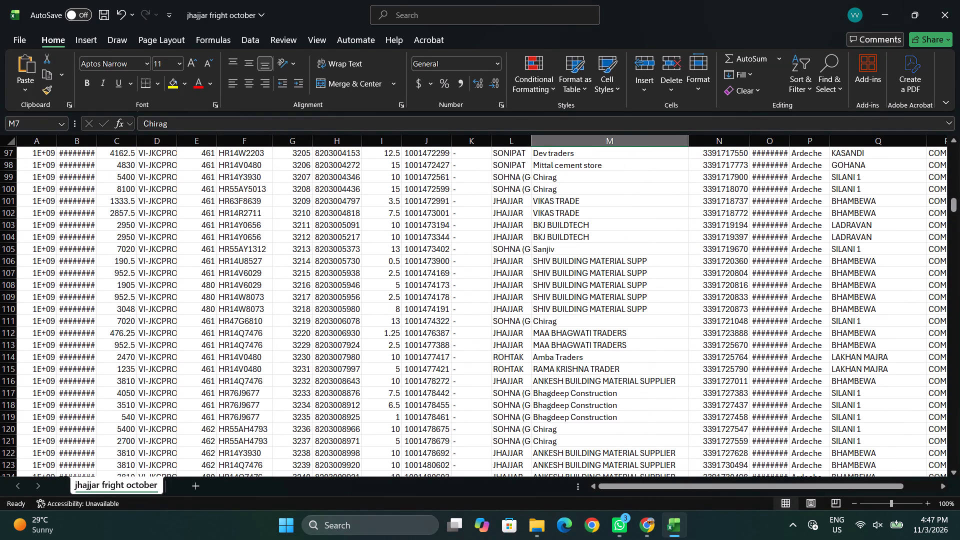
scroll(589, 312, "down", 16)
scroll(589, 312, "down", 18)
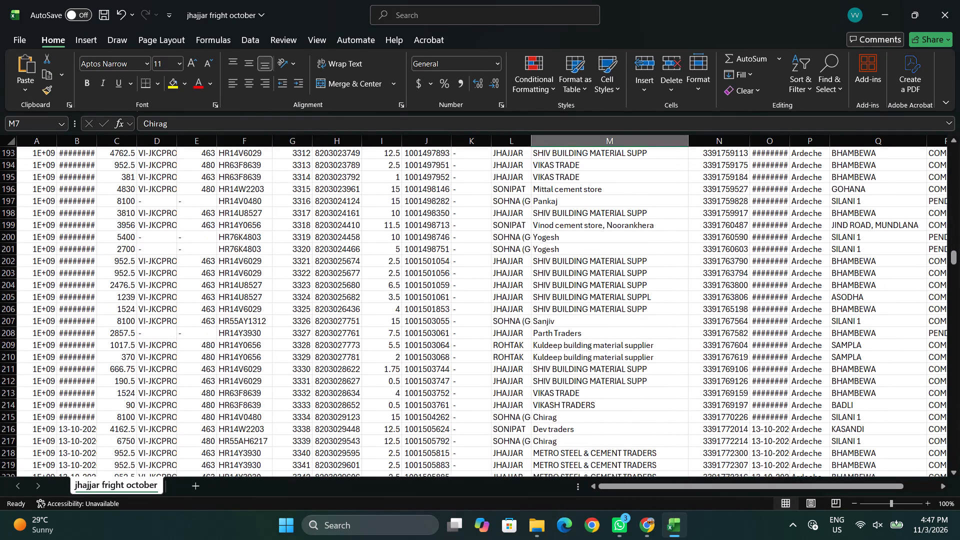
scroll(589, 312, "down", 14)
scroll(589, 312, "down", 7)
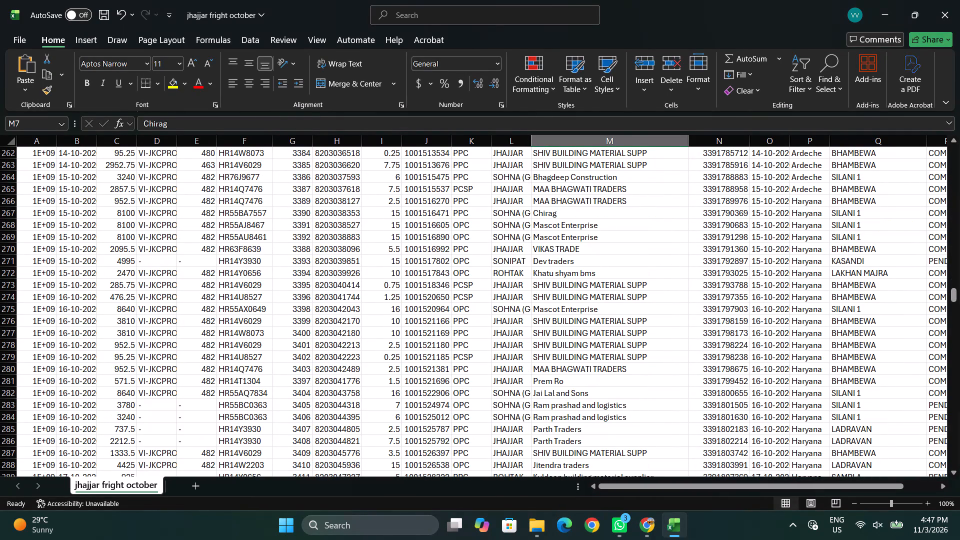
Widen the District column so its full entries show.
left_click_drag(531, 142, 545, 143)
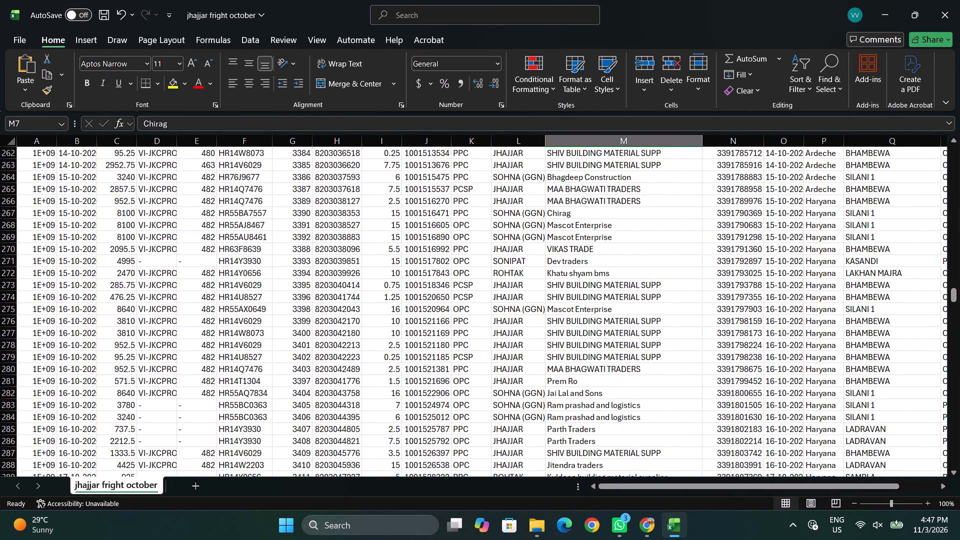
Select the header row of the jhajjar fright october sheet and add filters to it.
scroll(611, 285, "down", 7)
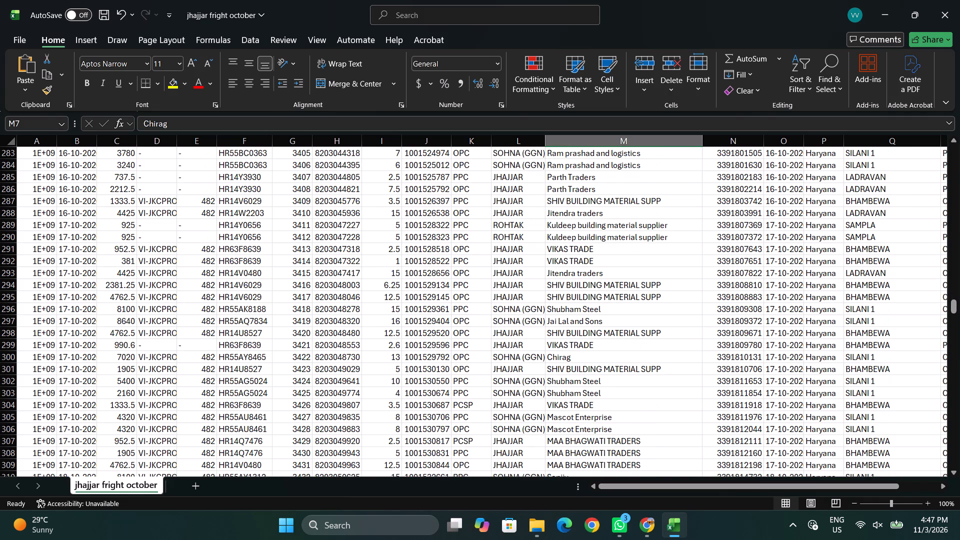
scroll(611, 285, "up", 17)
scroll(611, 285, "up", 6)
scroll(611, 285, "down", 1)
scroll(611, 285, "up", 3)
scroll(611, 285, "down", 1)
scroll(611, 285, "up", 10)
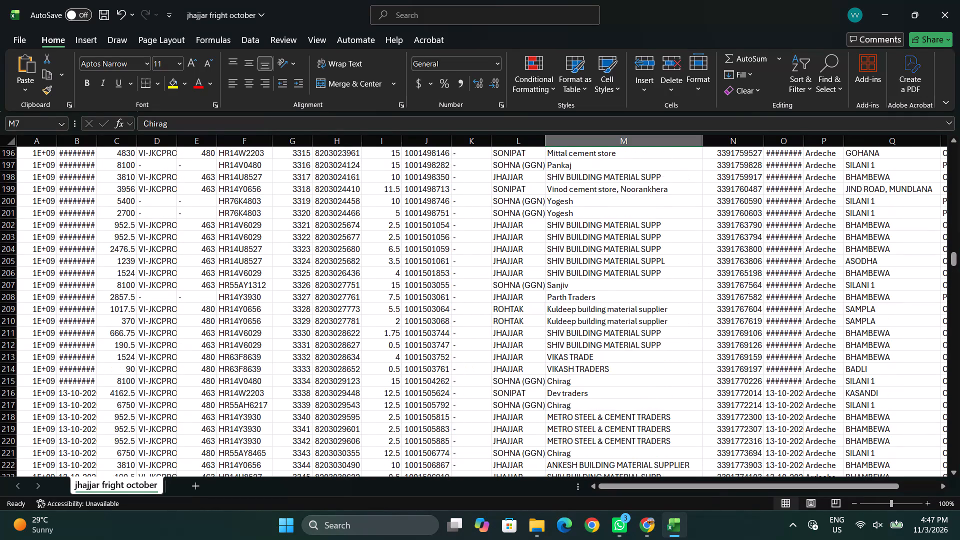
scroll(611, 285, "up", 10)
left_click_drag(952, 233, 953, 233)
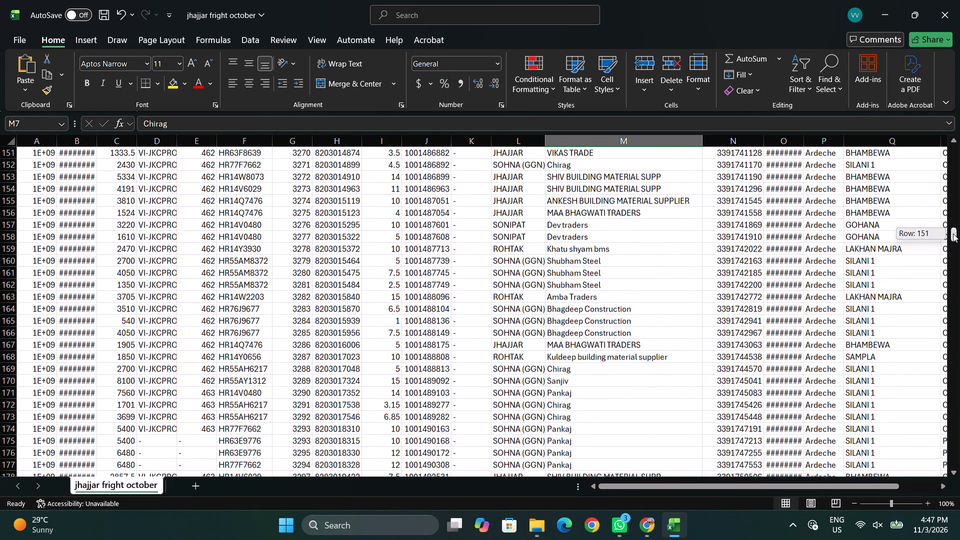
left_click_drag(953, 233, 930, 124)
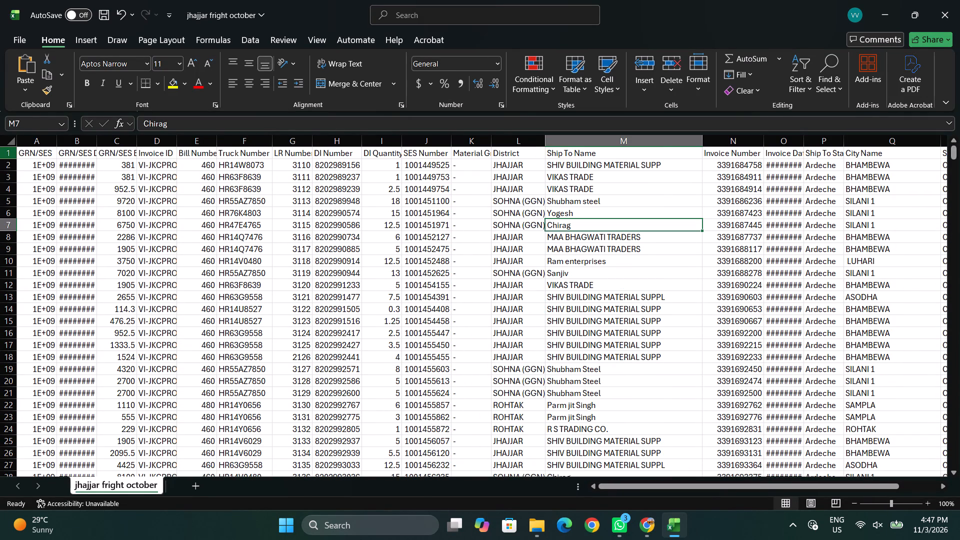
left_click(1, 153)
left_click(822, 81)
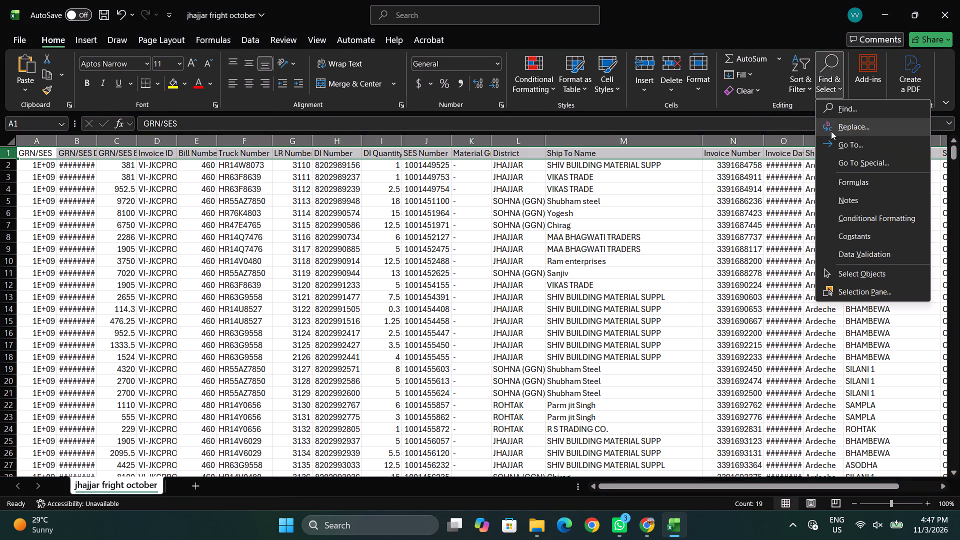
left_click(798, 85)
left_click(810, 160)
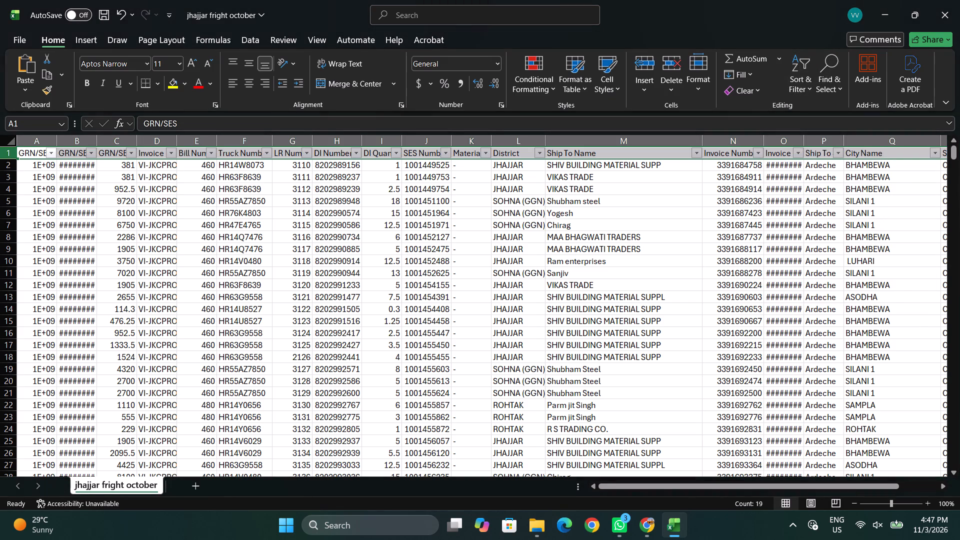
left_click(265, 152)
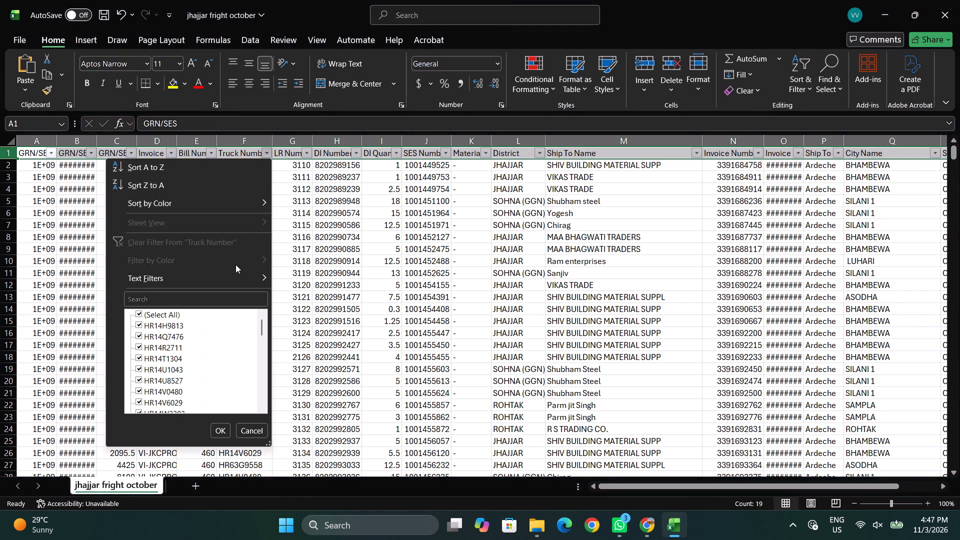
left_click(185, 294)
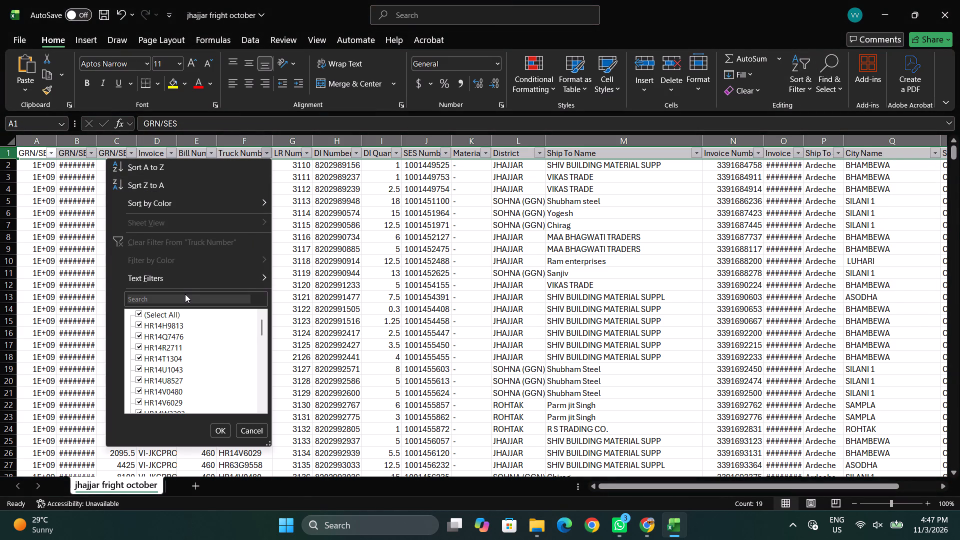
left_click(187, 299)
key("h")
key("r")
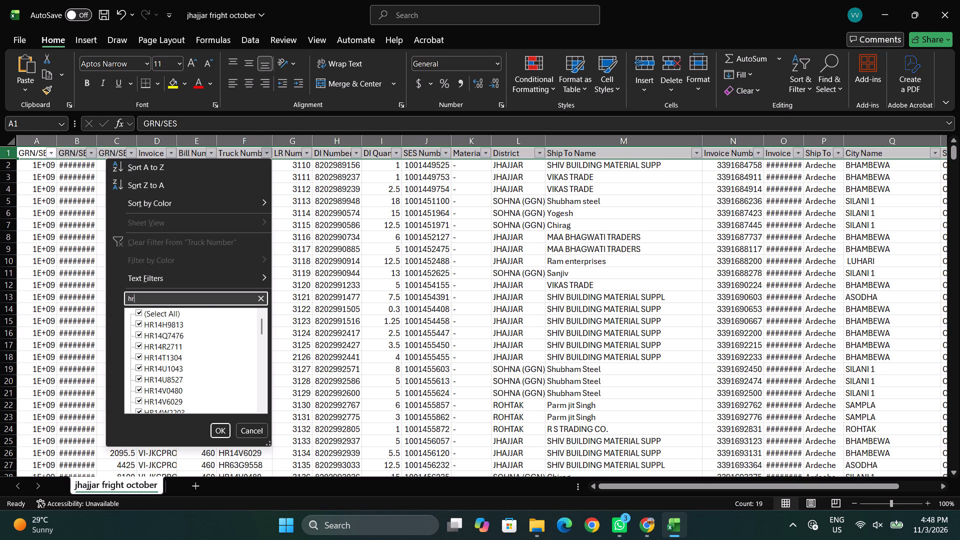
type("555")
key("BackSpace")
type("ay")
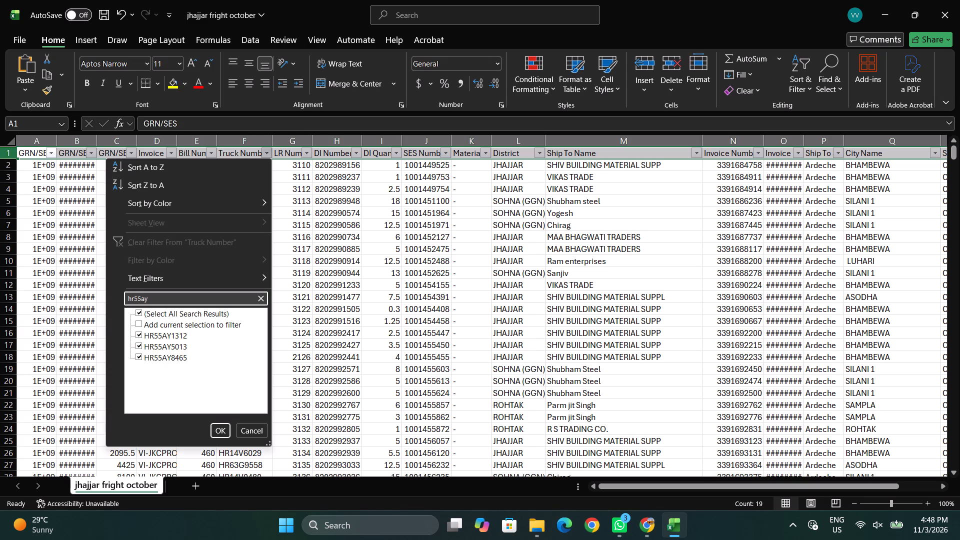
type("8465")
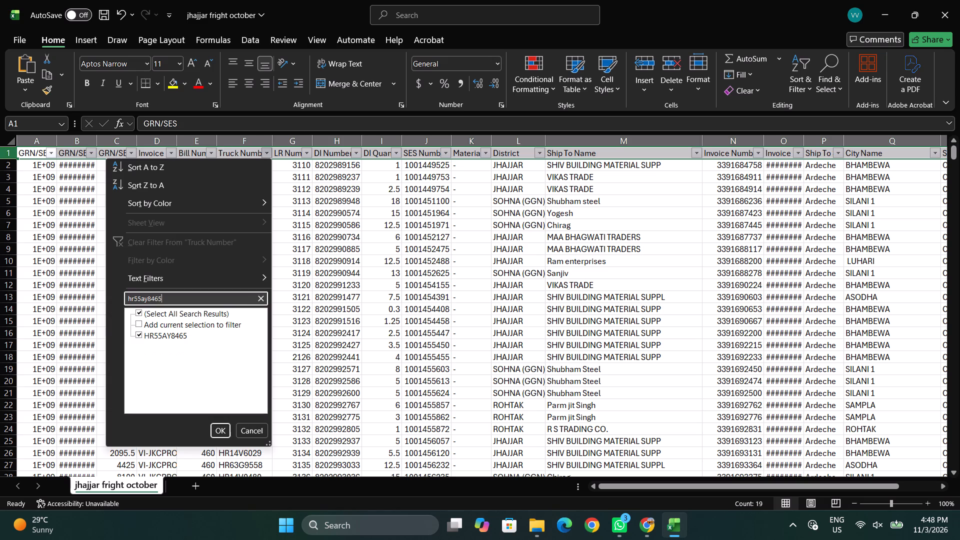
left_click(224, 426)
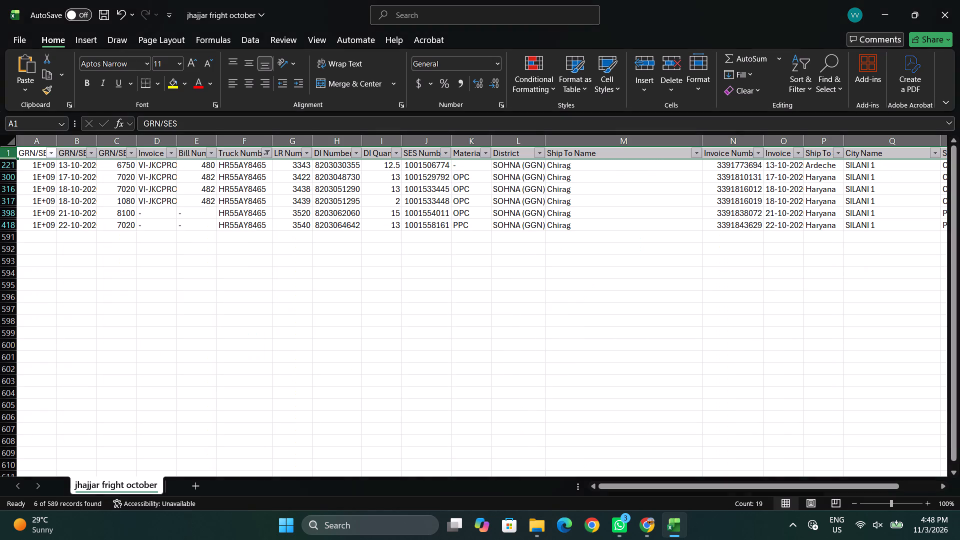
scroll(203, 274, "up", 7)
left_click(264, 154)
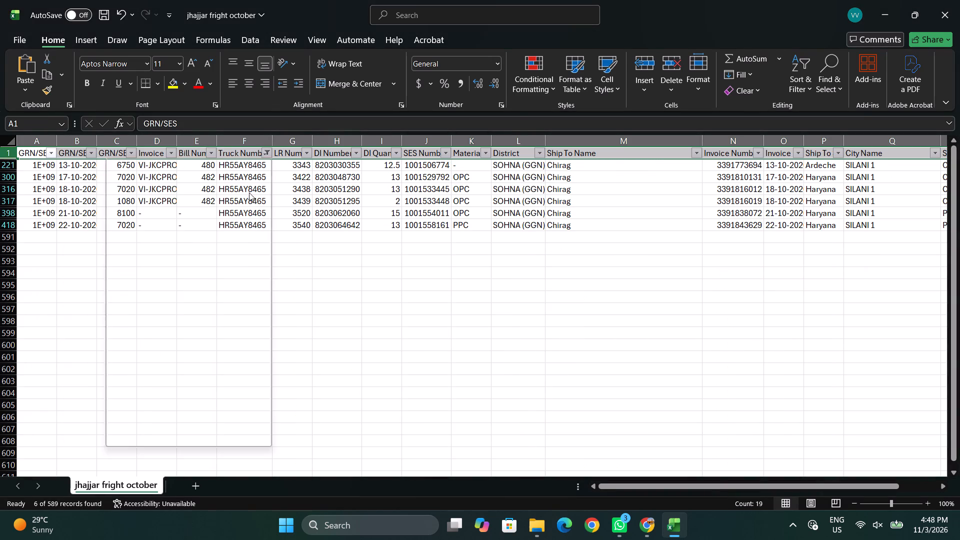
left_click(165, 298)
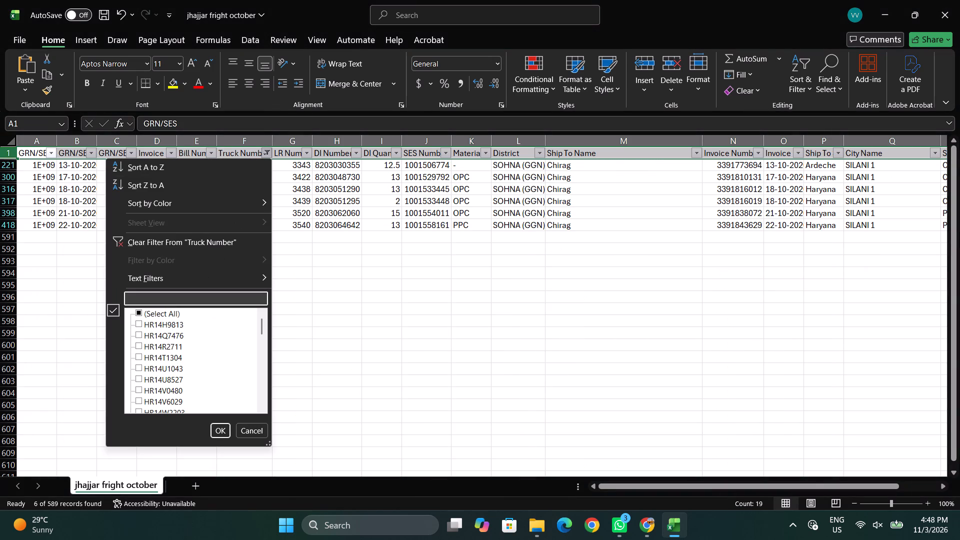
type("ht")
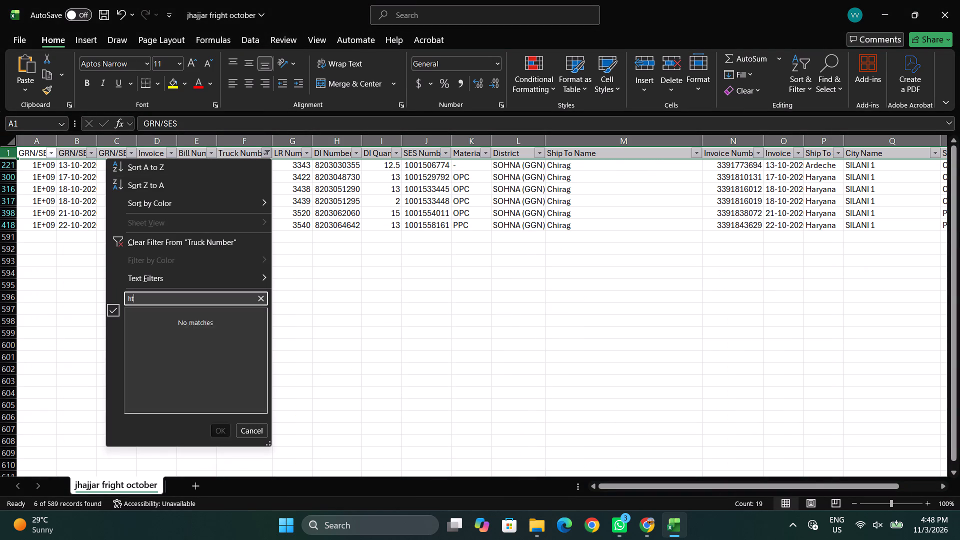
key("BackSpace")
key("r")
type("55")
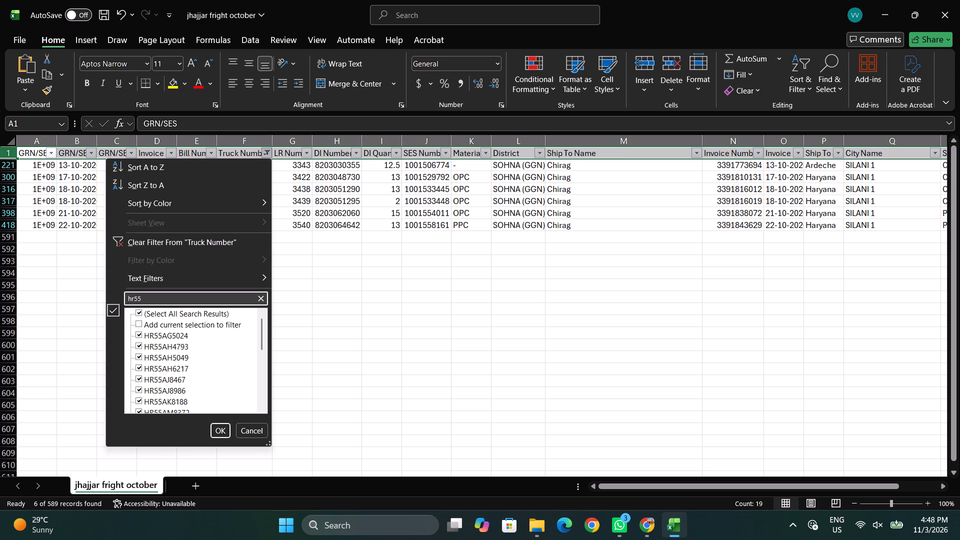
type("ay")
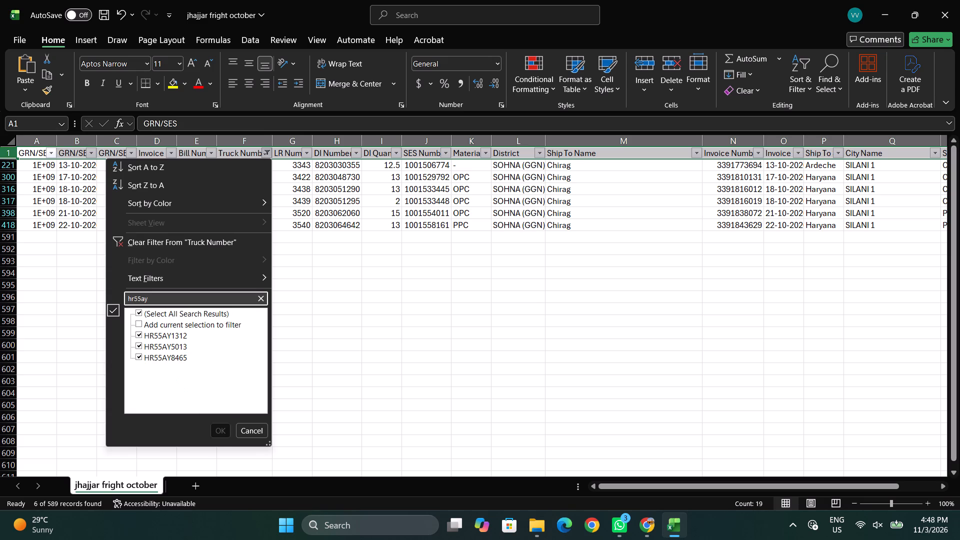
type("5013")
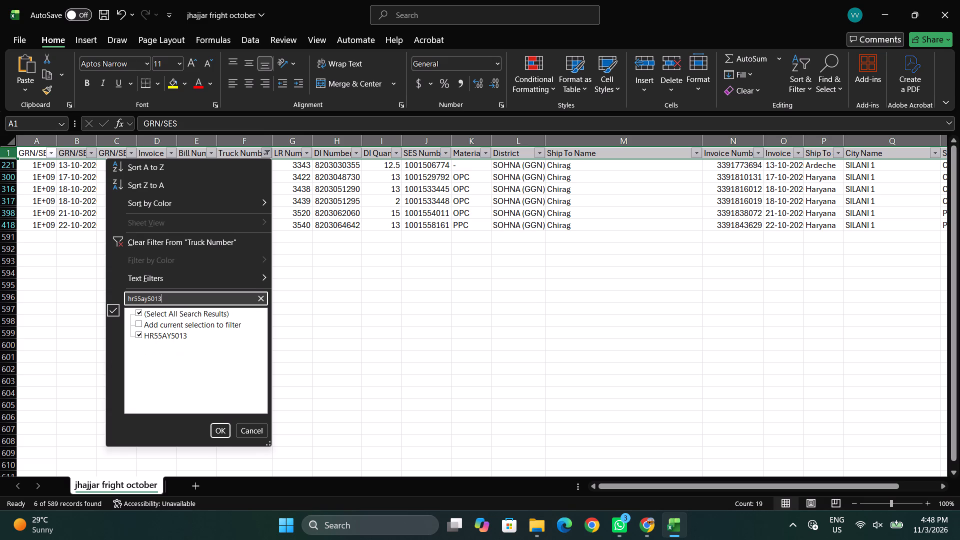
left_click(138, 324)
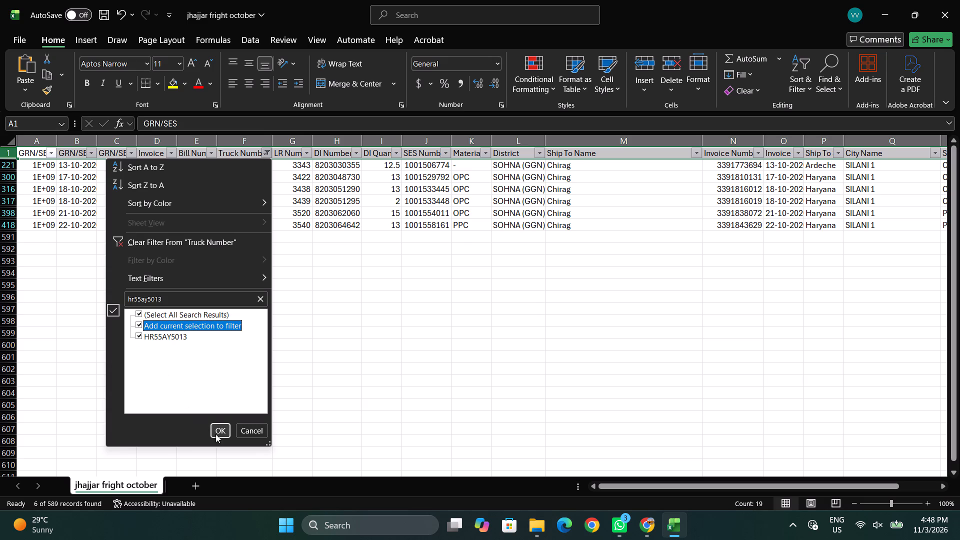
left_click(219, 432)
left_click(328, 322)
scroll(208, 262, "up", 8)
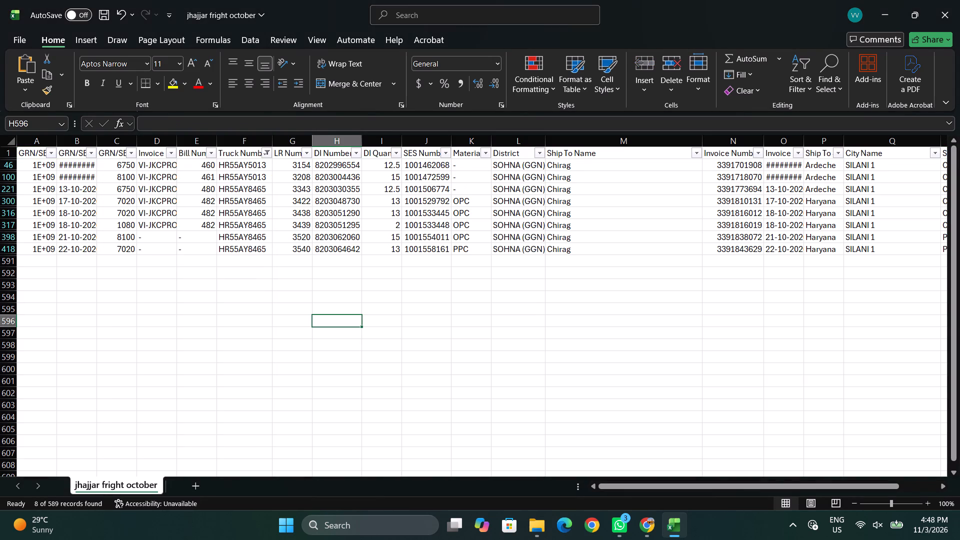
Check the sum of the DI Quantity values across all the filtered truck rows.
left_click_drag(377, 168, 375, 246)
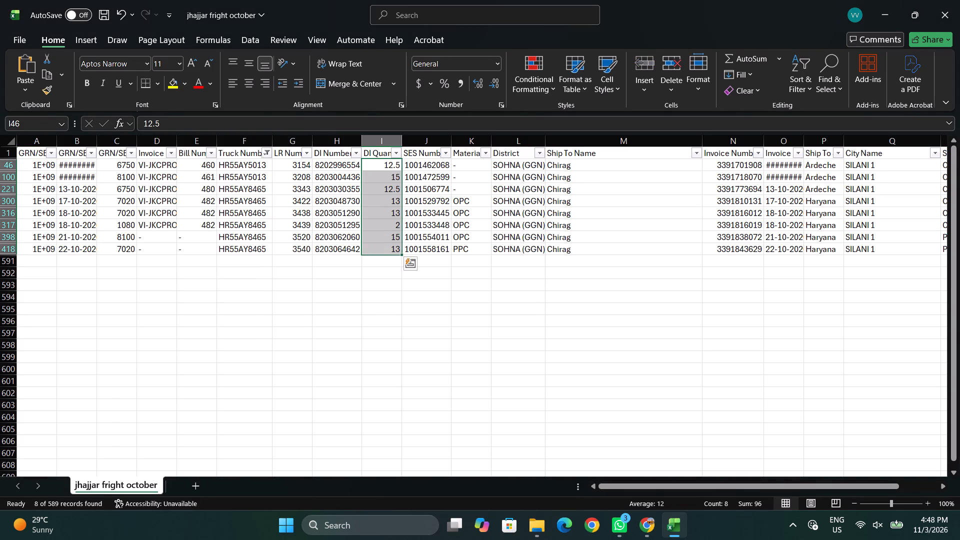
left_click(292, 317)
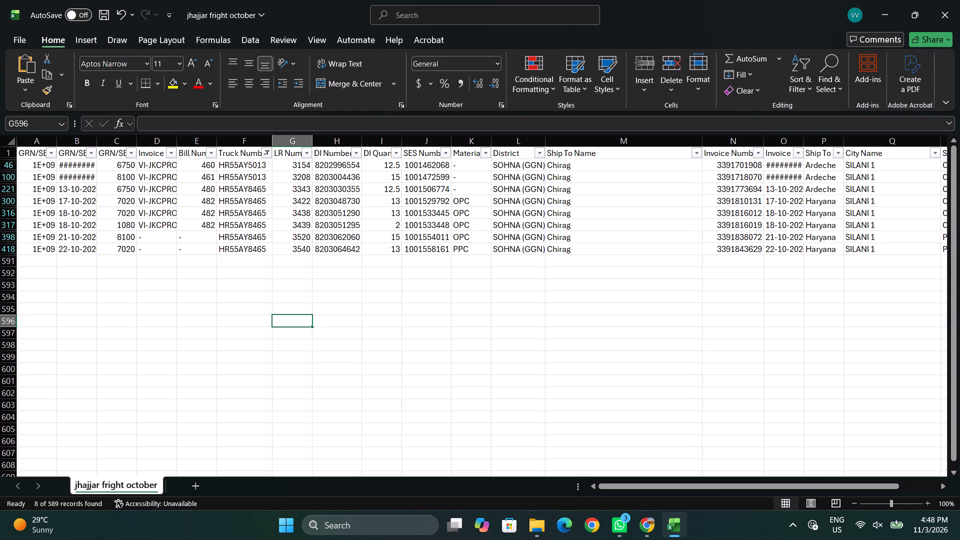
Widen column C, the third GRN/SES column, slightly.
left_click_drag(139, 138, 144, 139)
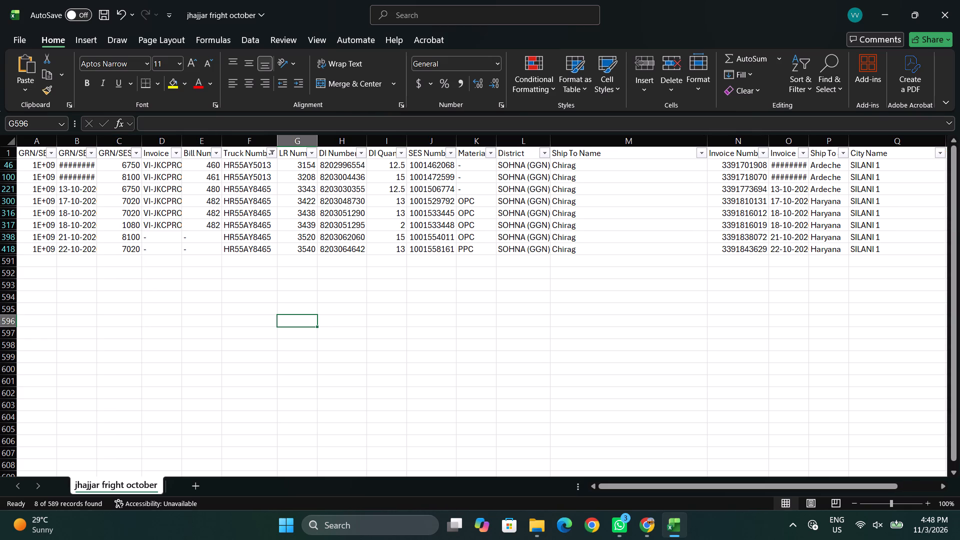
left_click(212, 329)
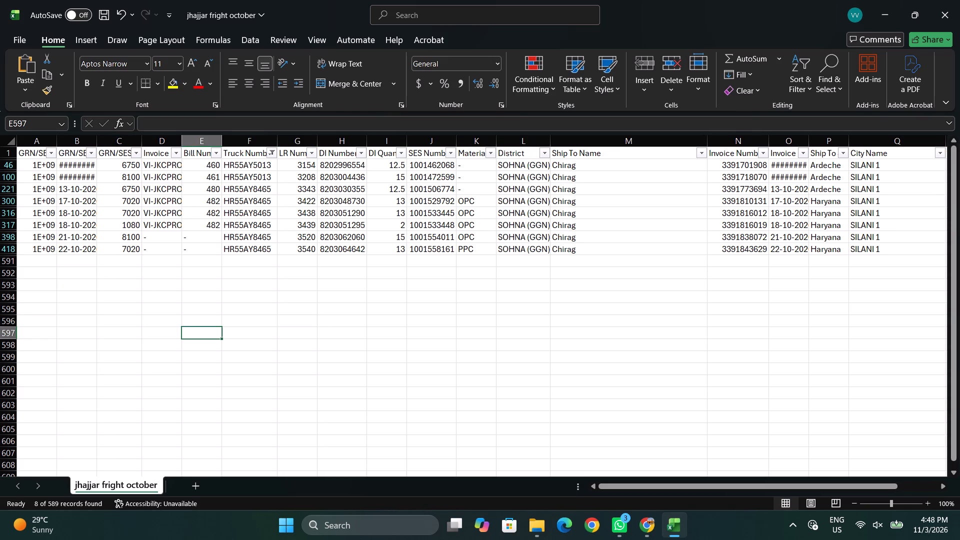
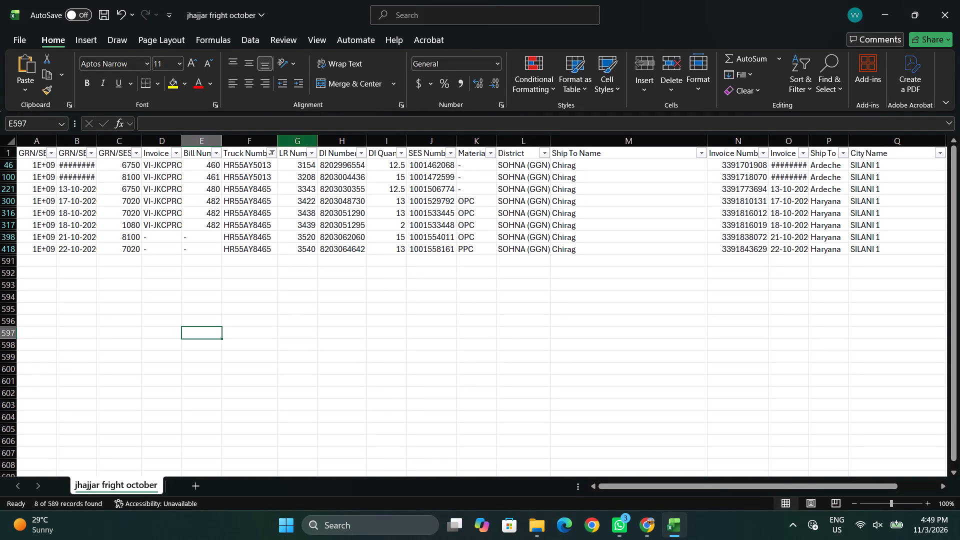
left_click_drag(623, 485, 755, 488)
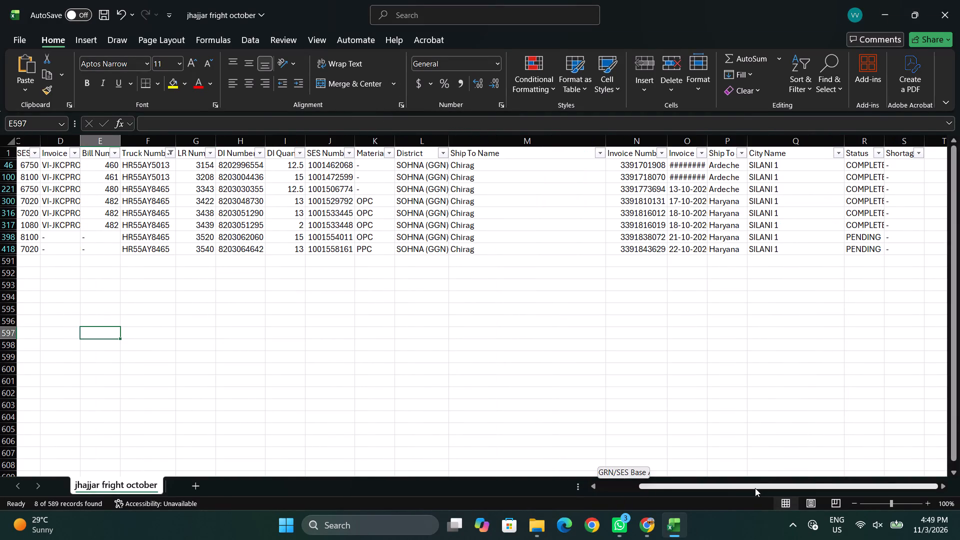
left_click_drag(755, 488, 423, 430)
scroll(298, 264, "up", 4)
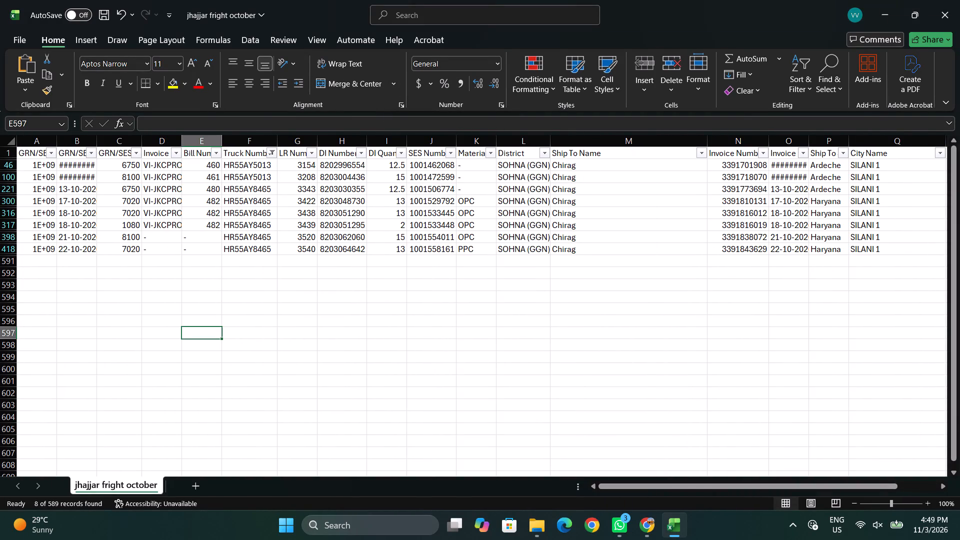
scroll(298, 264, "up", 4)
Switch to File Explorer and look through the files in the Desktop folder.
key("alt+Tab")
scroll(166, 231, "down", 2)
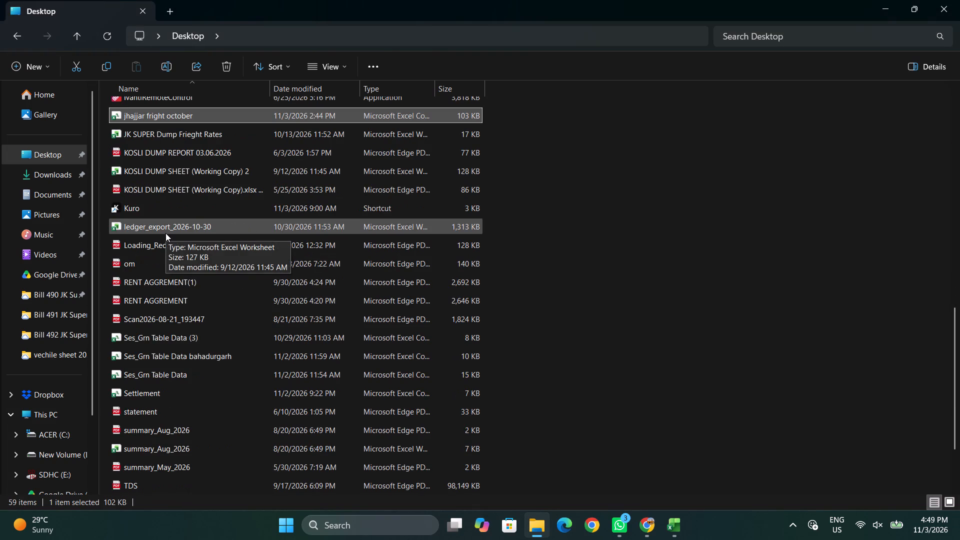
scroll(165, 233, "up", 6)
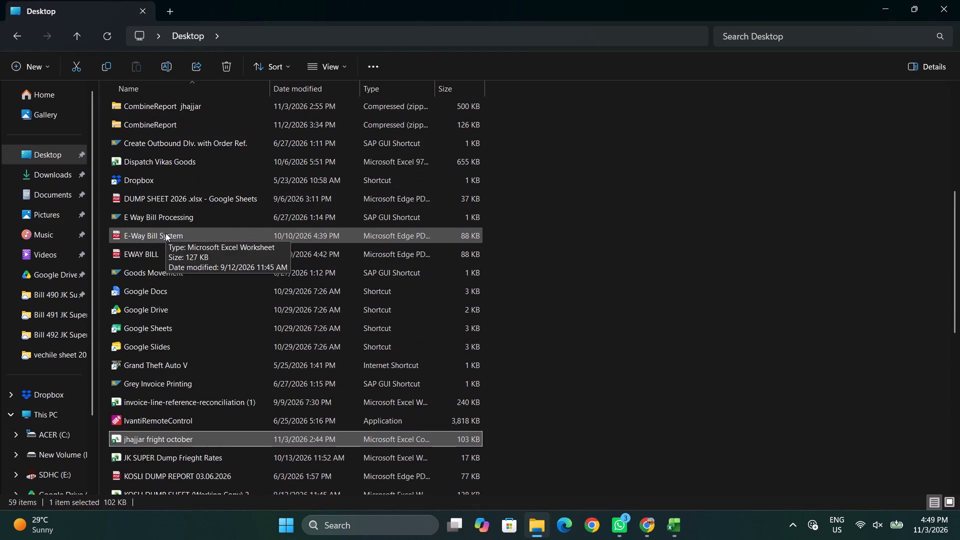
scroll(165, 233, "down", 5)
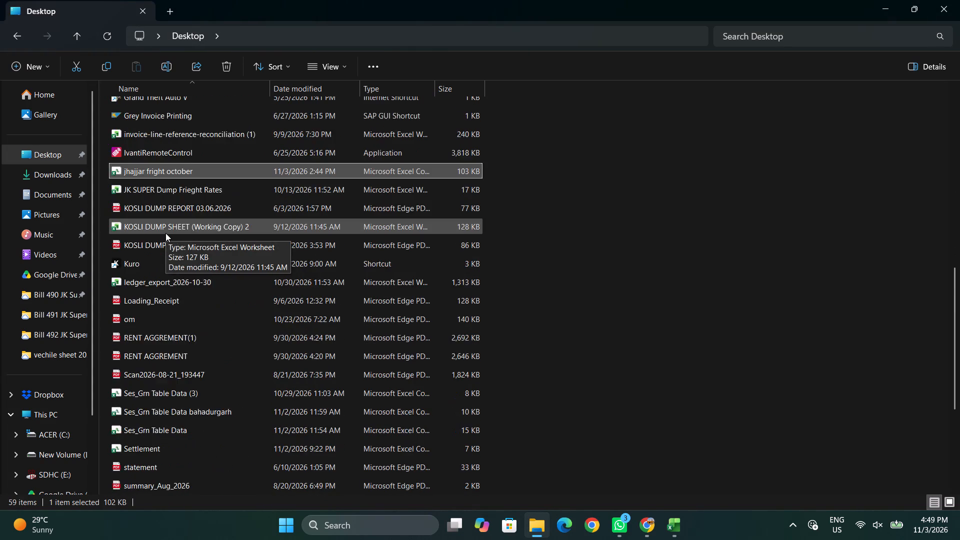
scroll(165, 233, "down", 1)
scroll(165, 233, "up", 7)
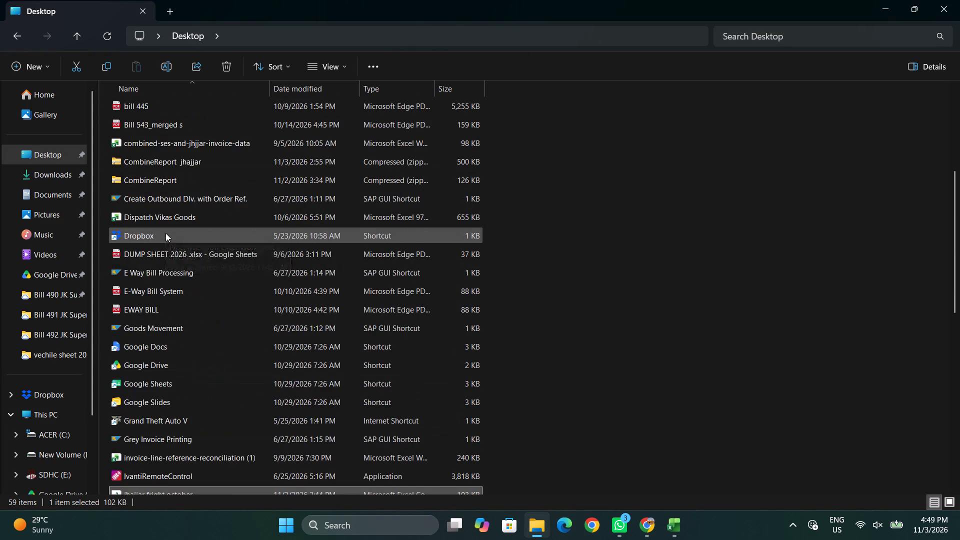
scroll(165, 233, "down", 8)
scroll(165, 233, "up", 7)
scroll(165, 233, "down", 7)
scroll(165, 233, "up", 3)
scroll(165, 233, "down", 1)
scroll(165, 233, "up", 2)
scroll(165, 233, "down", 6)
scroll(165, 233, "up", 3)
scroll(165, 233, "down", 1)
scroll(165, 233, "up", 5)
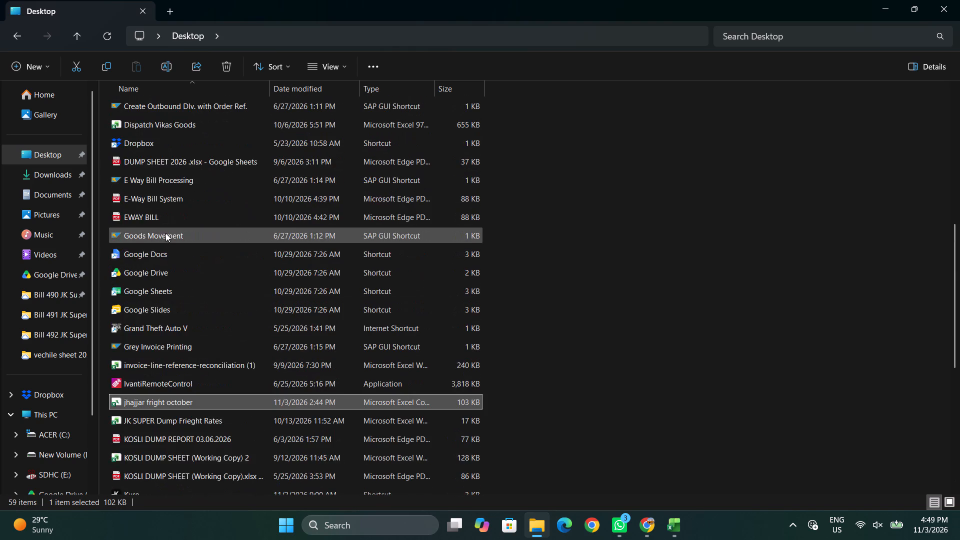
scroll(165, 233, "up", 14)
scroll(165, 233, "down", 16)
scroll(165, 234, "down", 9)
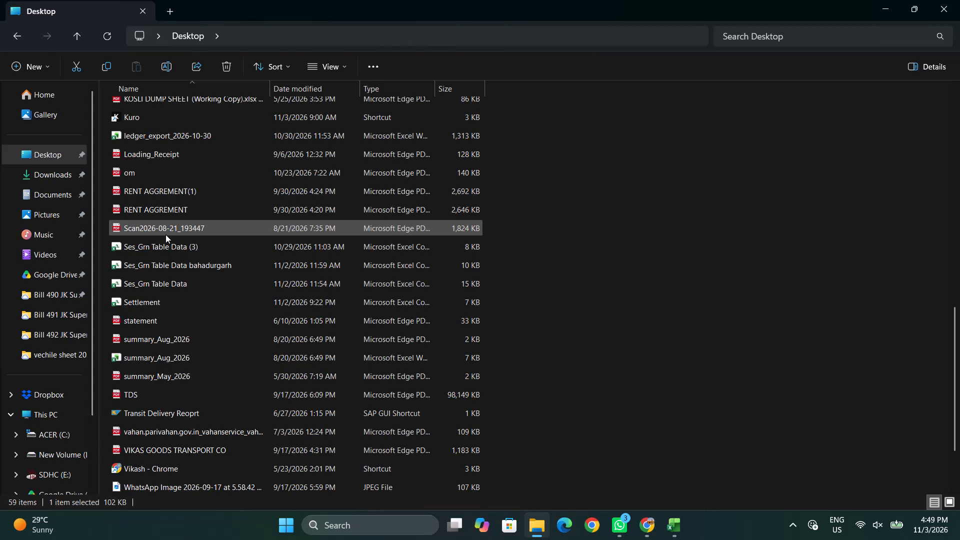
scroll(165, 234, "up", 9)
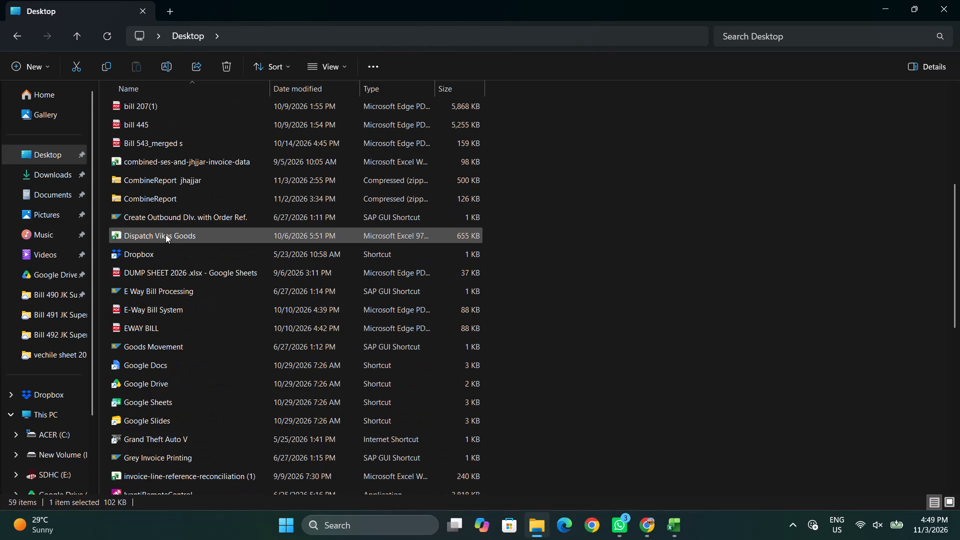
scroll(165, 234, "down", 16)
scroll(167, 234, "down", 9)
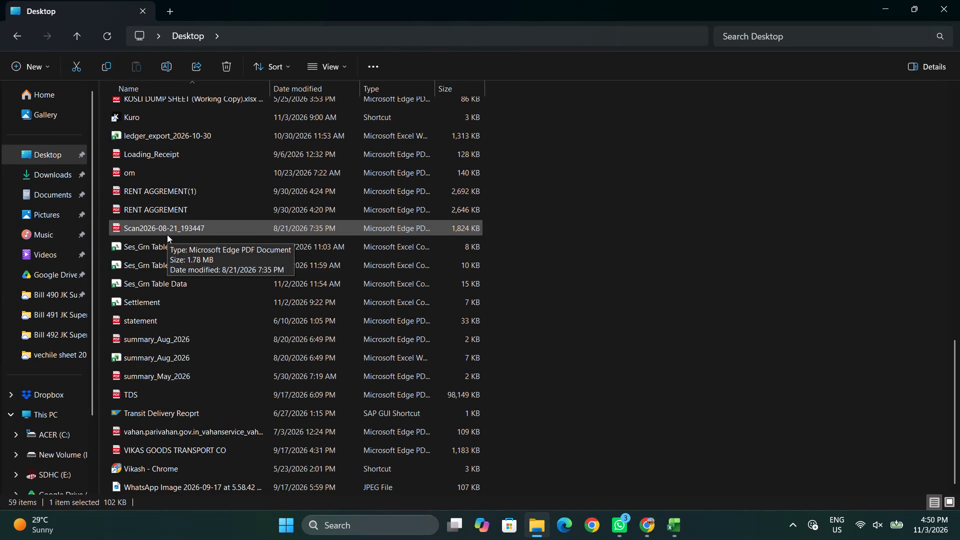
scroll(167, 234, "down", 7)
scroll(167, 234, "up", 9)
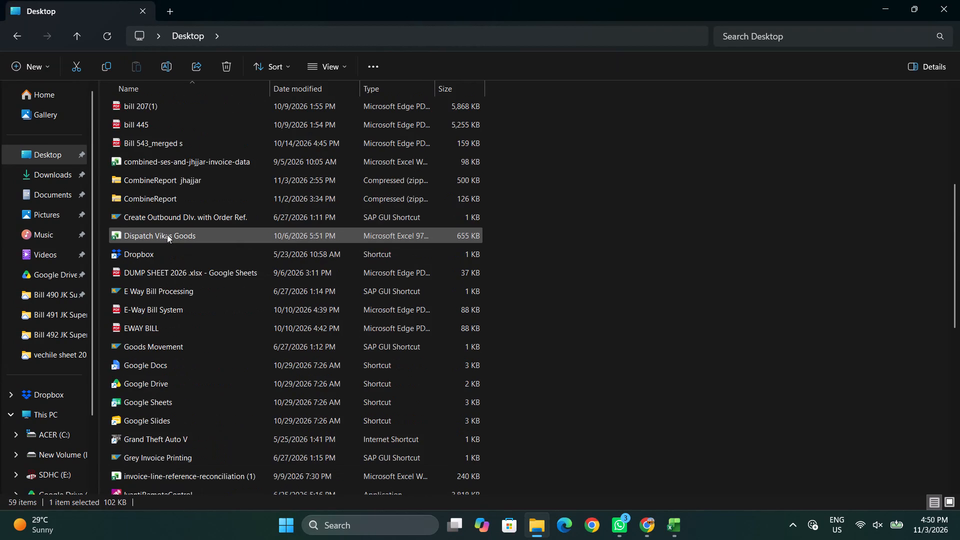
scroll(167, 234, "up", 8)
scroll(167, 234, "down", 15)
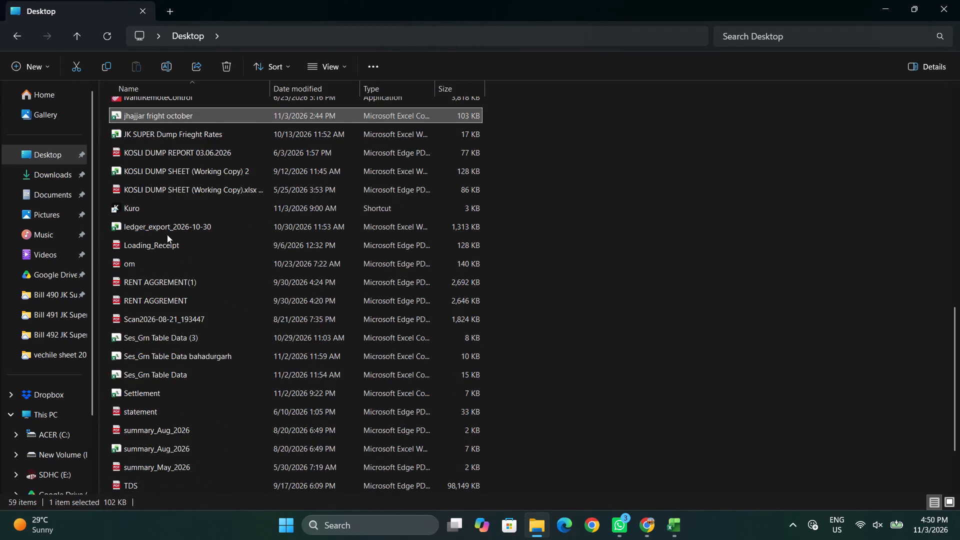
scroll(44, 329, "down", 3)
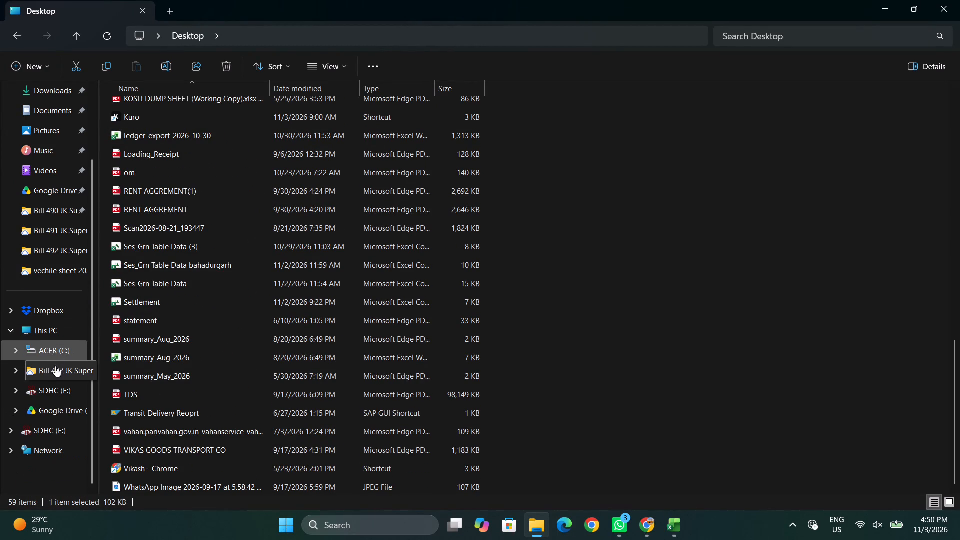
Browse the My Drive folder on Google Drive (G:), and close the File Explorer window.
left_click(56, 411)
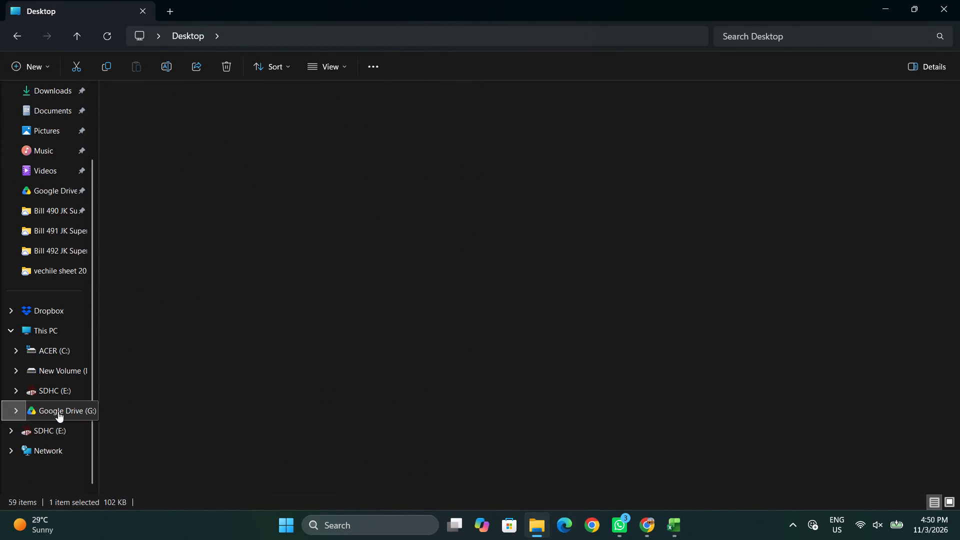
double_click(155, 110)
scroll(202, 179, "down", 3)
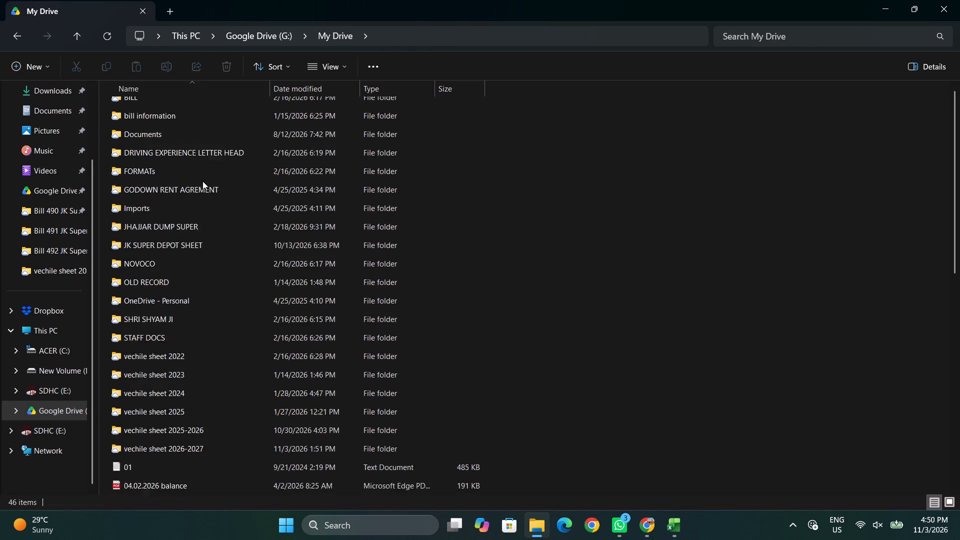
scroll(202, 181, "down", 5)
scroll(202, 183, "up", 9)
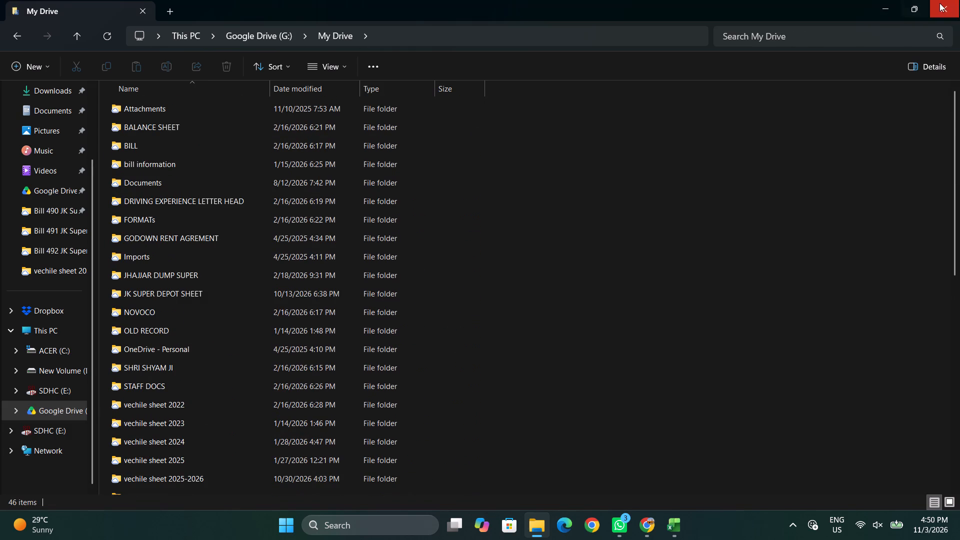
left_click(941, 4)
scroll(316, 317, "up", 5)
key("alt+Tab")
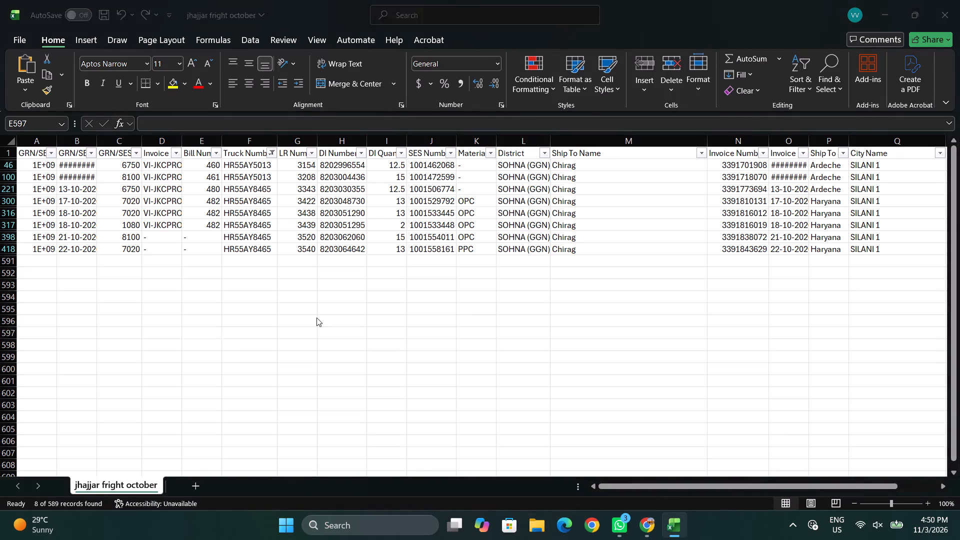
Switch from the jhajjar fright october workbook to the Gtropy vehicle route page in Google Chrome.
key("alt+Tab")
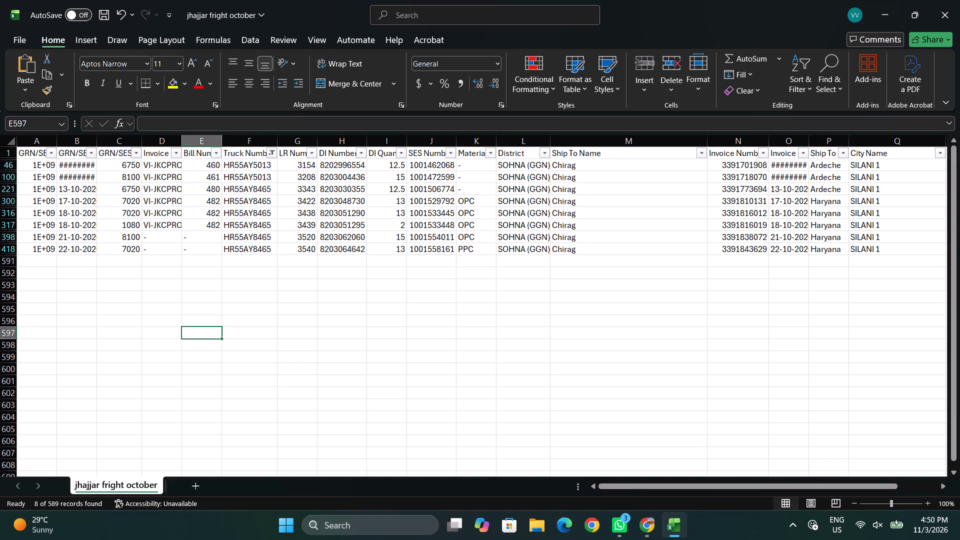
key("alt+Tab")
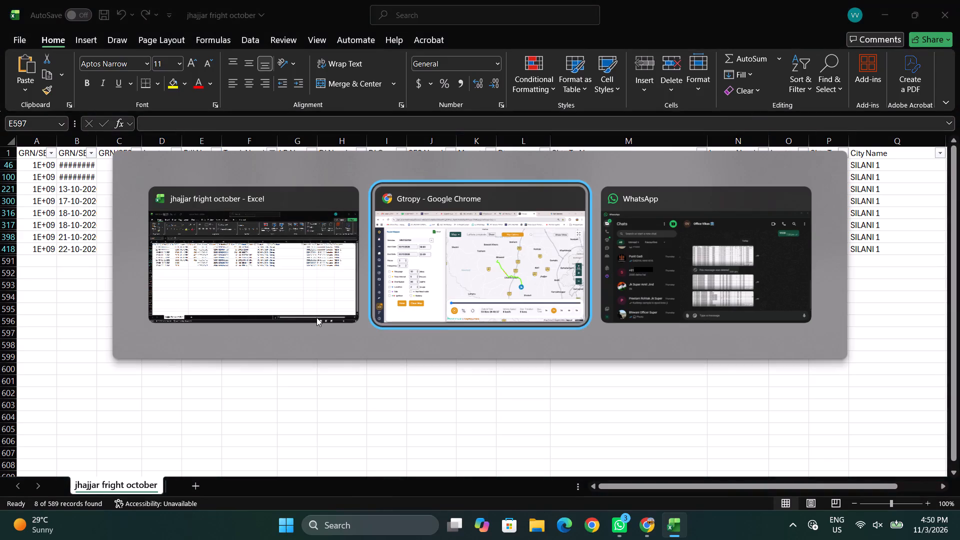
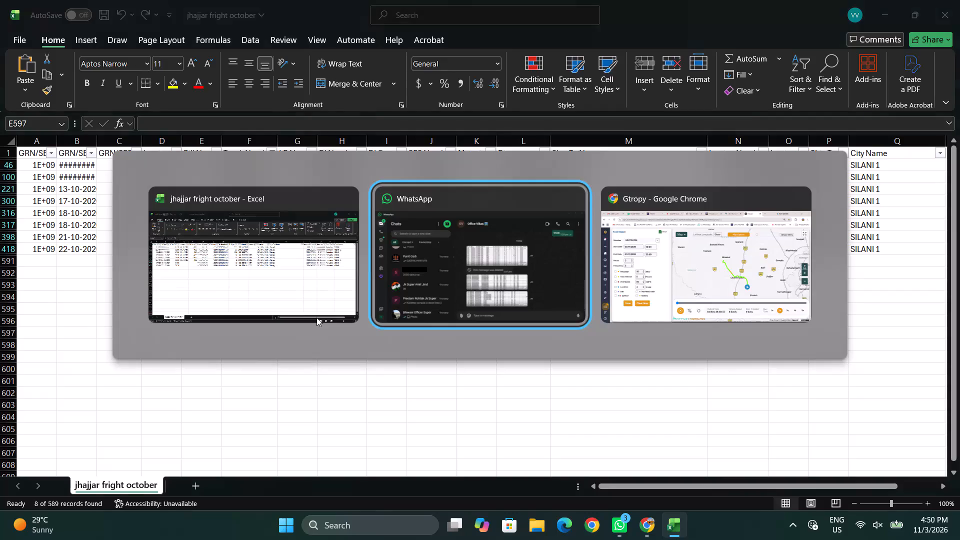
Switch to Chrome and review the filtered truck records in the 2026-2027 sheet of DUMP SHEET 2026.
key("alt+Tab")
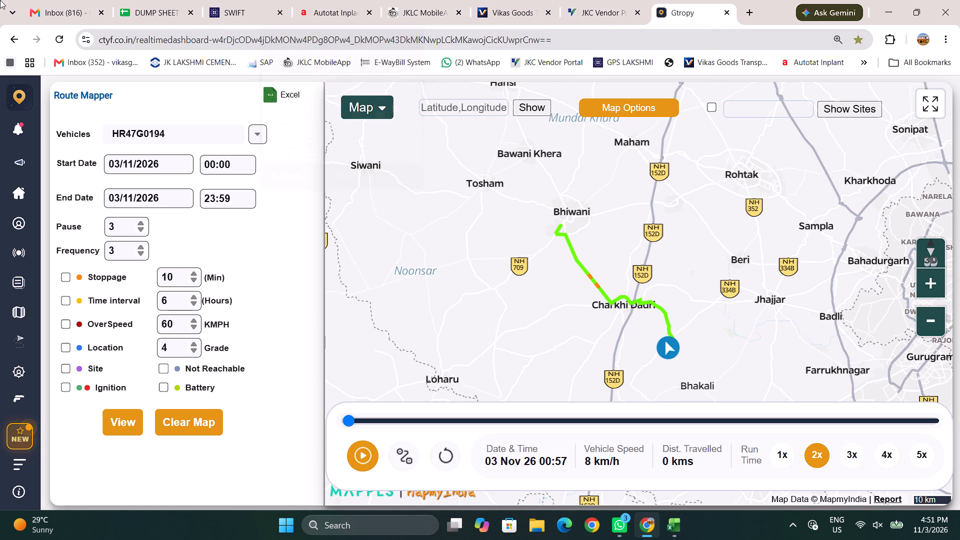
left_click(163, 15)
scroll(160, 297, "up", 2)
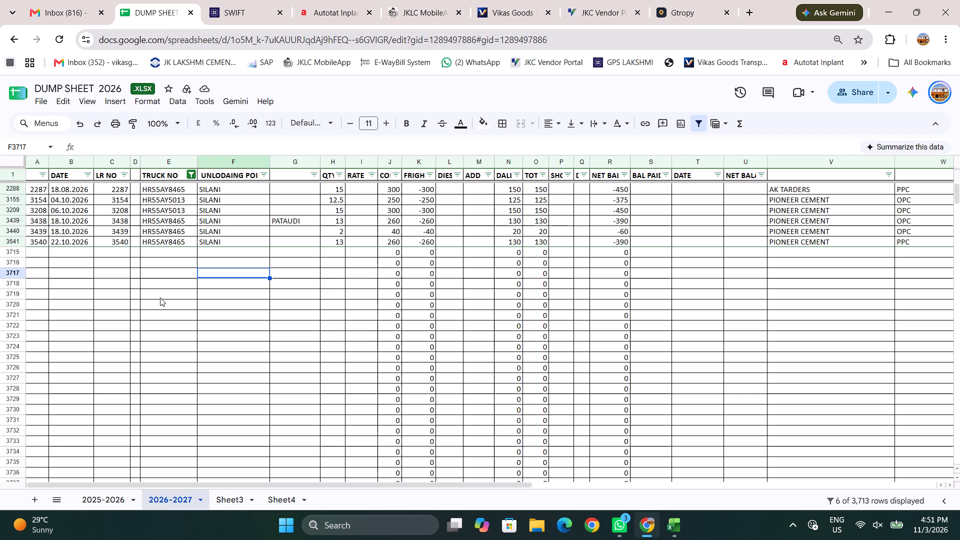
scroll(160, 297, "up", 5)
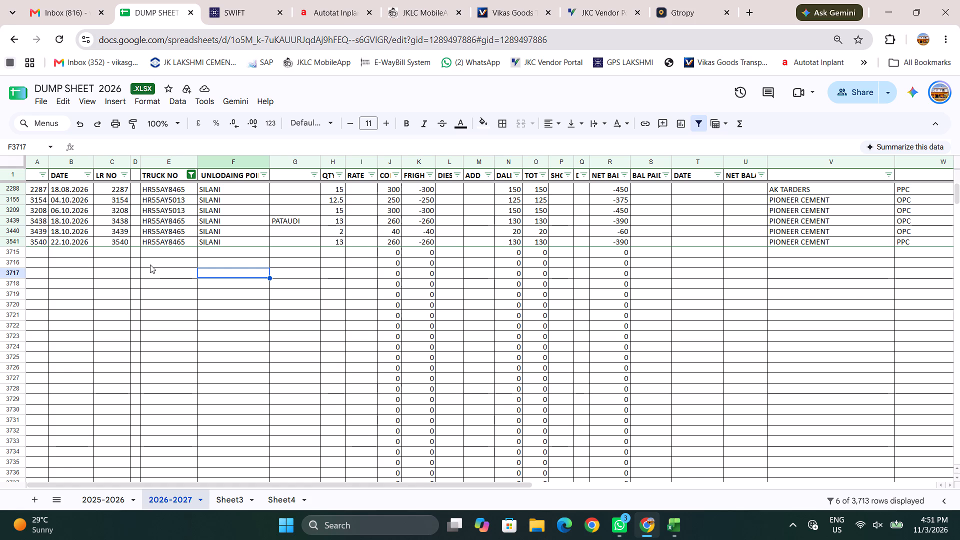
Compare LR entries 3438, 3540 and 3520 for the filtered Silani trucks between the jhajjar fright october workbook and DUMP SHEET 2026.
key("alt+Tab")
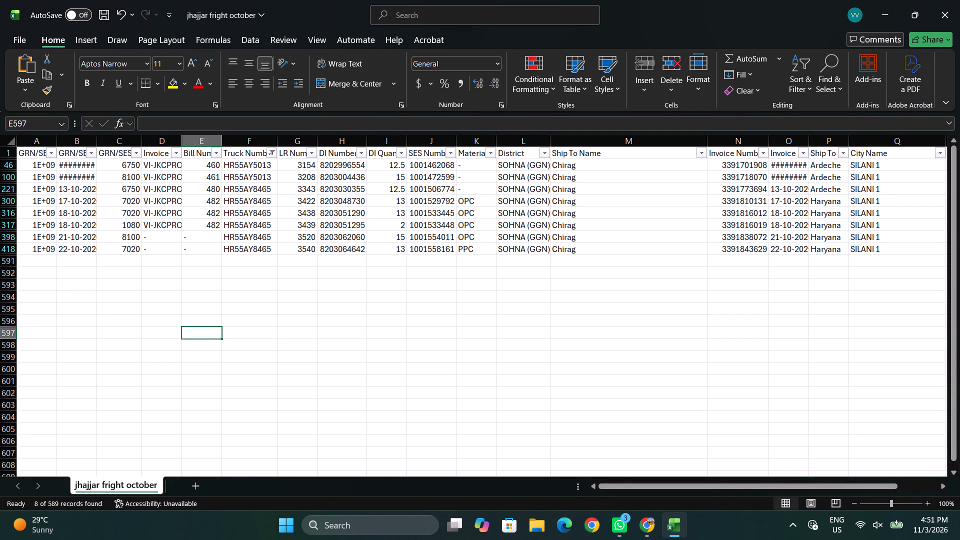
key("alt+Tab")
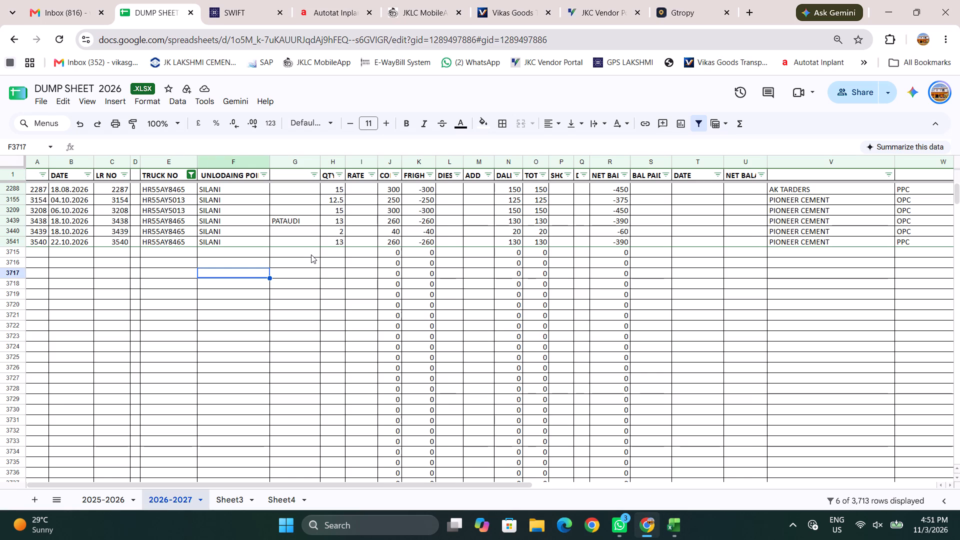
key("alt+Tab")
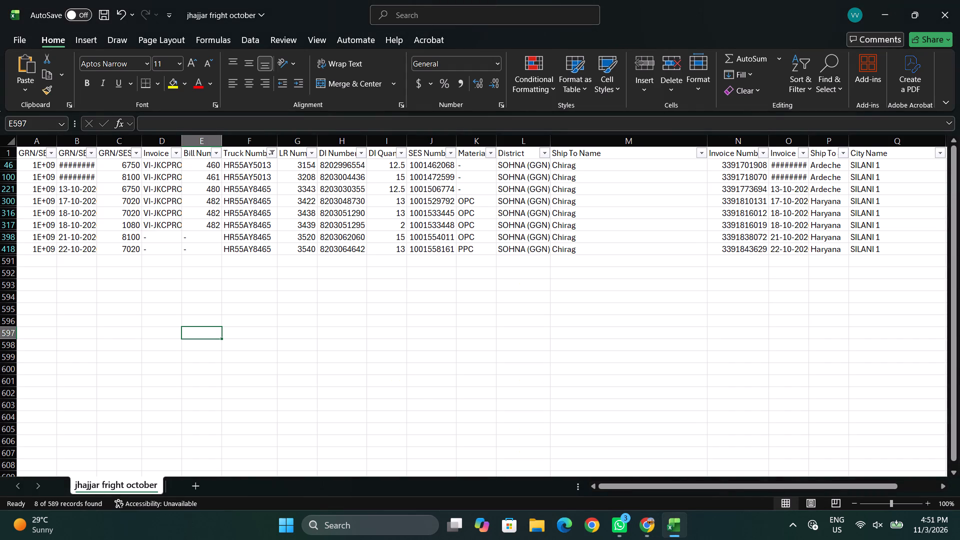
key("alt+Tab")
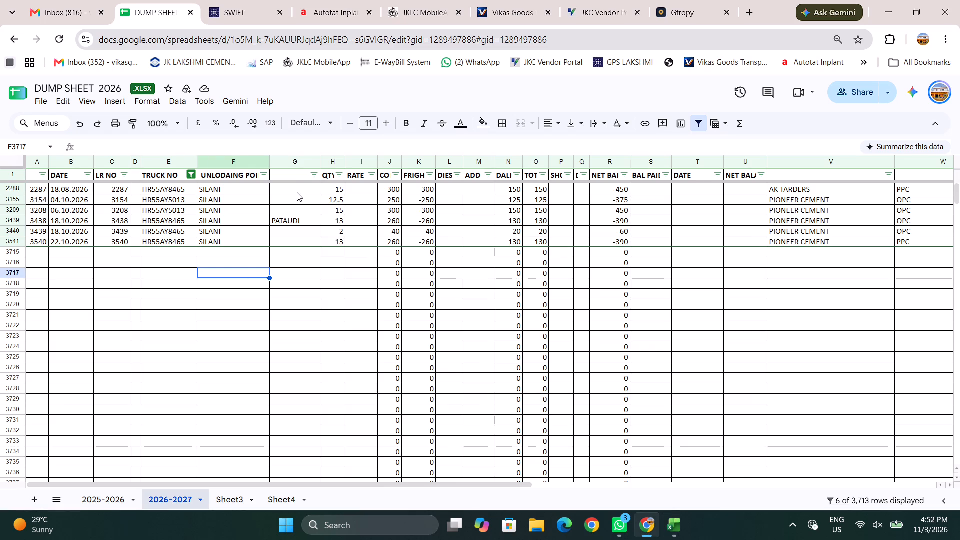
key("alt+Tab")
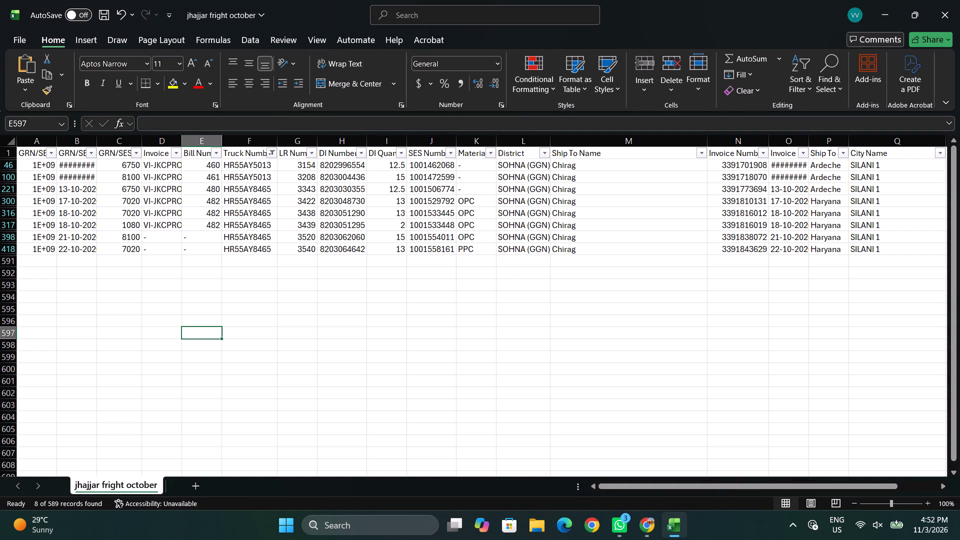
left_click(295, 211)
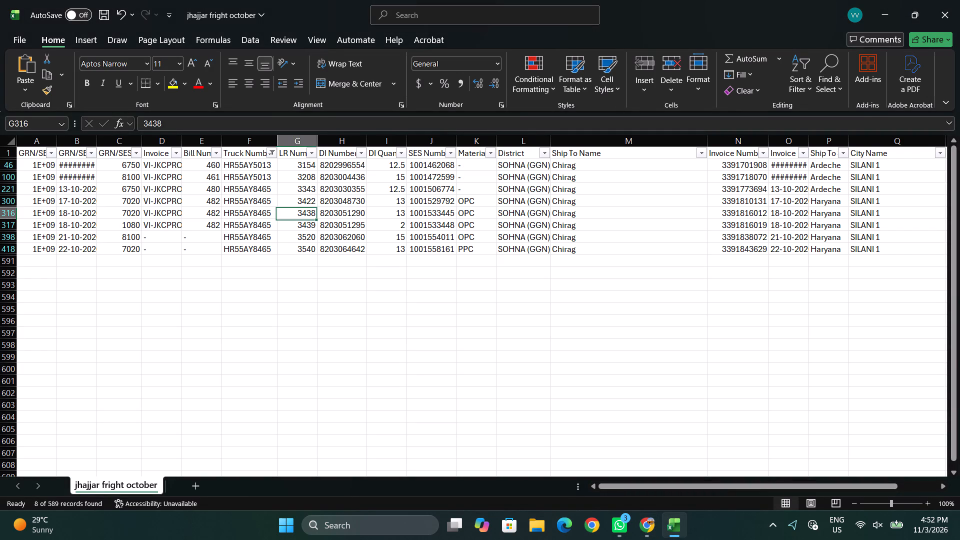
key("alt+Tab")
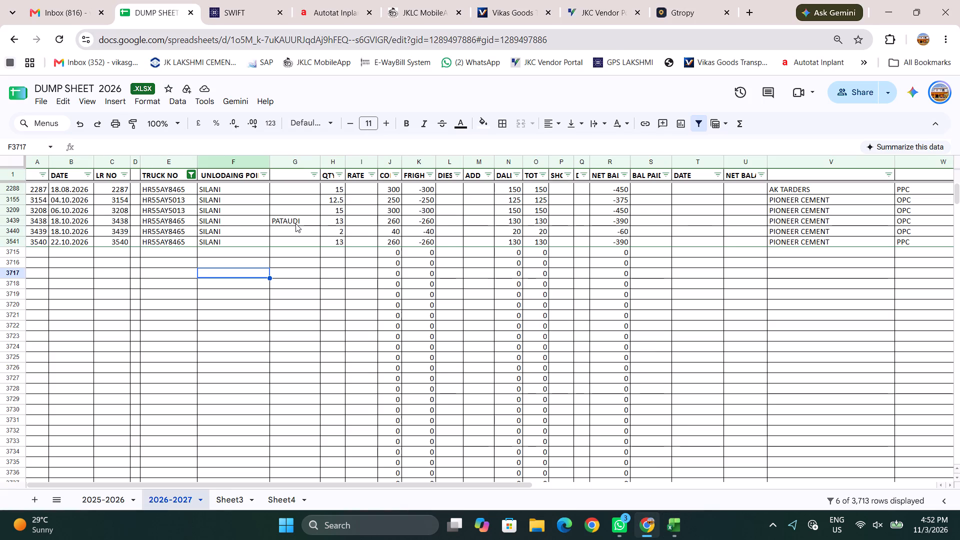
key("alt+Tab")
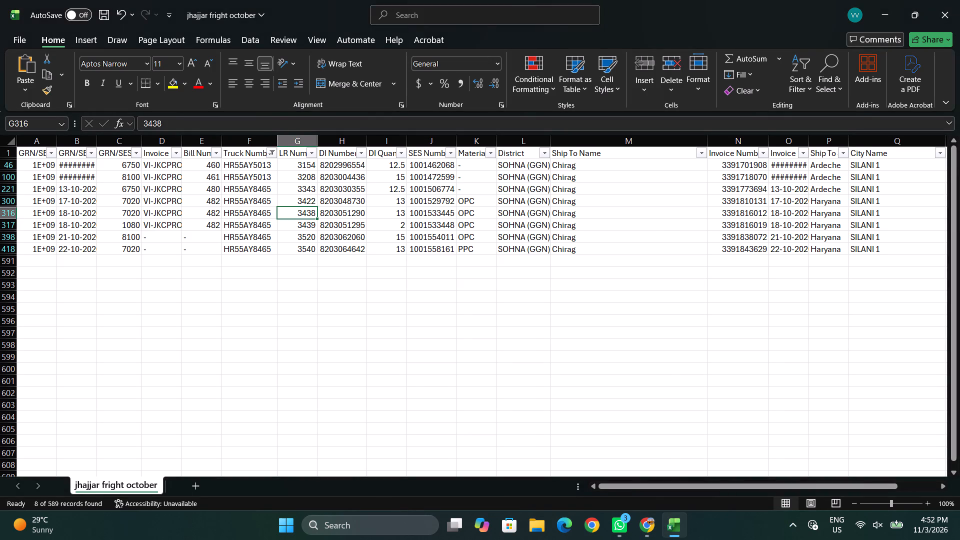
left_click(294, 243)
key("alt+Tab")
key("alt+Tab")
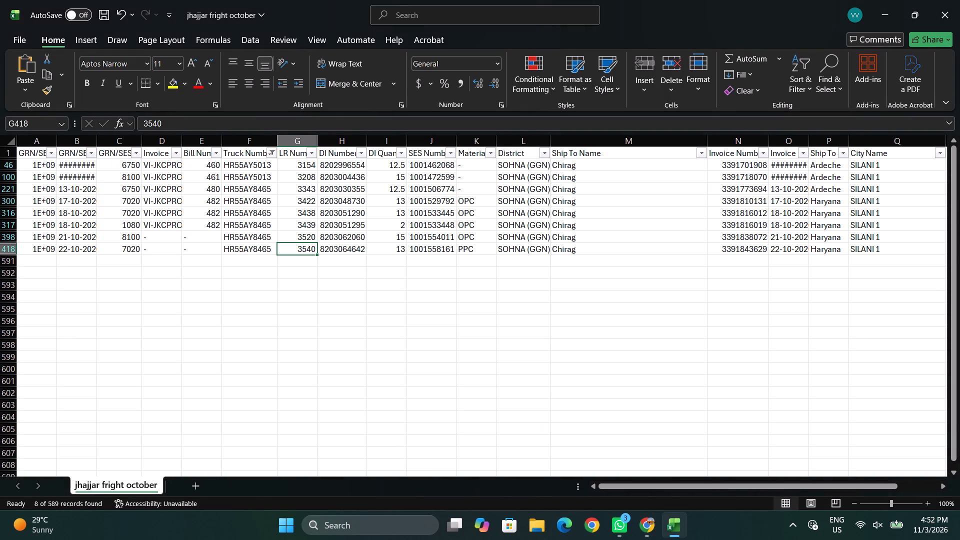
key("alt+Tab")
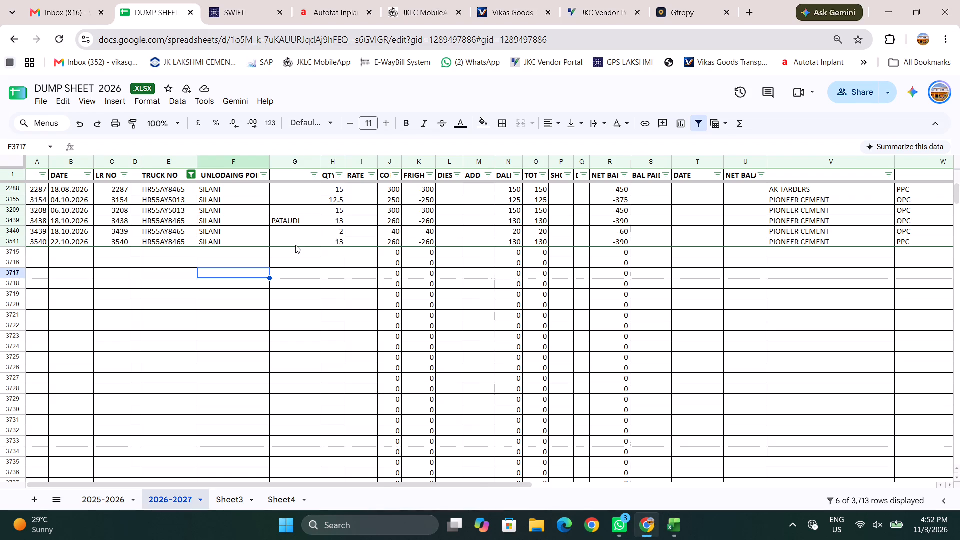
key("alt+Tab")
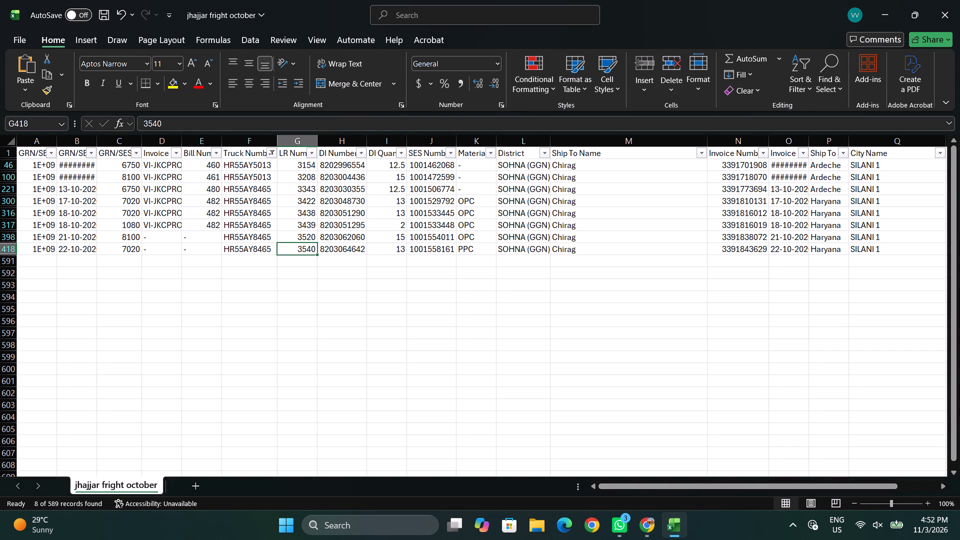
key("alt+Tab")
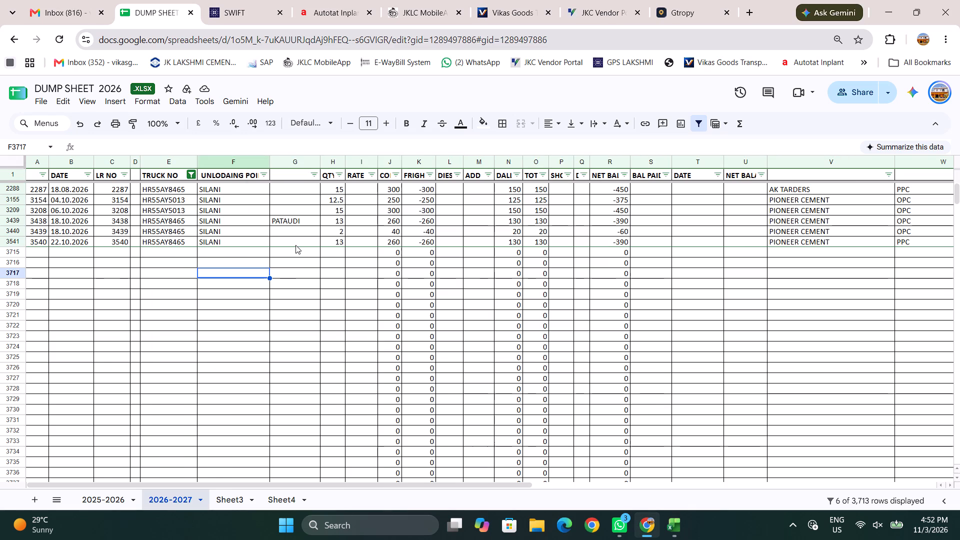
key("alt+Tab")
left_click(295, 237)
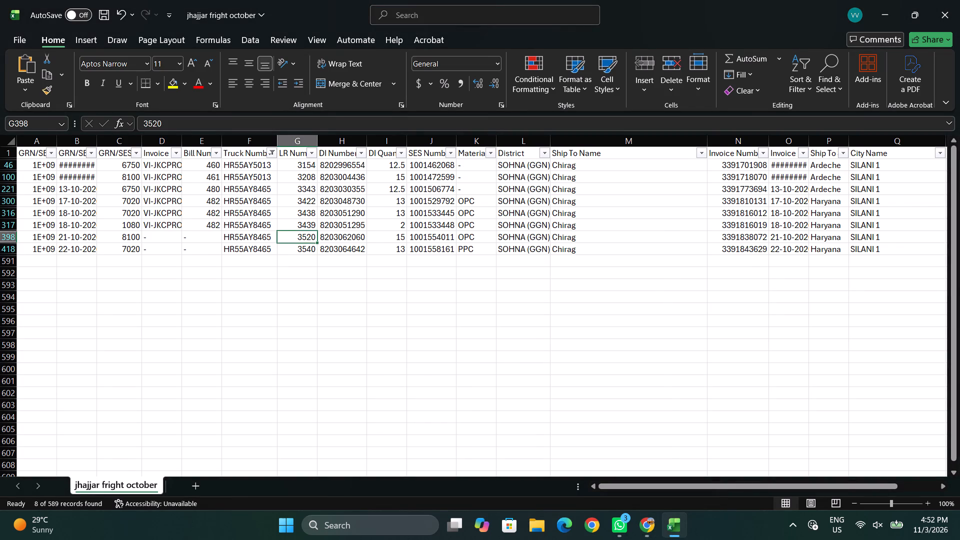
key("alt+Tab")
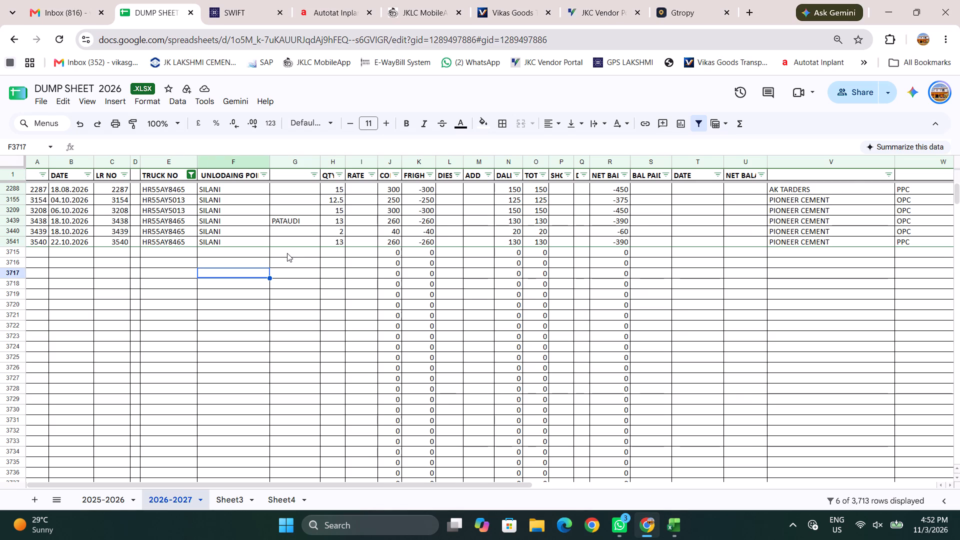
key("alt+Tab")
key("alt+Tab")
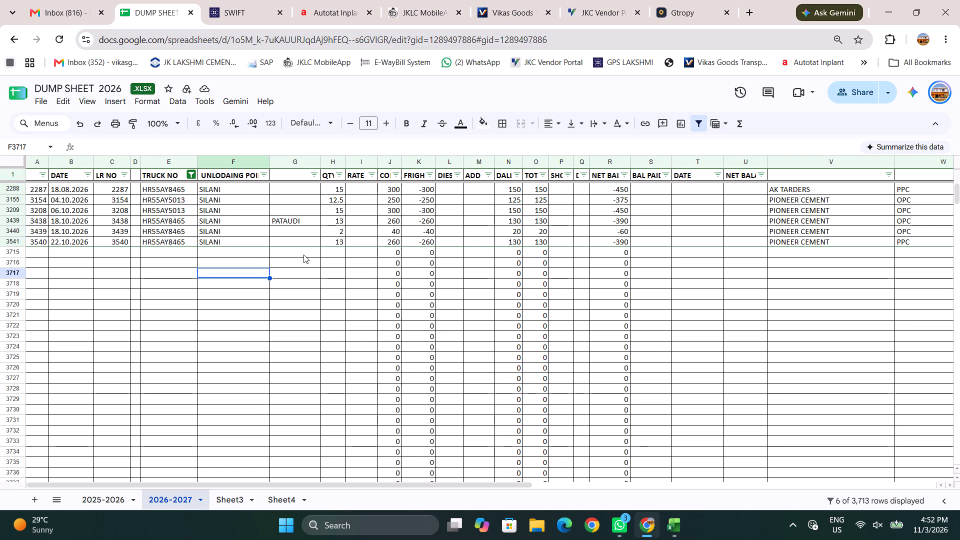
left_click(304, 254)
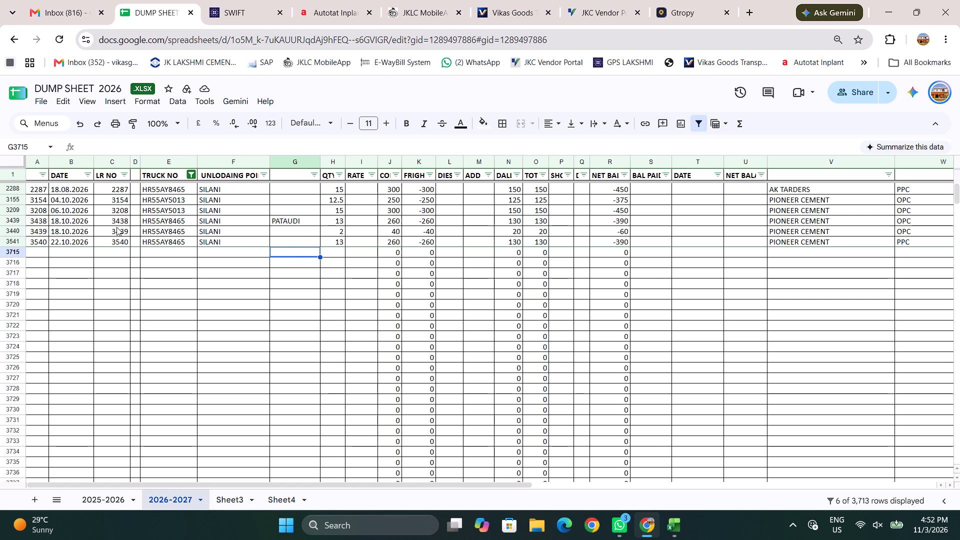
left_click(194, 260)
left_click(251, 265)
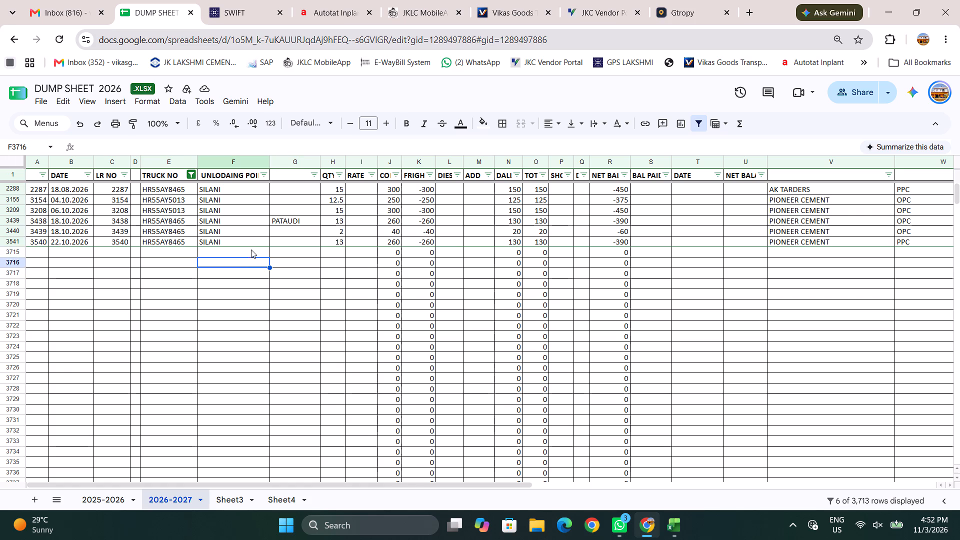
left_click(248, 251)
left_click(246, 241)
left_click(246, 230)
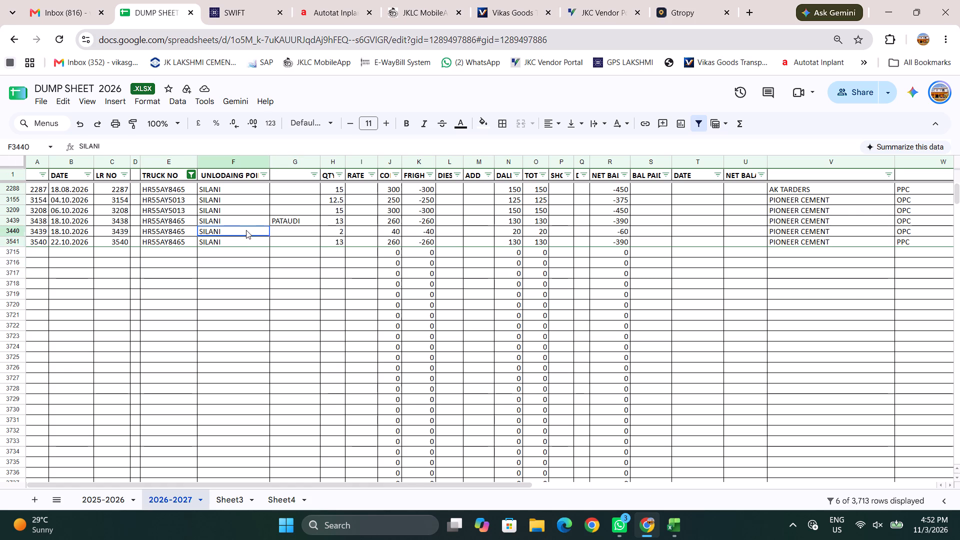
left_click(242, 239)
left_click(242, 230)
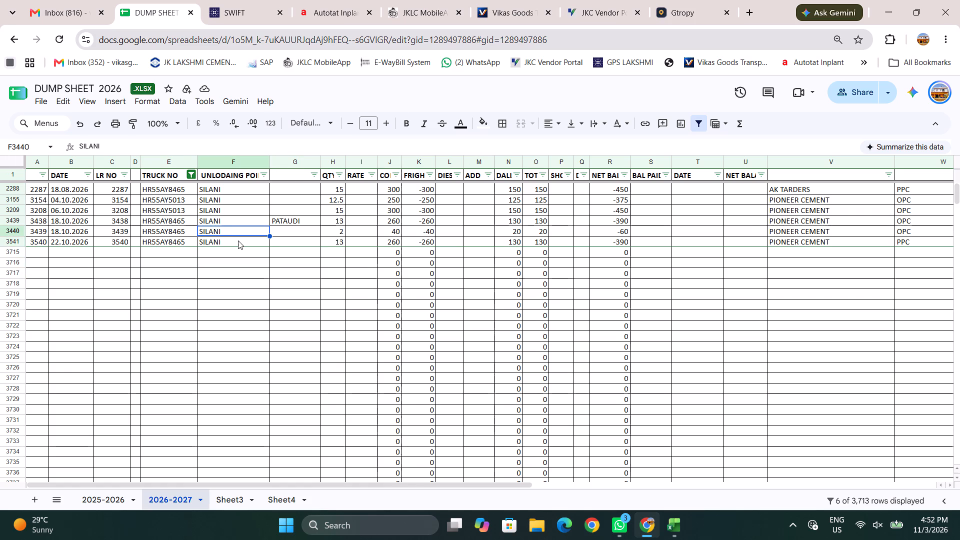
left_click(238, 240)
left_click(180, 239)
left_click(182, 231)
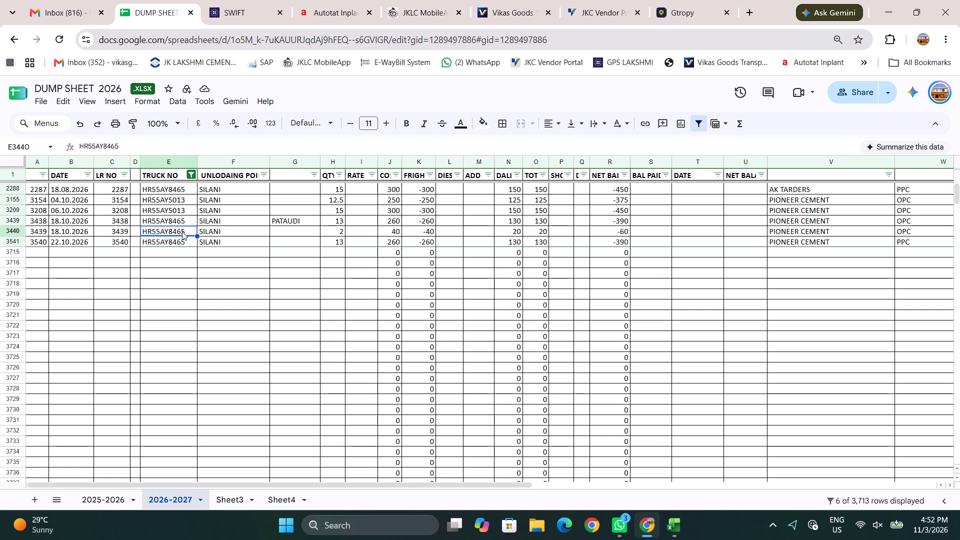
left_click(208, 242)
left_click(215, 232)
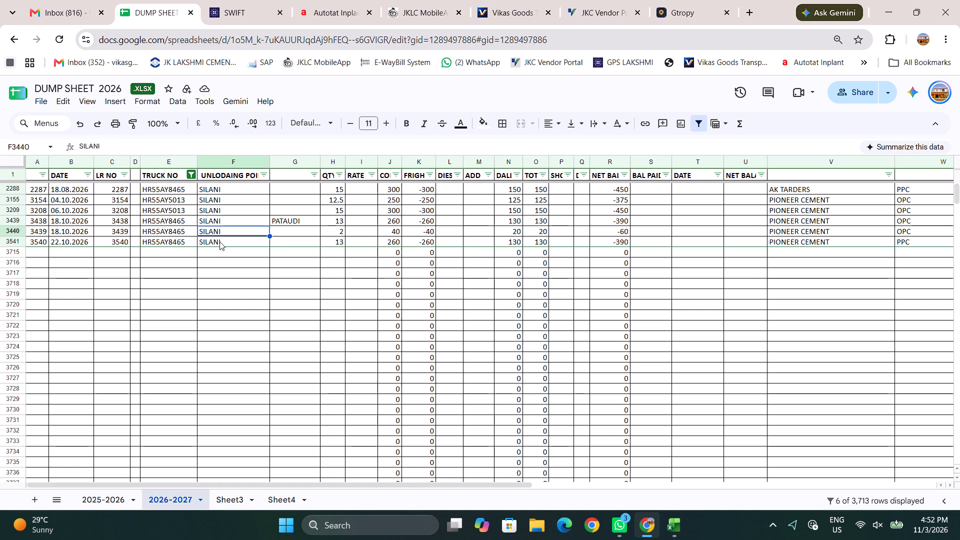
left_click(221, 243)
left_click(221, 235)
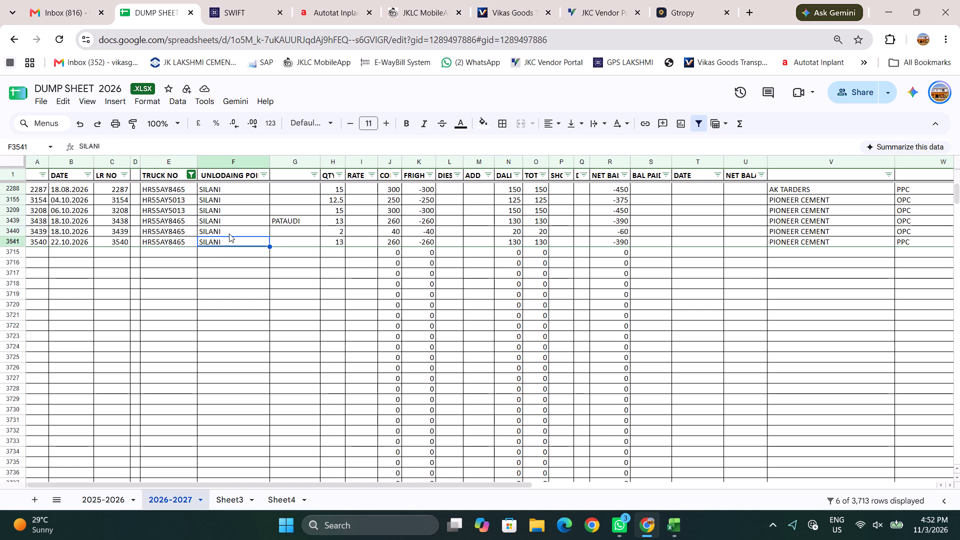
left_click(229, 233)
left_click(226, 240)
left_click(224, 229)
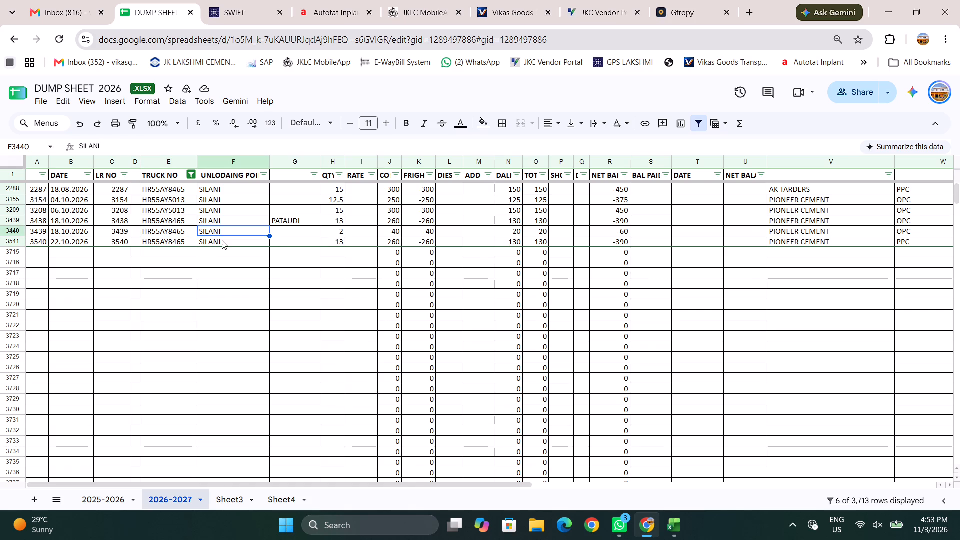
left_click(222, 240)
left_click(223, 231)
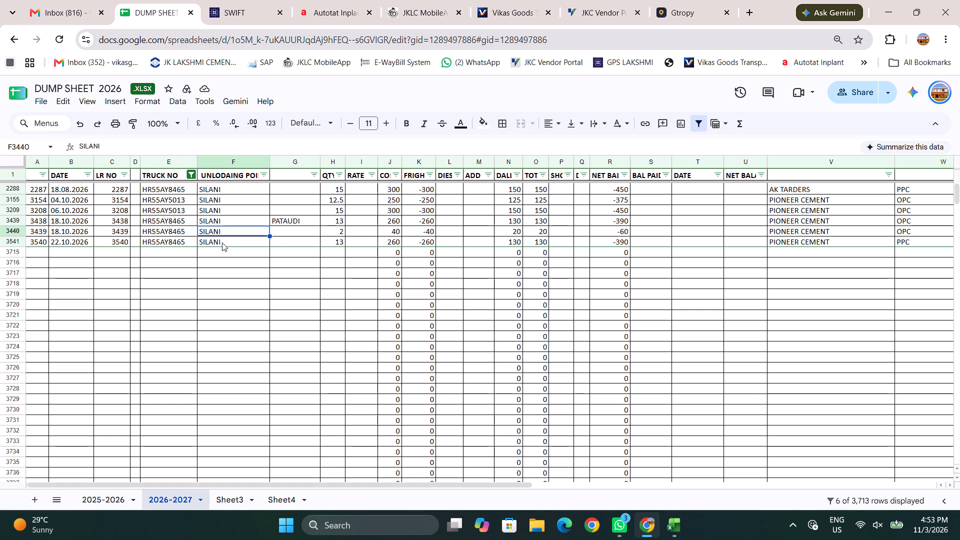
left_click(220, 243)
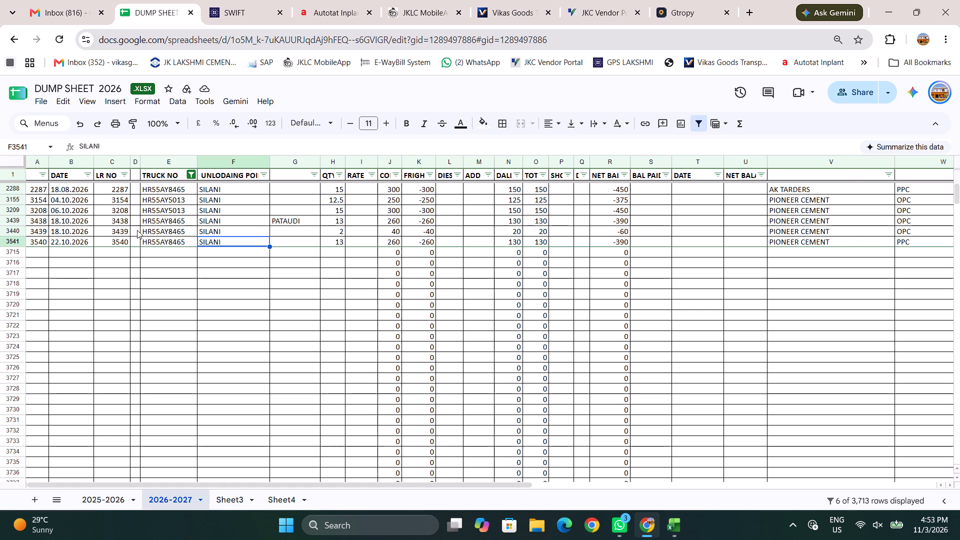
key("alt+Tab")
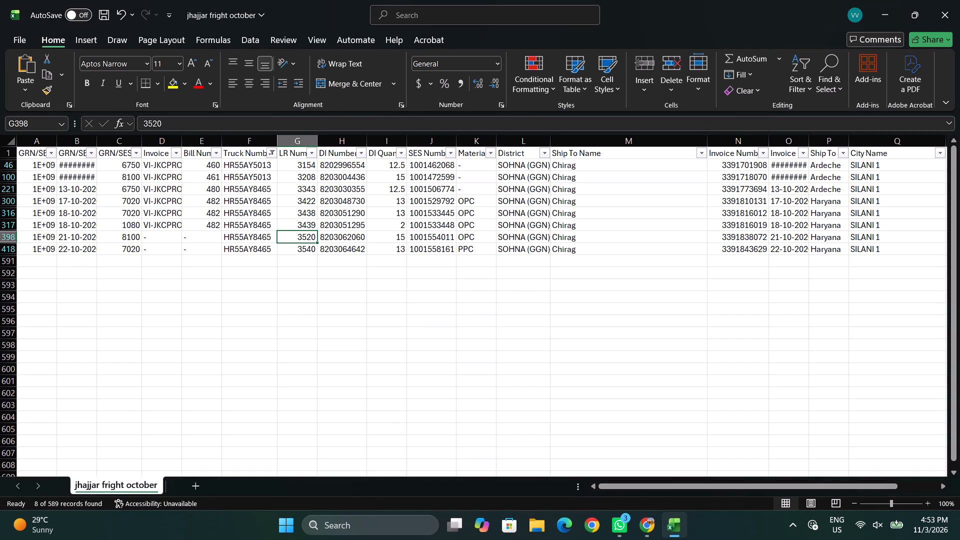
left_click(291, 252)
key("alt+Tab")
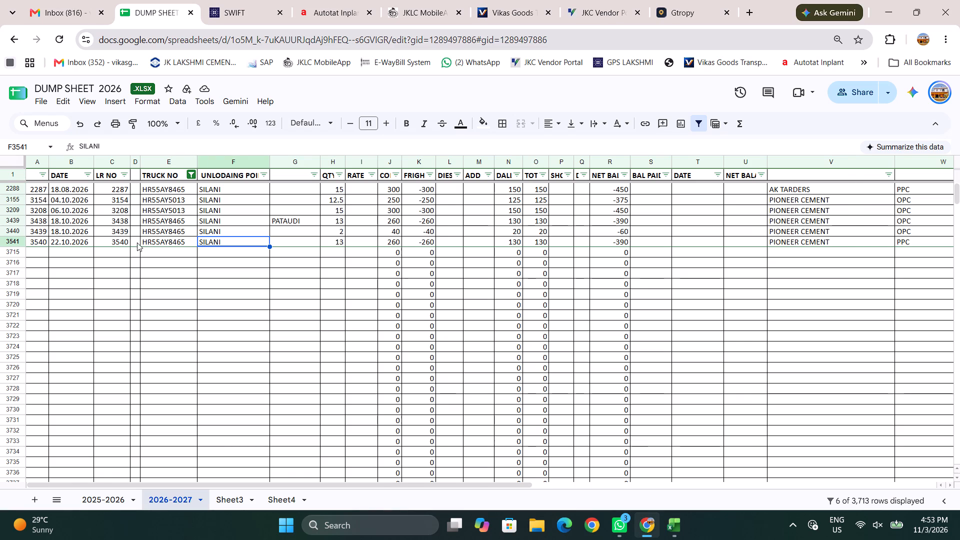
key("alt+Tab")
left_click(305, 238)
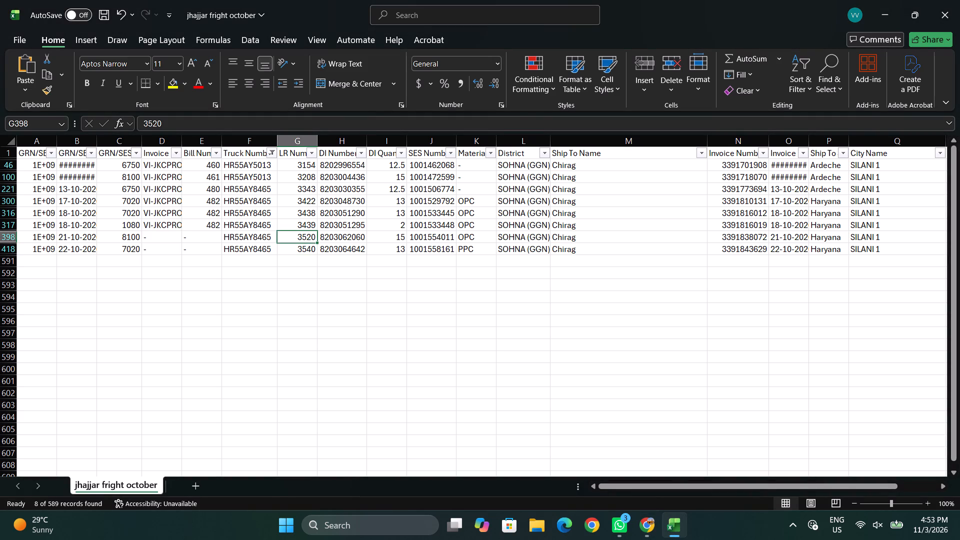
key("alt+Tab")
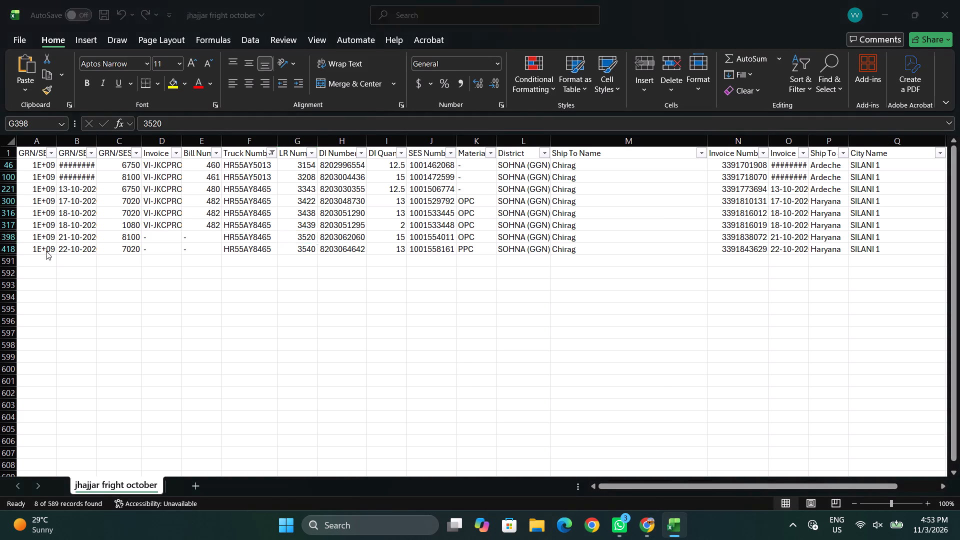
key("alt+Tab")
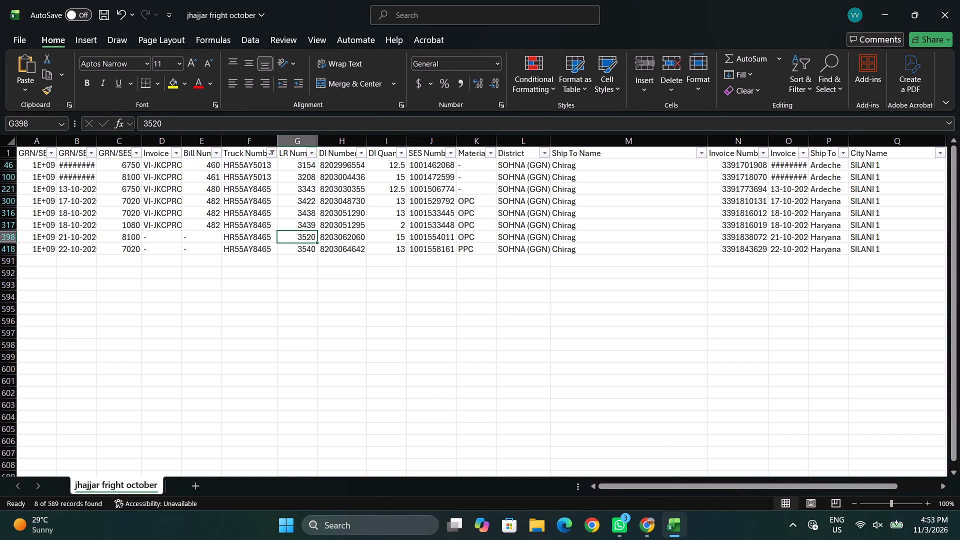
key("alt+Tab")
key("alt+Tab")
left_click(294, 227)
key("alt+Tab")
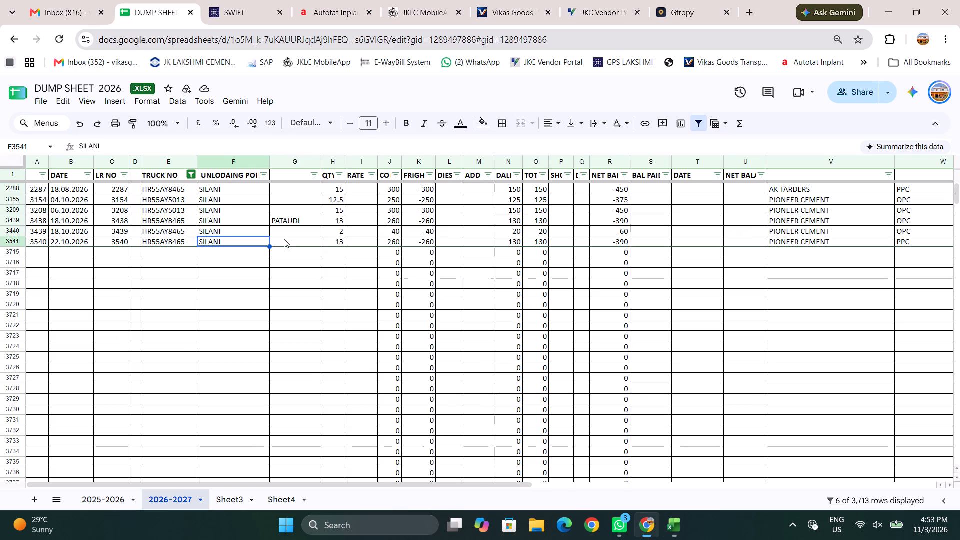
key("alt+Tab")
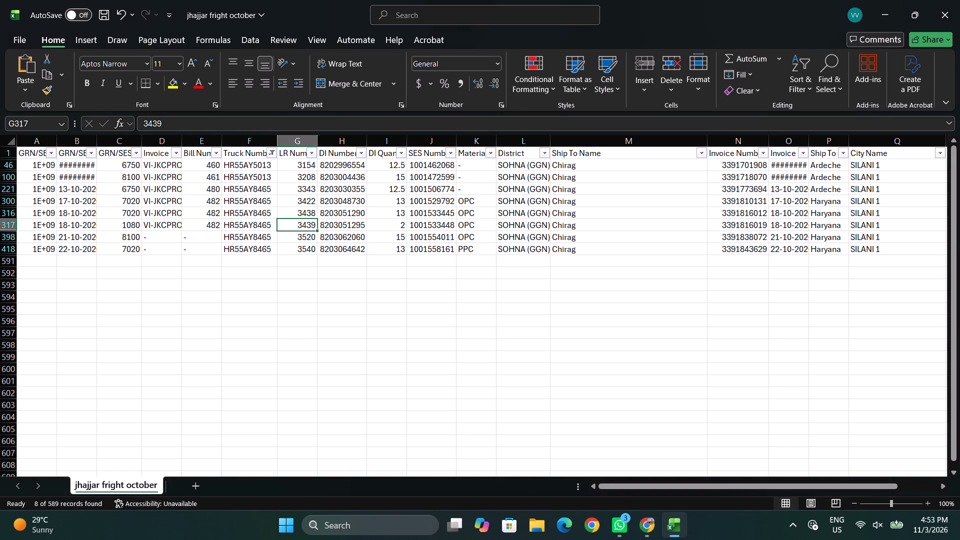
left_click(308, 212)
key("alt+Tab")
key("alt+Tab")
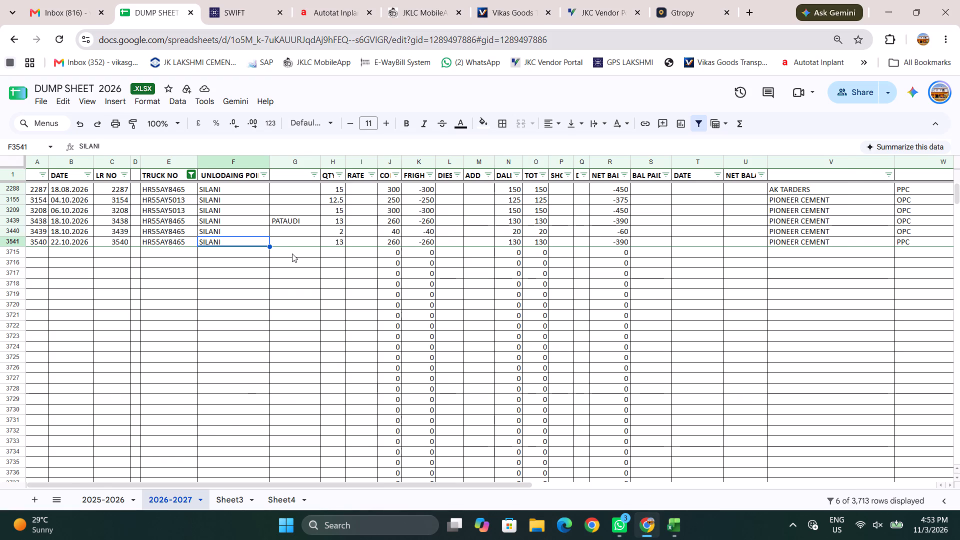
left_click(304, 228)
key("alt+Tab")
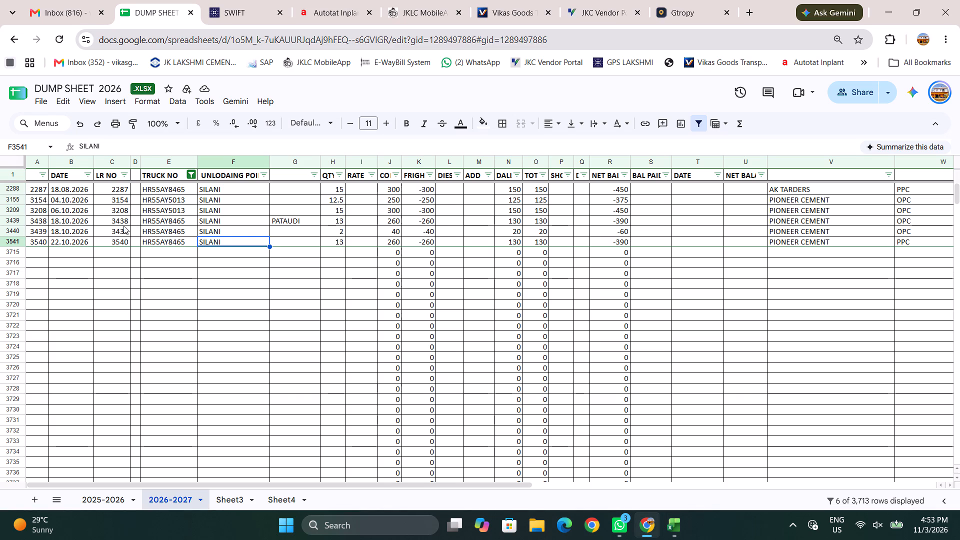
key("alt+Tab")
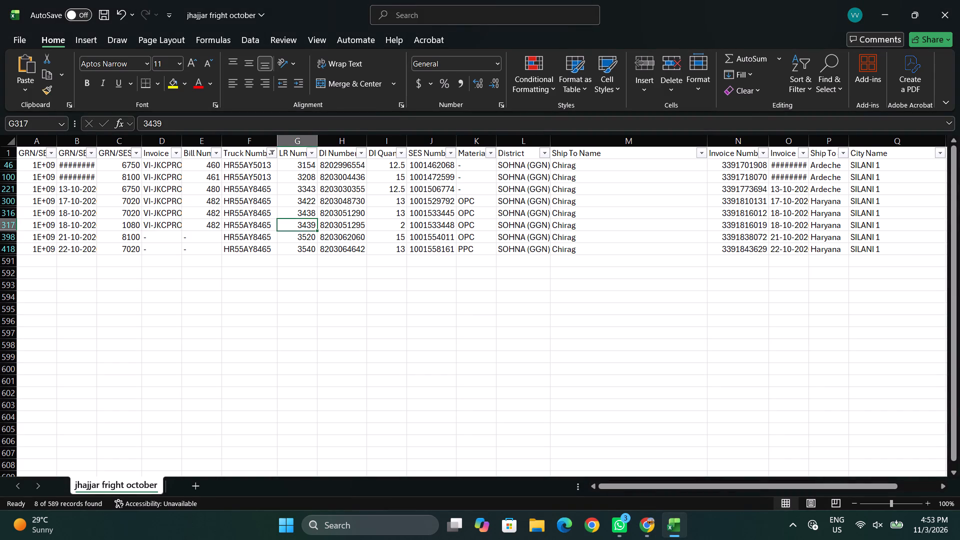
left_click(305, 204)
key("alt+Tab")
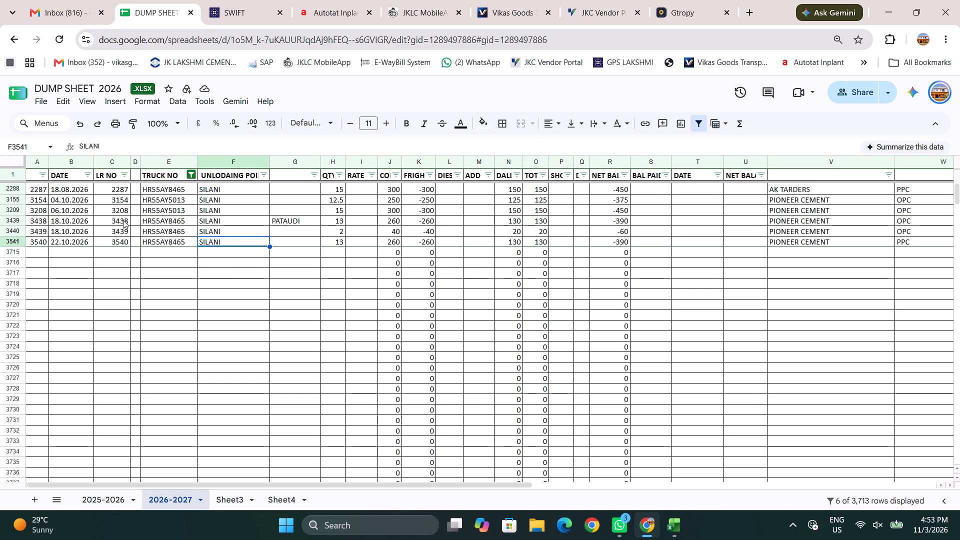
key("alt+Tab")
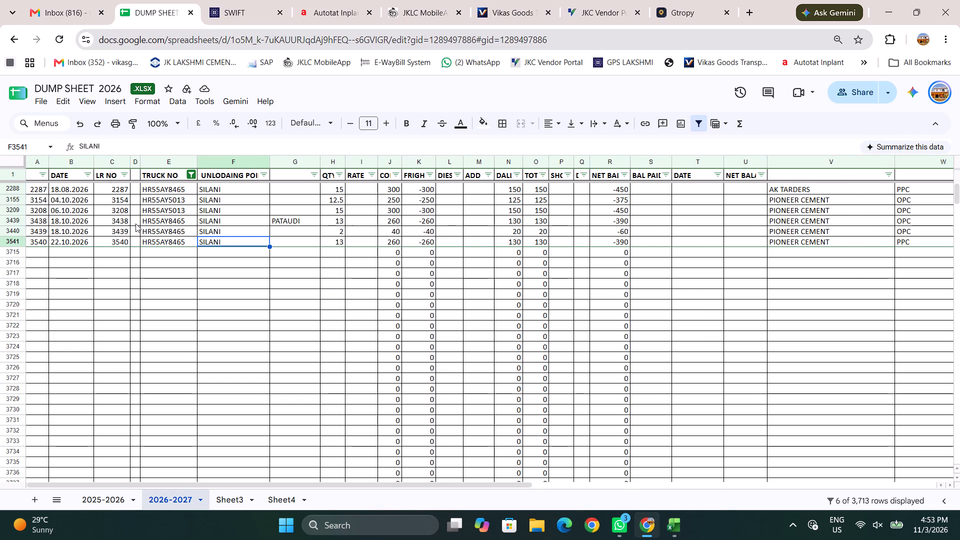
left_click(311, 190)
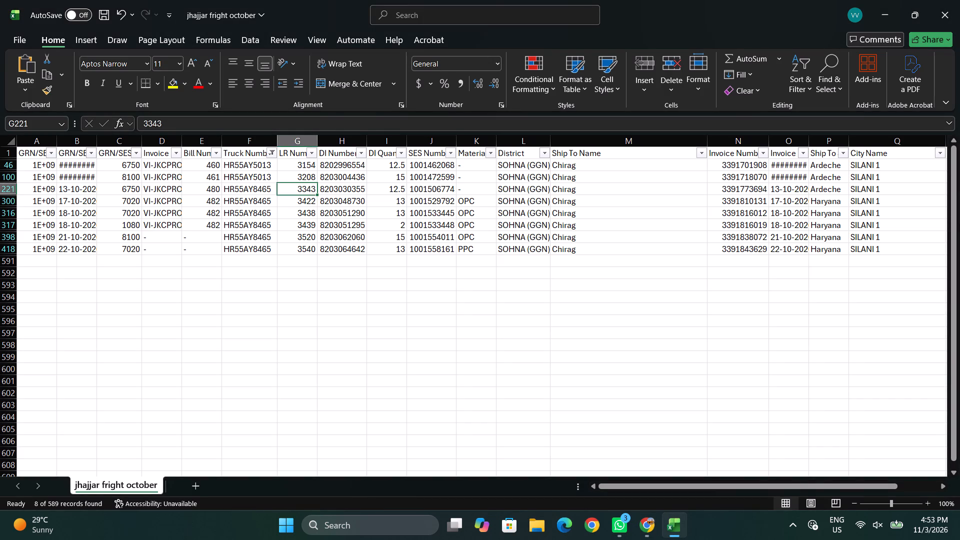
key("alt+Tab")
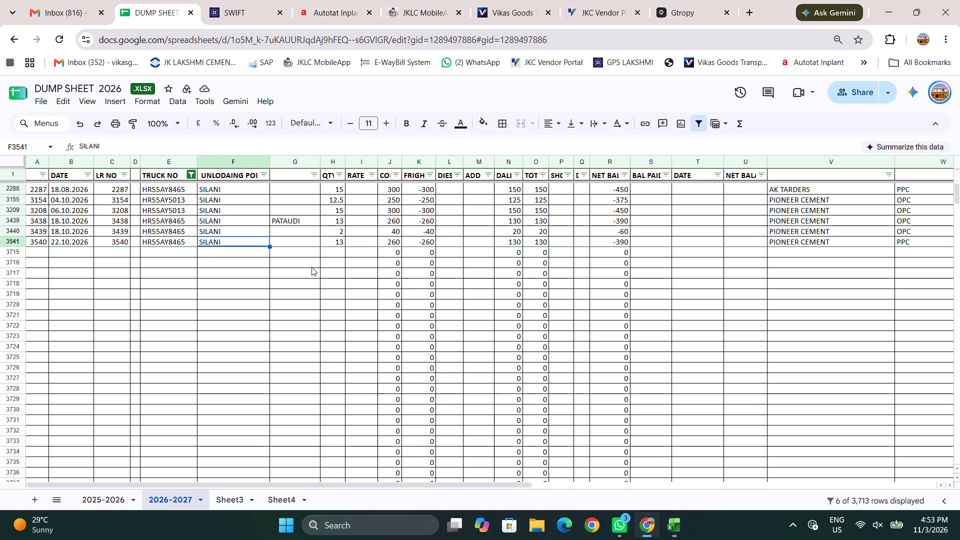
key("alt+Tab")
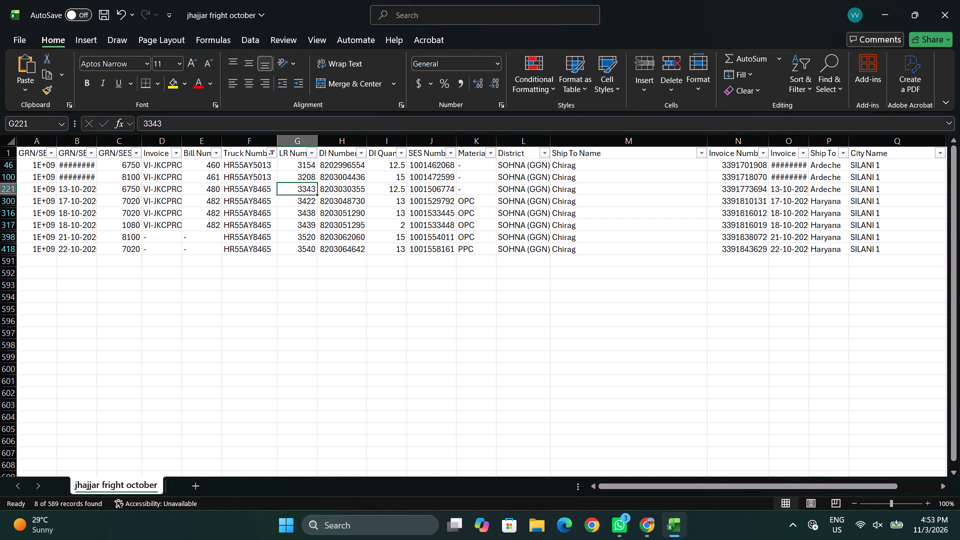
key("alt+Tab")
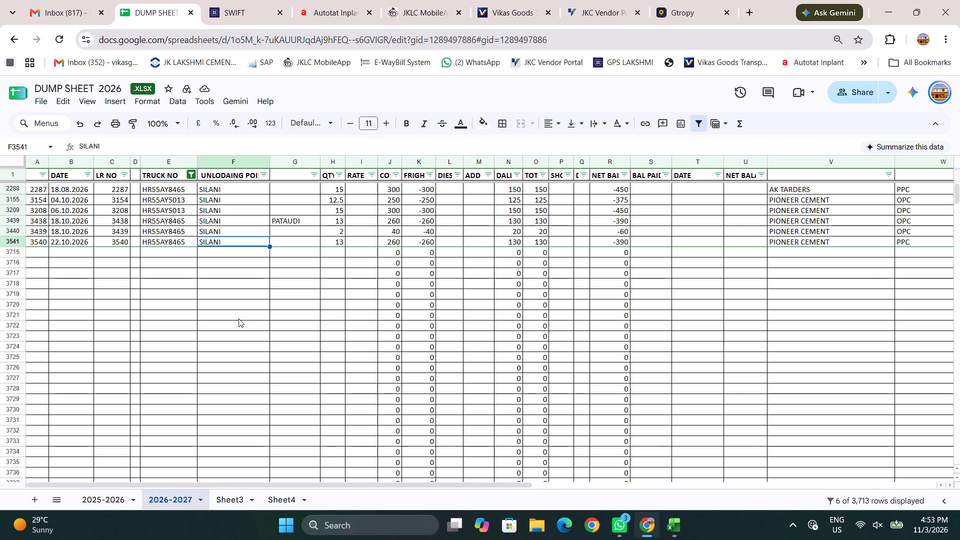
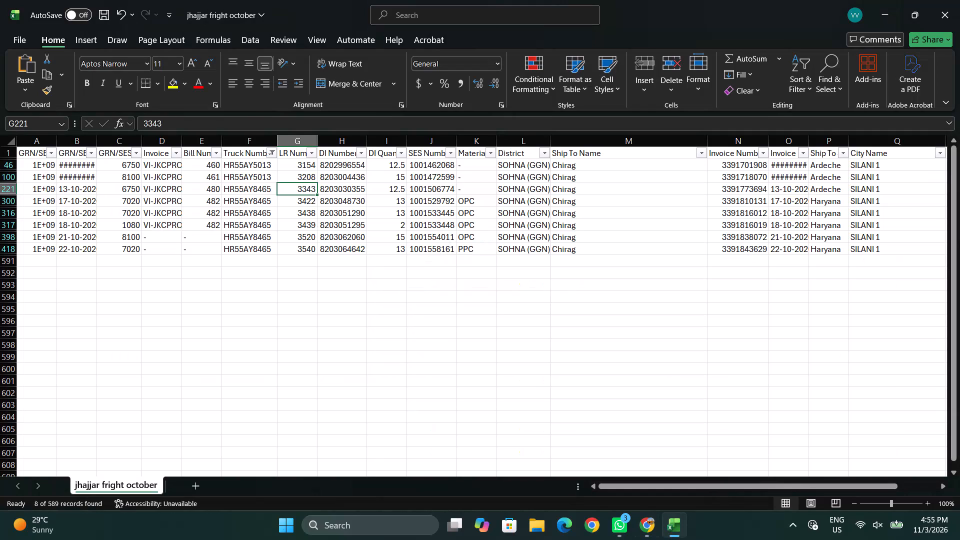
Switch to DUMP SHEET 2026 and reset the TRUCK NO filter to include all truck numbers.
key("alt+Tab")
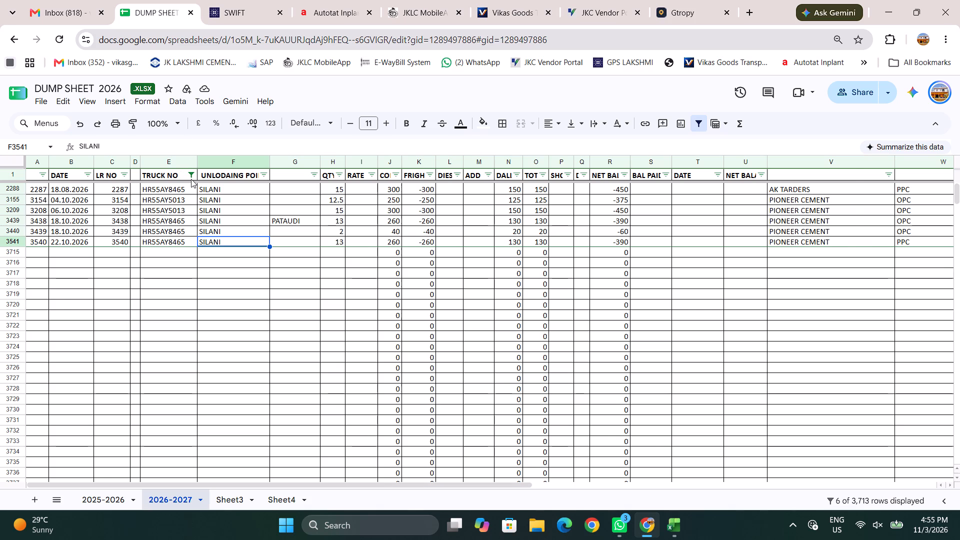
key("alt+Tab")
key("alt+Tab")
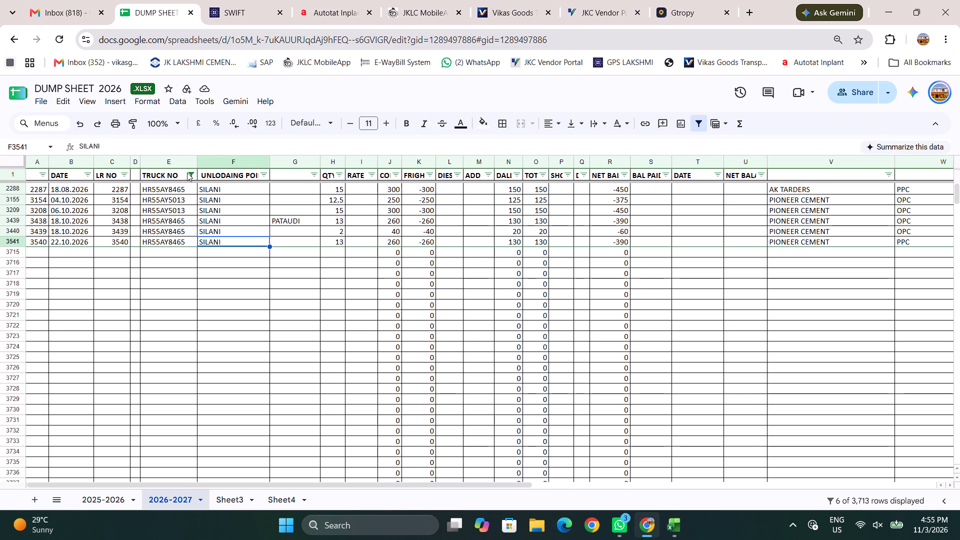
left_click(191, 172)
left_click(191, 172)
left_click(191, 172)
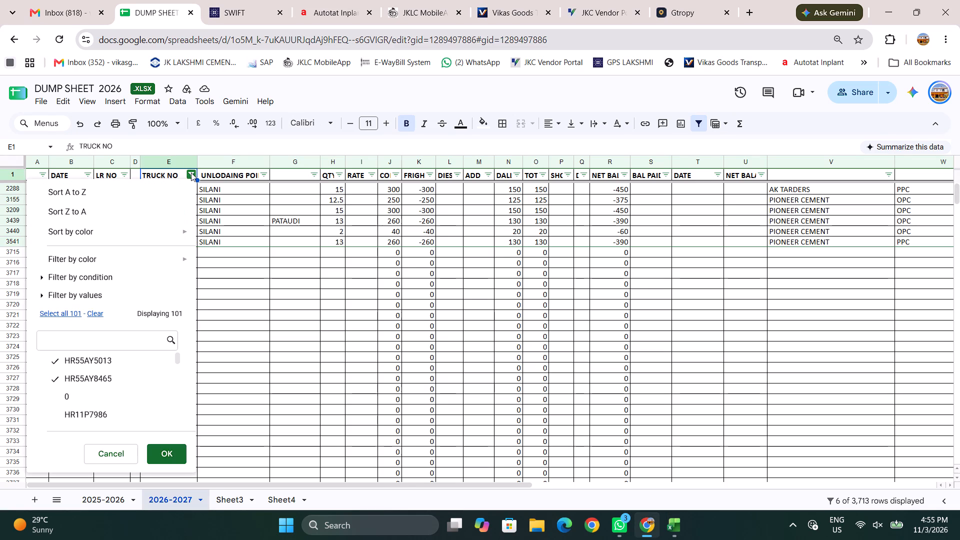
left_click(69, 316)
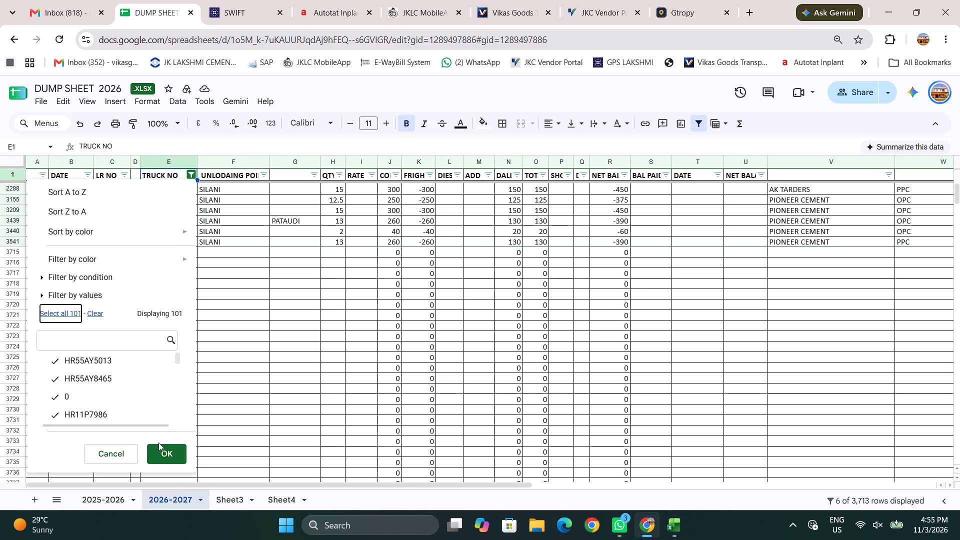
left_click(165, 459)
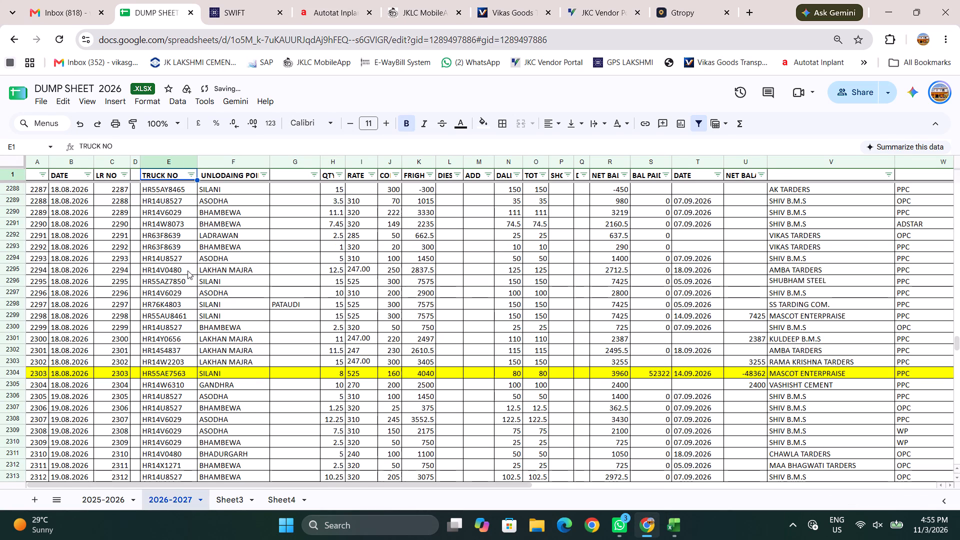
Locate LR number 3520 in the unfiltered 2026-2027 sheet and examine its truck number and neighbouring entries.
scroll(230, 337, "down", 20)
scroll(230, 337, "down", 1)
scroll(228, 363, "up", 2)
scroll(228, 363, "down", 17)
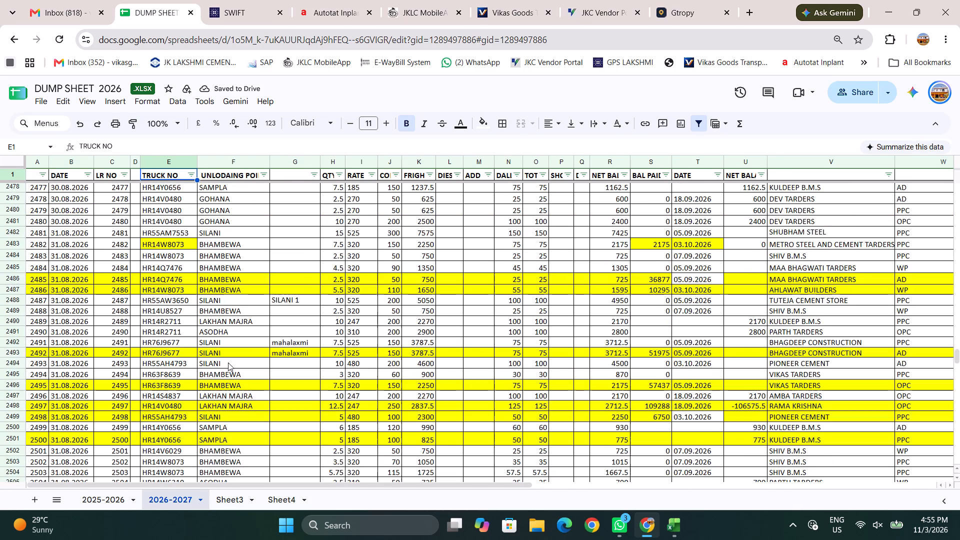
scroll(228, 362, "down", 20)
scroll(228, 362, "down", 6)
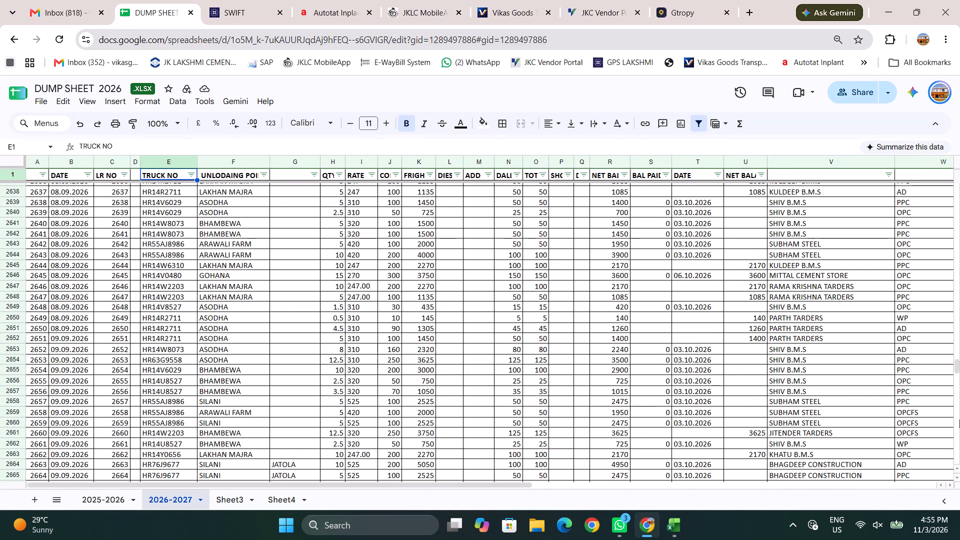
left_click_drag(958, 368, 952, 444)
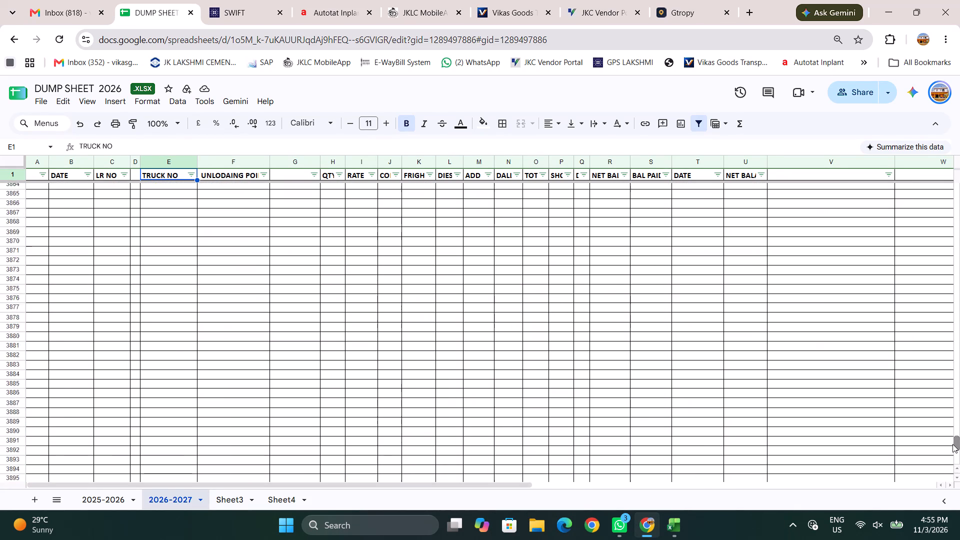
left_click_drag(952, 444, 951, 427)
scroll(404, 341, "up", 7)
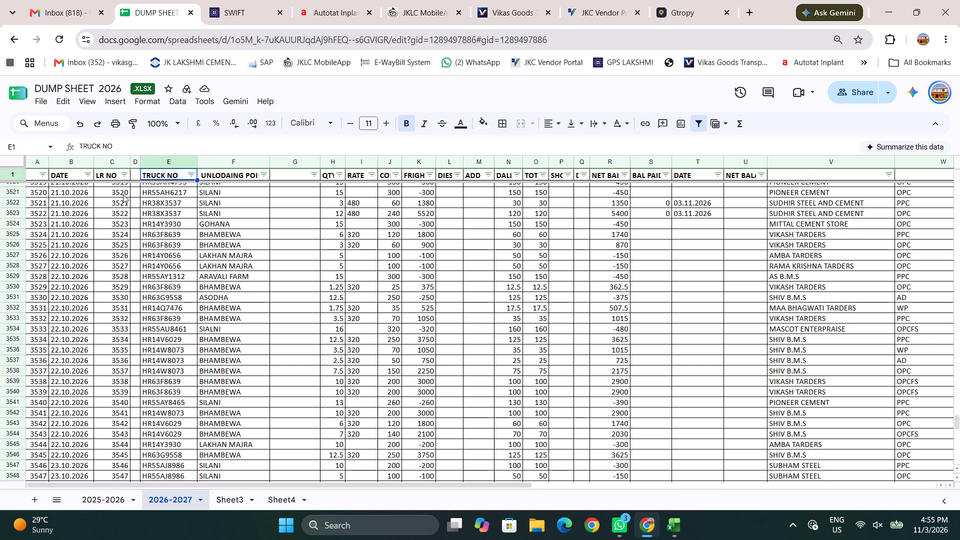
left_click(14, 190)
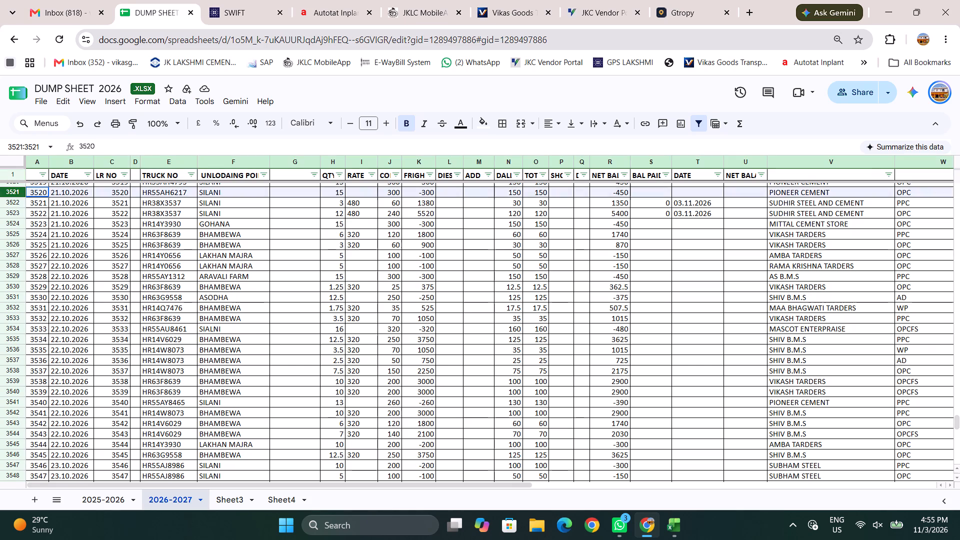
scroll(160, 264, "up", 2)
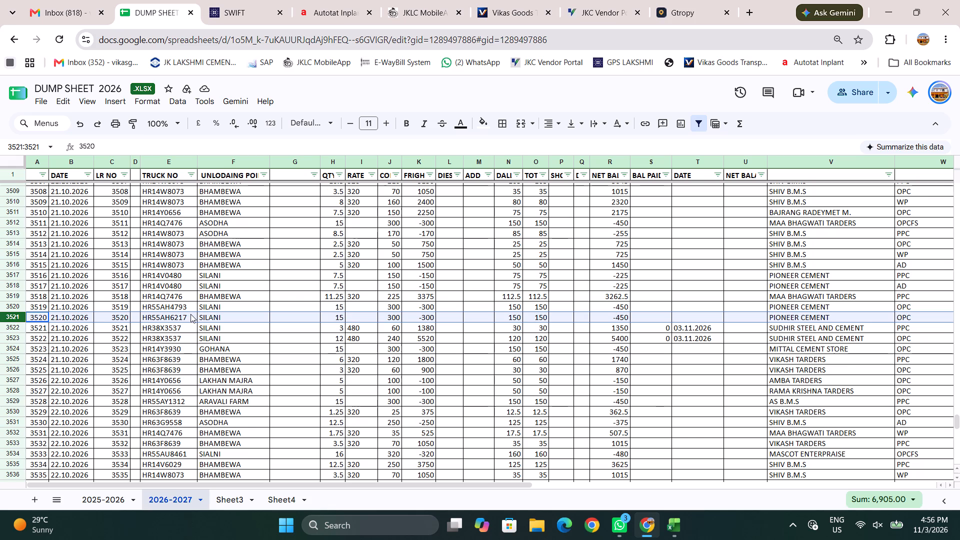
key("alt+Tab")
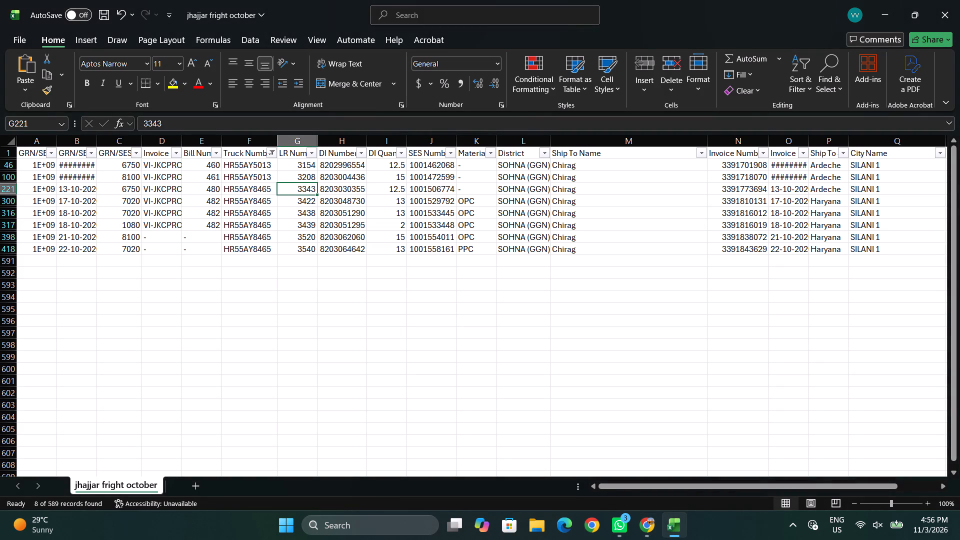
left_click(263, 204)
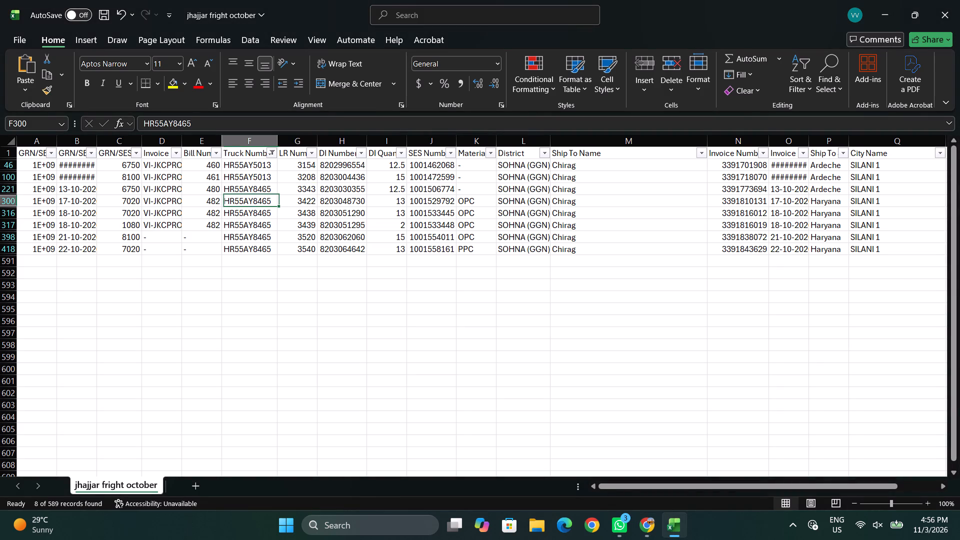
left_click(255, 233)
left_click(256, 193)
left_click(258, 202)
left_click(258, 216)
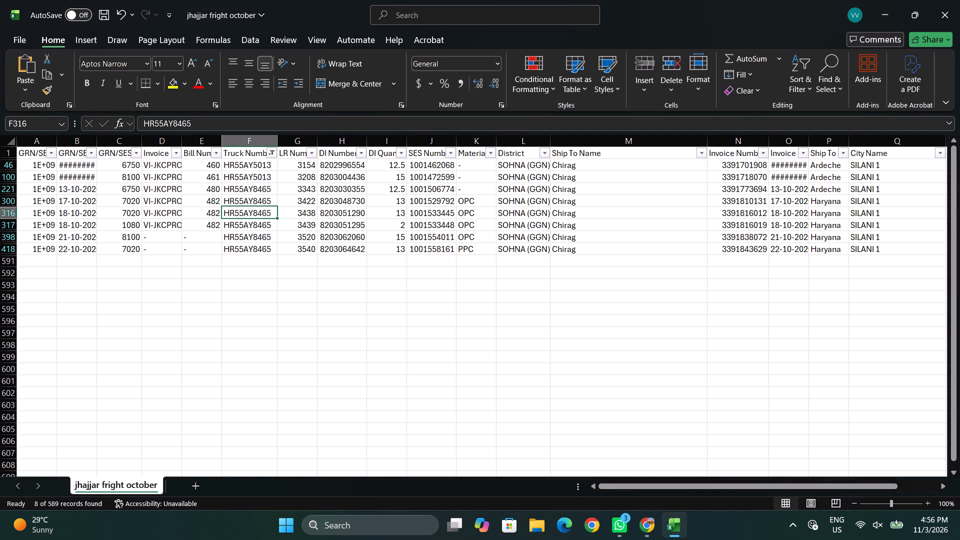
left_click(247, 238)
left_click(247, 254)
left_click(245, 232)
left_click(243, 203)
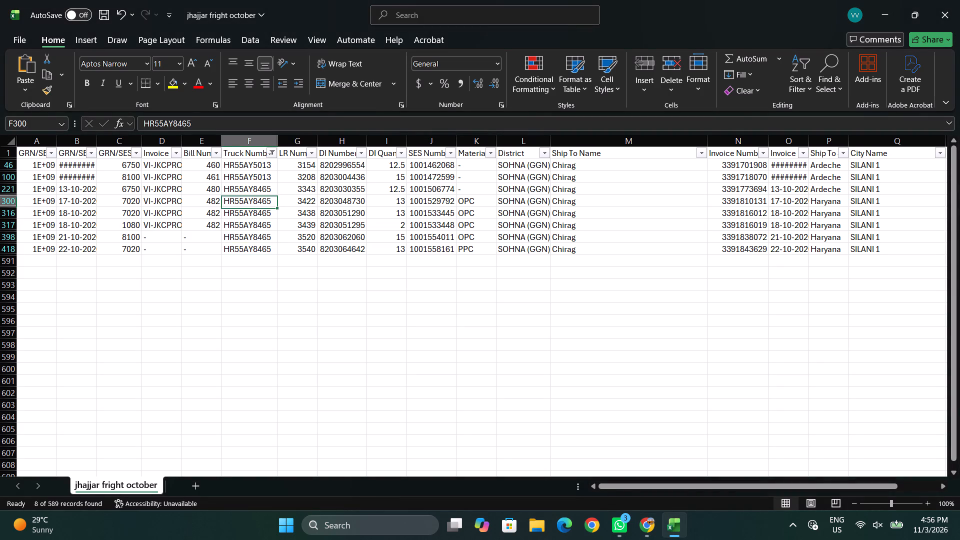
left_click(243, 186)
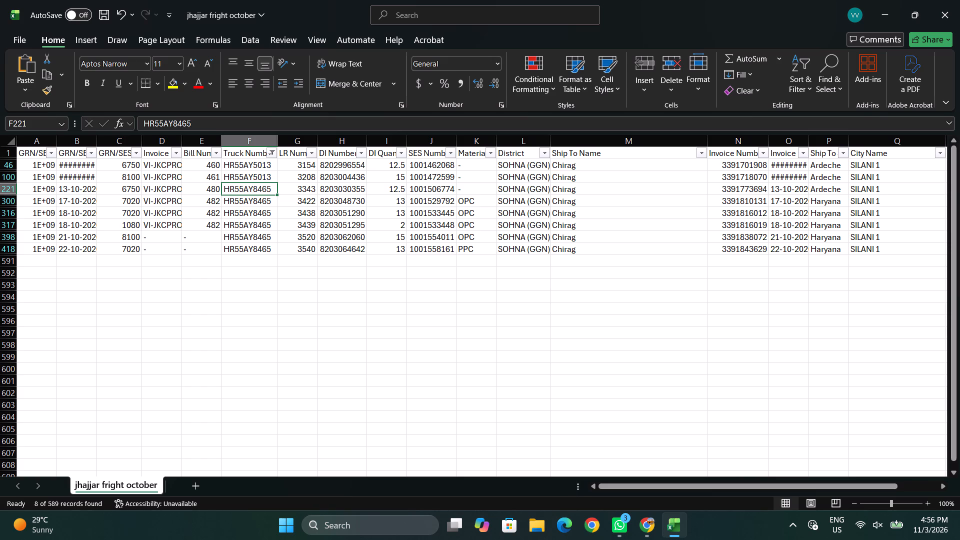
left_click(252, 240)
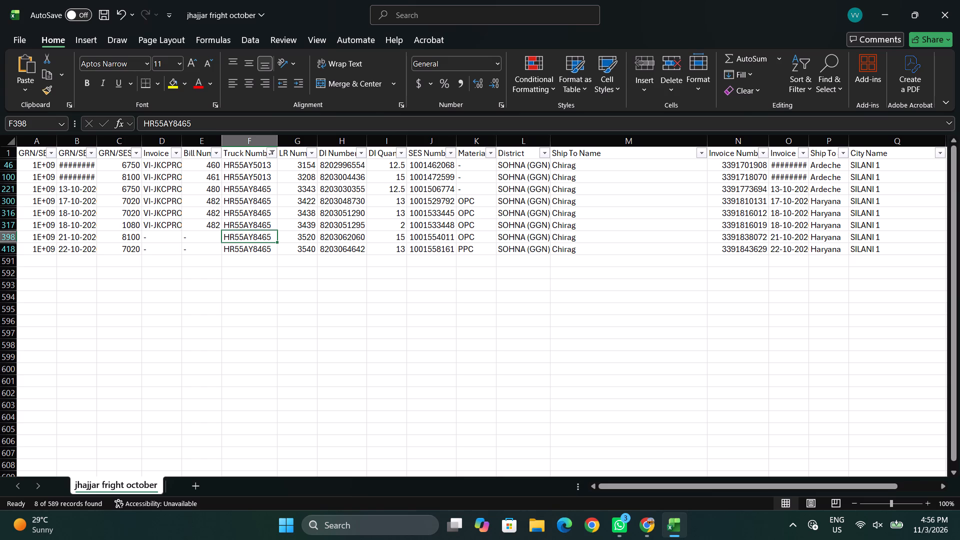
Compare LR 3520 between DUMP SHEET 2026 and the jhajjar fright october workbook, and recheck the workbook's LR 3343 and 3422 rows.
key("alt+Tab")
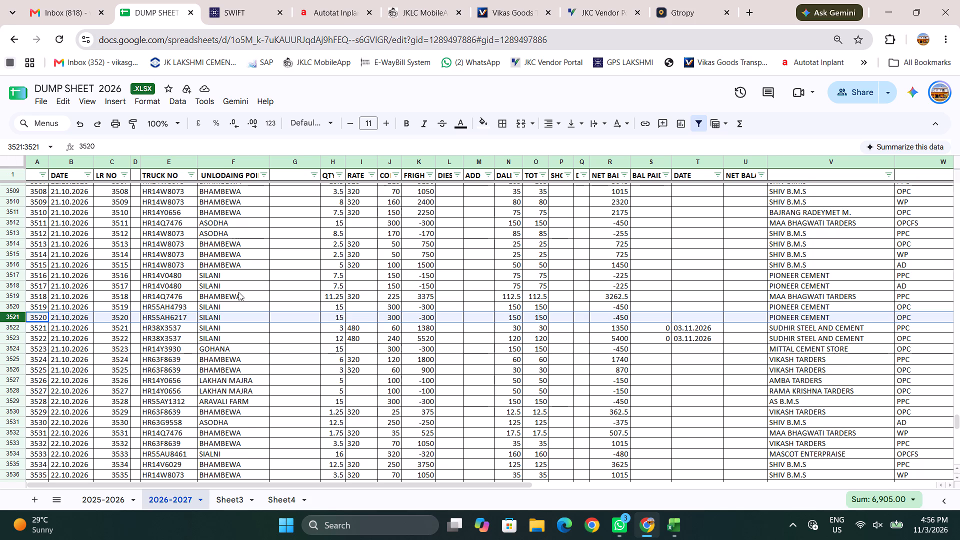
key("alt+Tab")
key("alt+Tab")
key("alt+Tab")
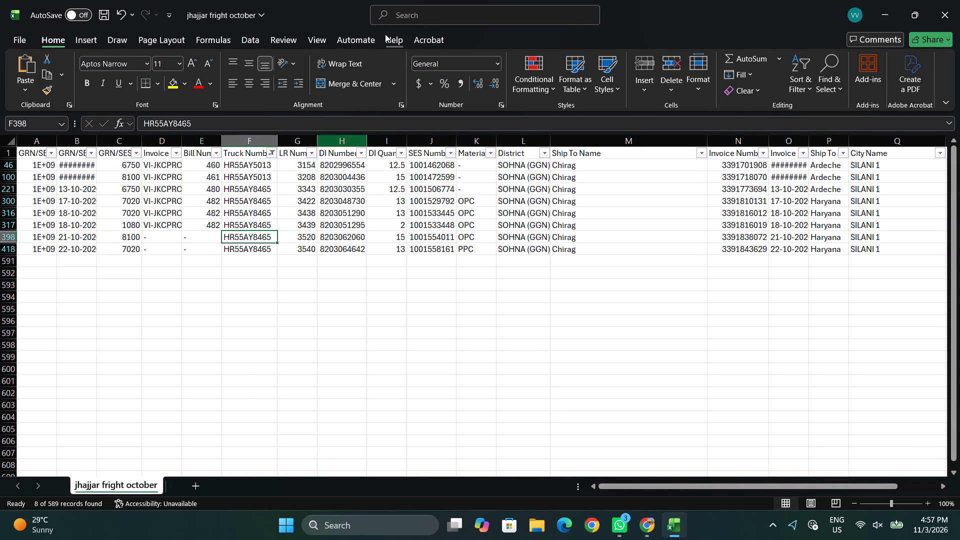
left_click(262, 191)
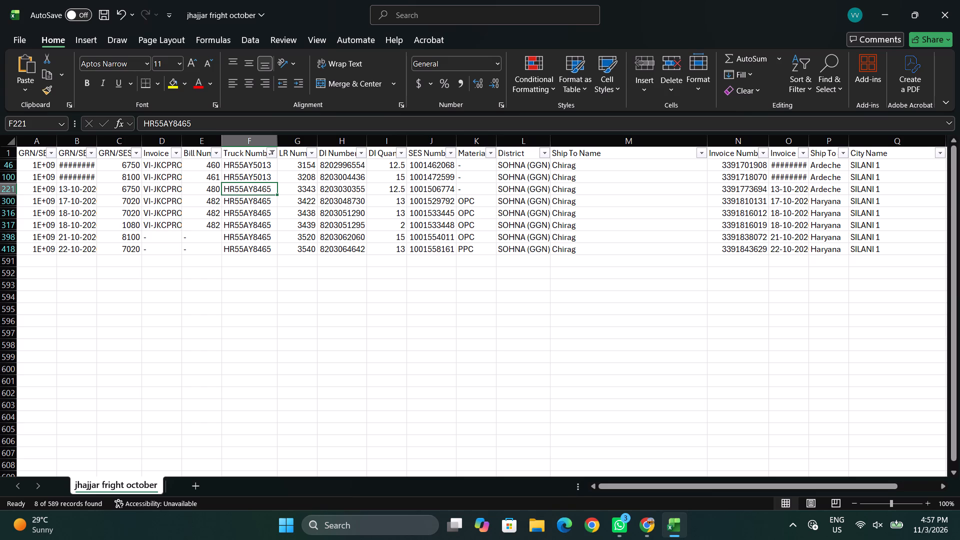
left_click(290, 203)
key("alt+Tab")
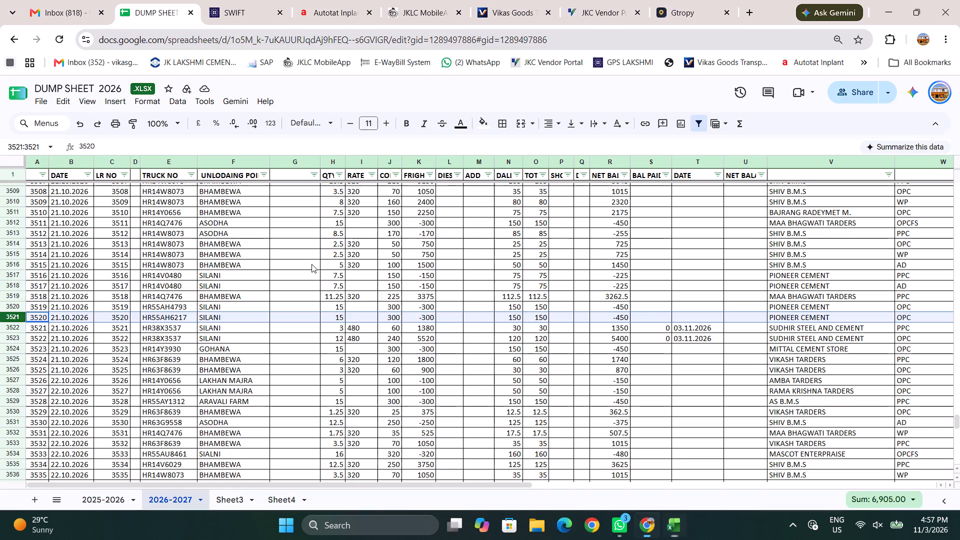
key("alt+Tab")
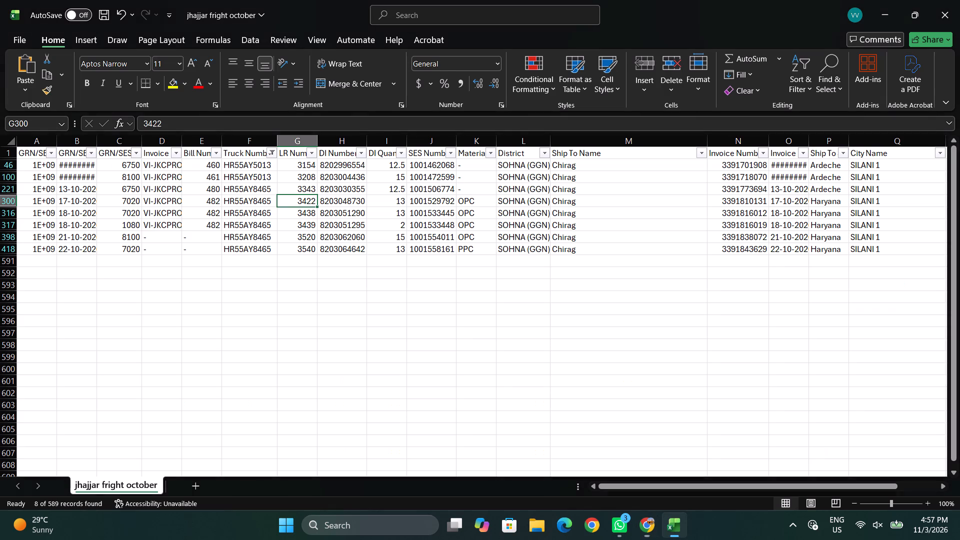
left_click(308, 238)
left_click(301, 205)
Select the DI Quantity values from LR 3208 through LR 3540 in the filtered rows to check their sum.
left_click_drag(402, 175, 398, 253)
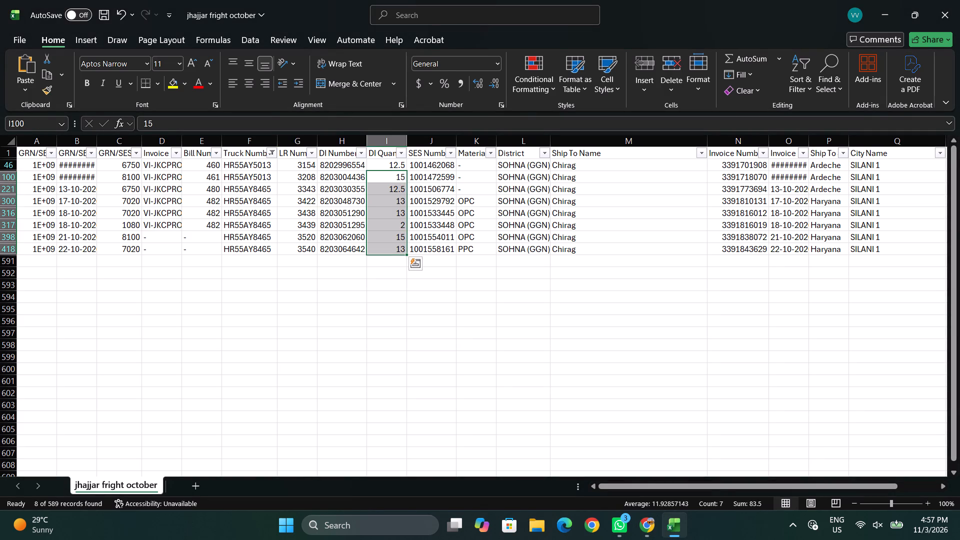
Reselect the DI Quantity values from LR 3208 through LR 3540 in the filtered rows to recheck their sum.
left_click(384, 333)
left_click_drag(390, 179, 399, 243)
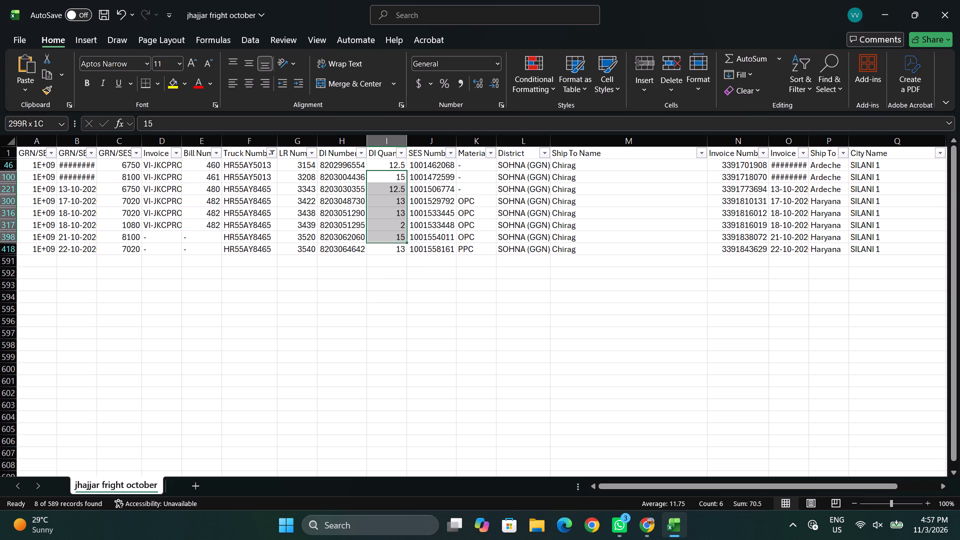
left_click_drag(399, 243, 399, 250)
left_click(389, 299)
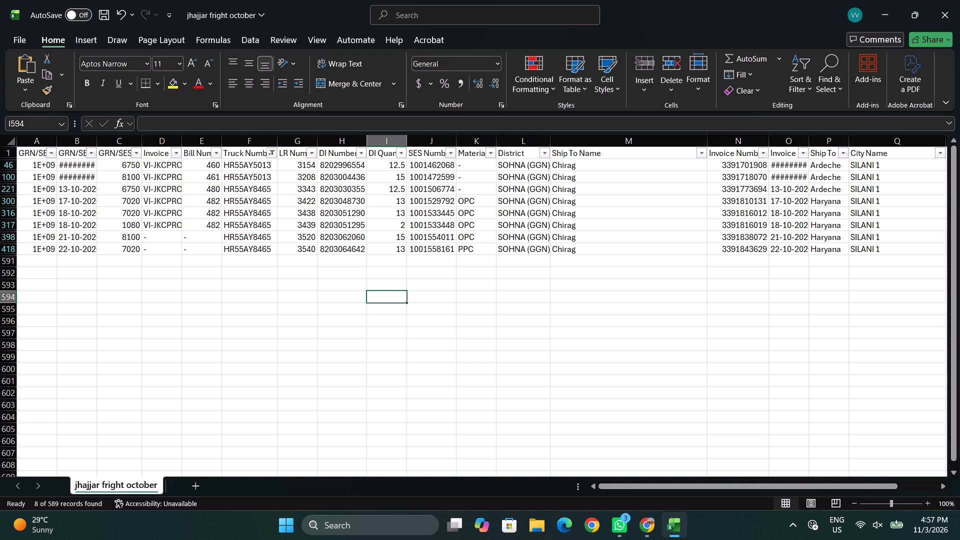
scroll(308, 403, "up", 6)
Switch to DUMP SHEET 2026 and examine the last October entries at the end of the 2026-2027 sheet.
key("alt+Tab")
scroll(336, 368, "down", 8)
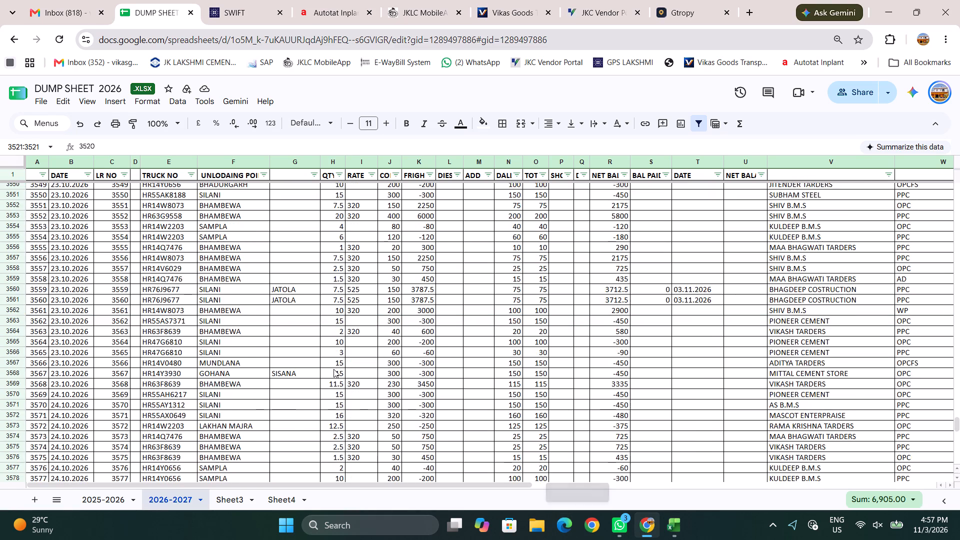
scroll(333, 369, "down", 10)
scroll(333, 369, "down", 17)
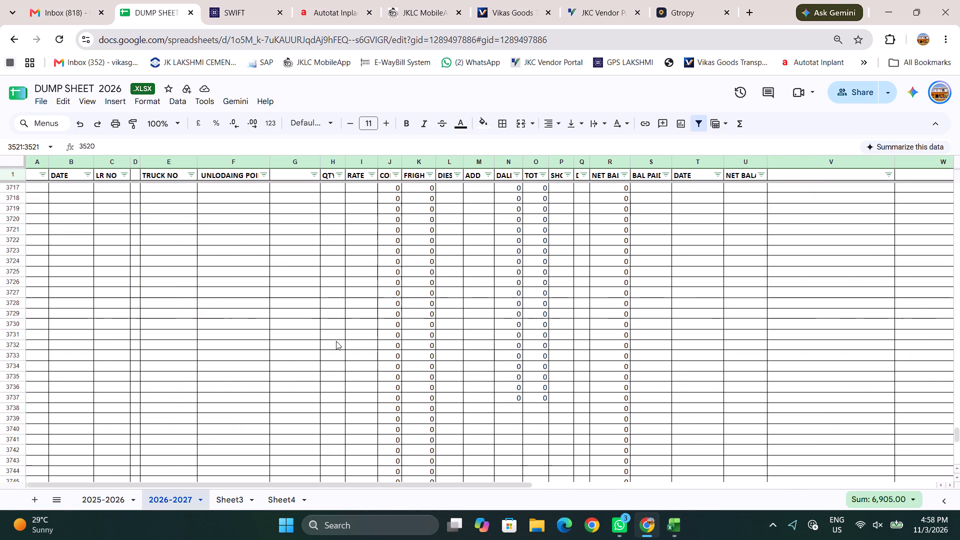
scroll(336, 341, "up", 6)
scroll(336, 341, "down", 2)
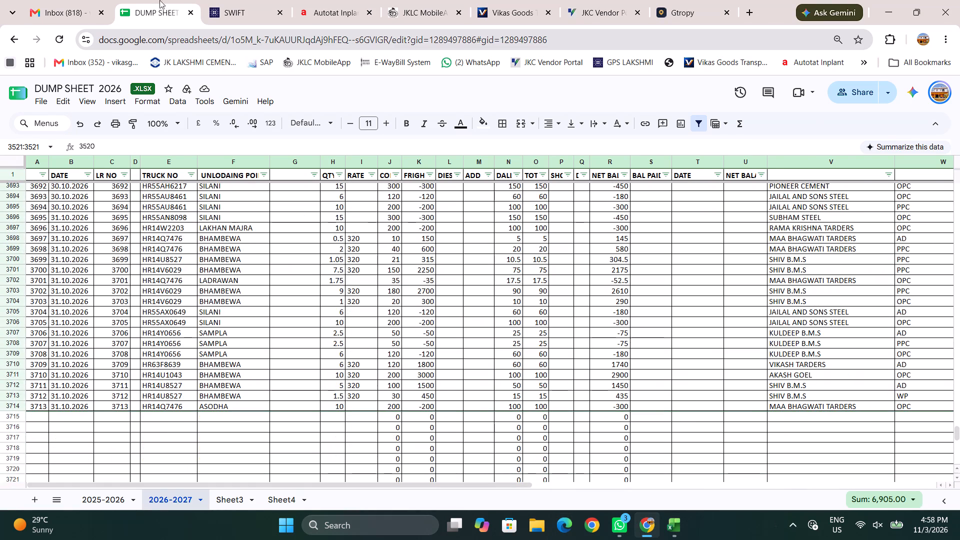
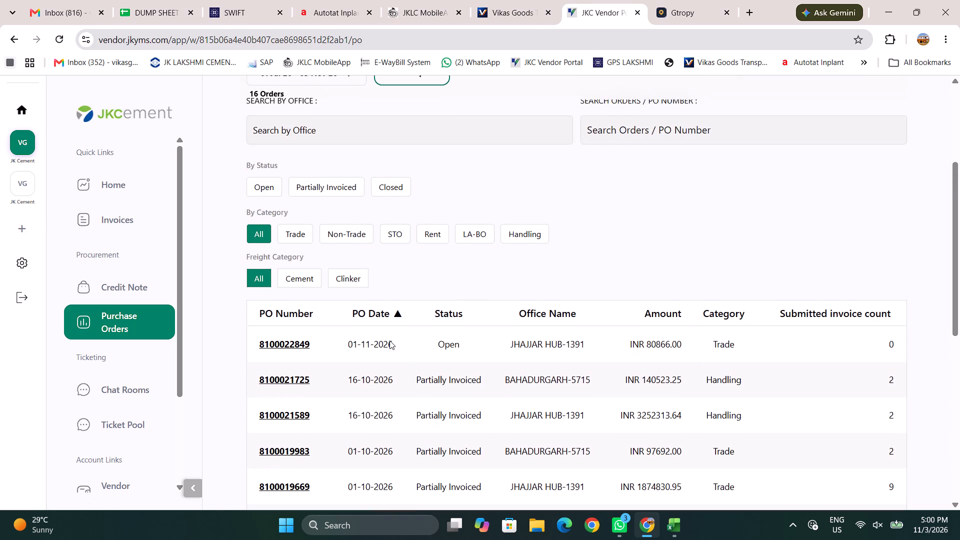
scroll(389, 340, "down", 5)
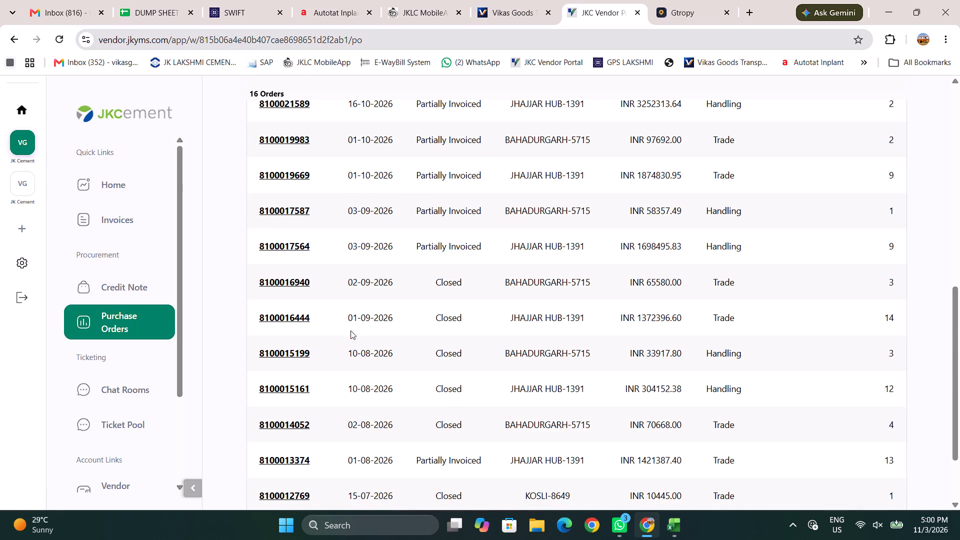
scroll(122, 281, "down", 1)
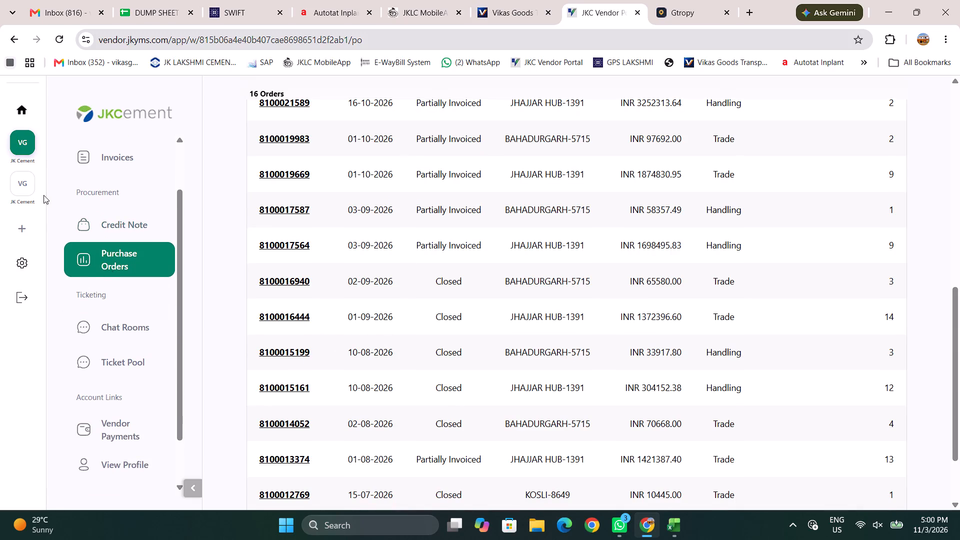
Switch to the second JK Cement account in the JKC Vendor Portal and open its purchase orders.
left_click(16, 179)
left_click(125, 261)
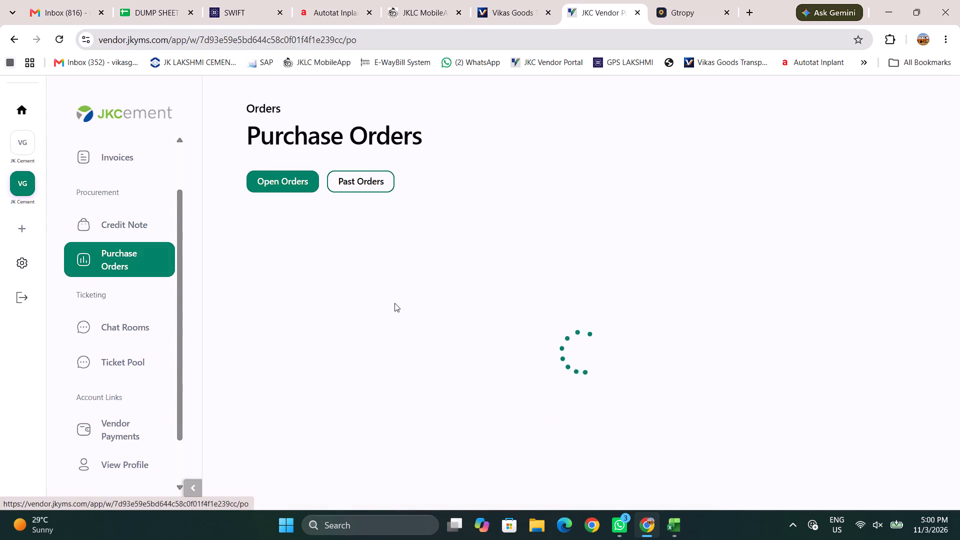
Set the purchase order date range to 1 September 2026 through 3 November 2026 and review the listed orders.
scroll(396, 303, "down", 7)
scroll(337, 430, "down", 2)
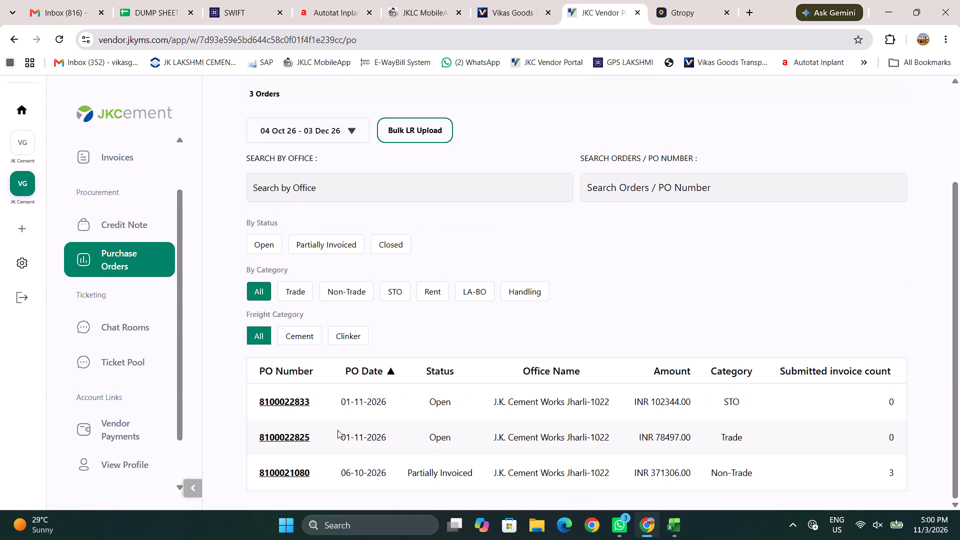
scroll(337, 430, "down", 4)
left_click(348, 132)
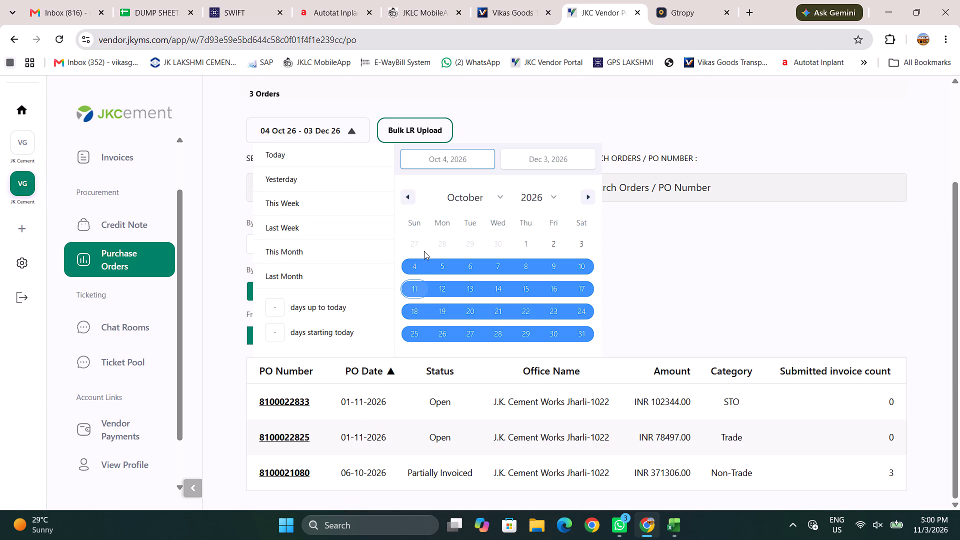
left_click(407, 200)
left_click(473, 244)
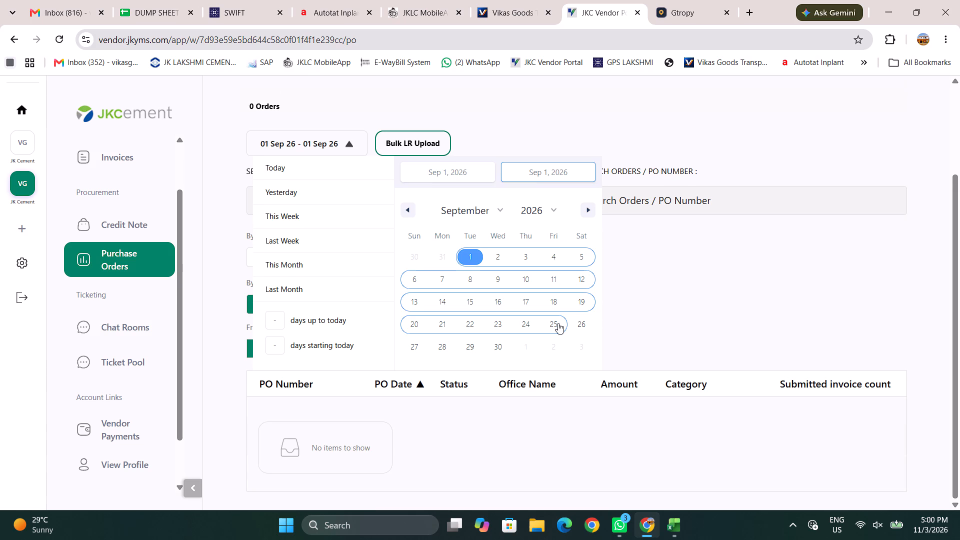
left_click(584, 211)
left_click(584, 211)
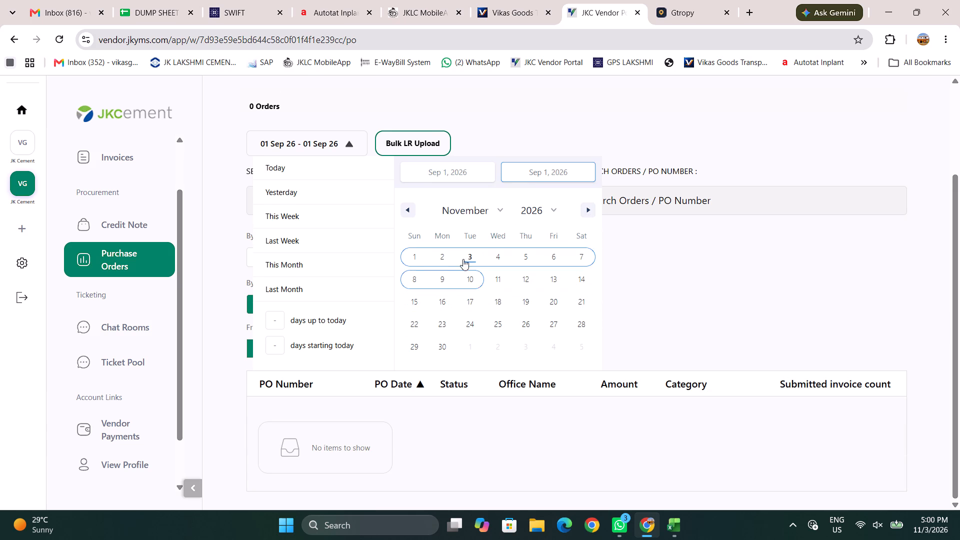
left_click(463, 258)
left_click(699, 272)
scroll(556, 395, "down", 13)
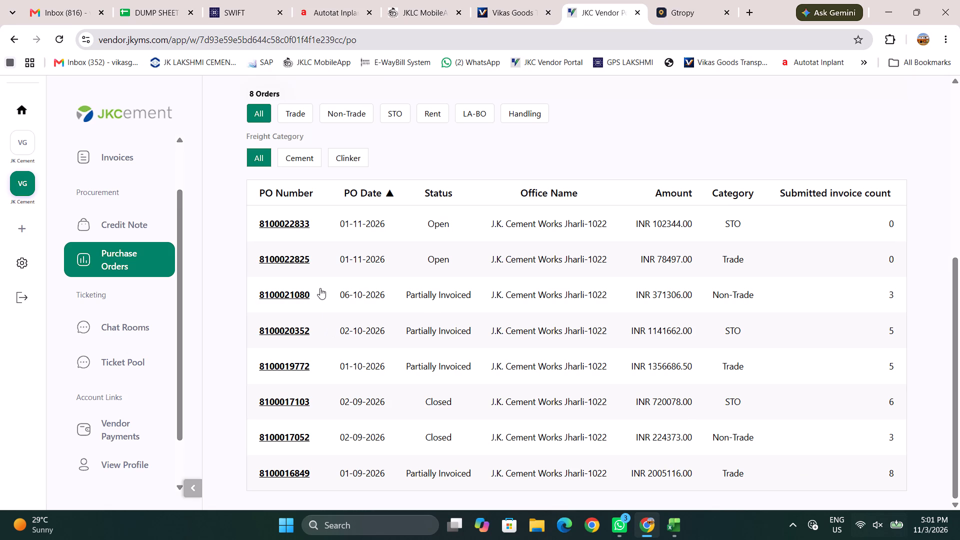
left_click(280, 359)
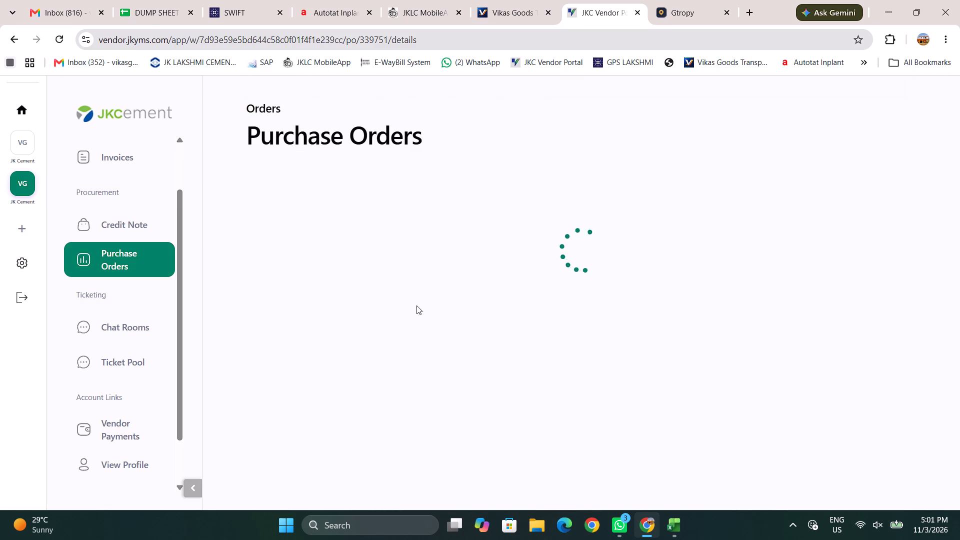
scroll(483, 256, "down", 20)
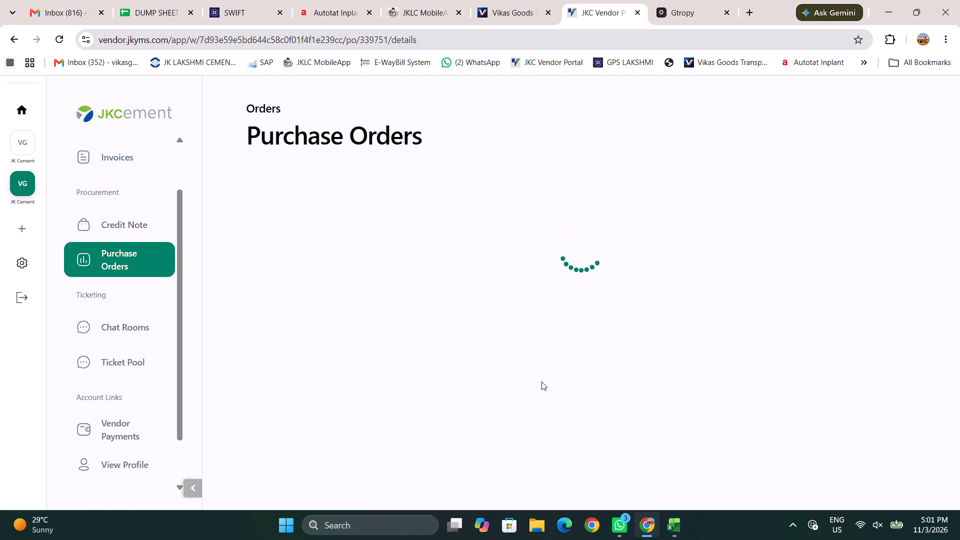
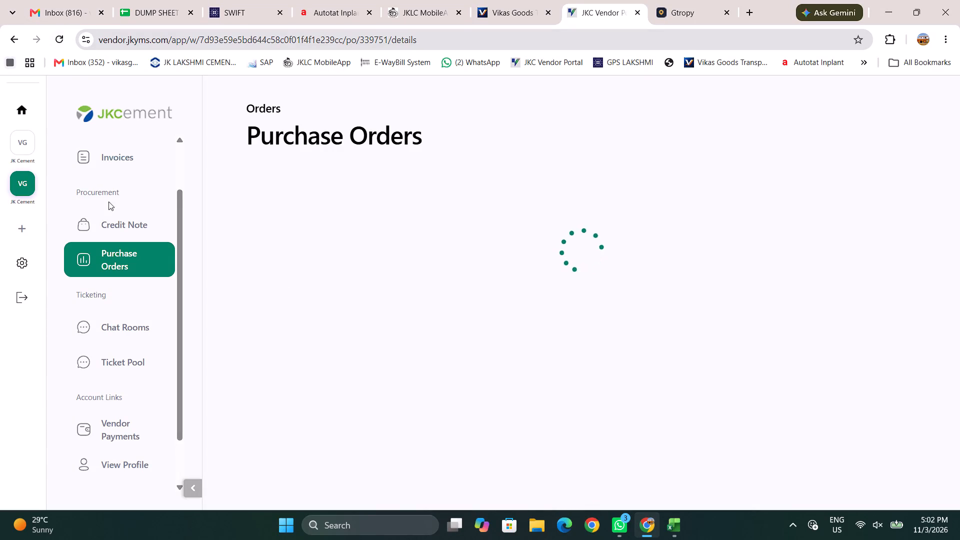
Return to the purchase orders list and set its date range to 1 September 2026 through 30 September 2026.
left_click(117, 225)
left_click(127, 258)
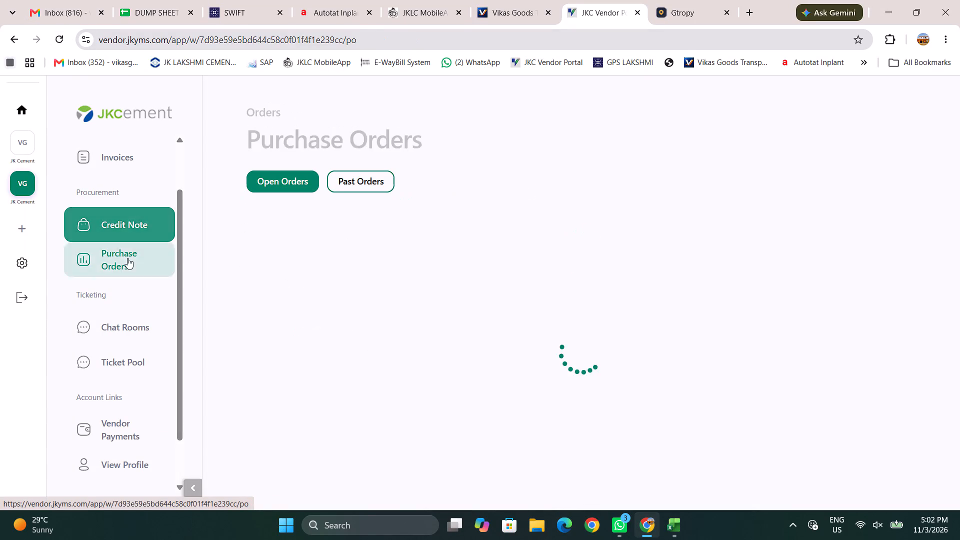
scroll(413, 384, "down", 7)
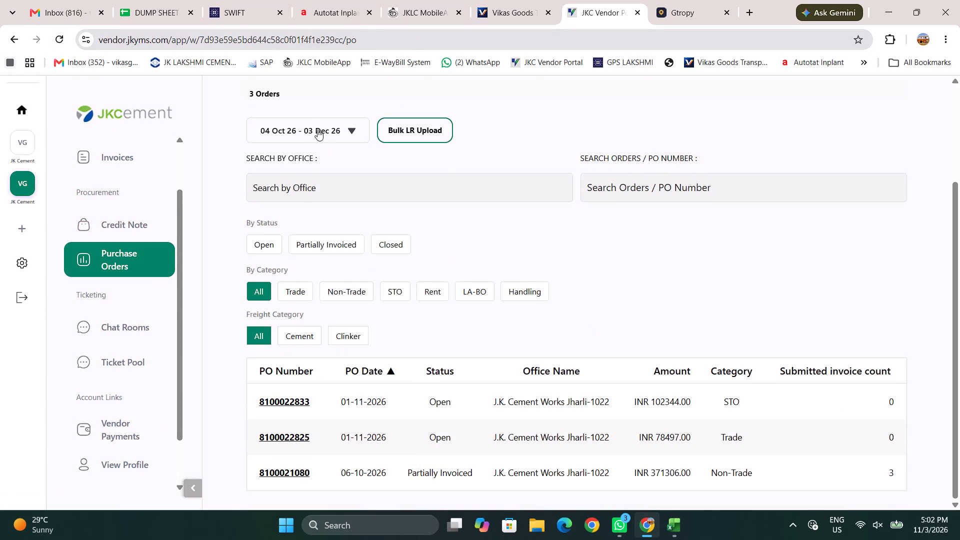
left_click(318, 123)
left_click(406, 196)
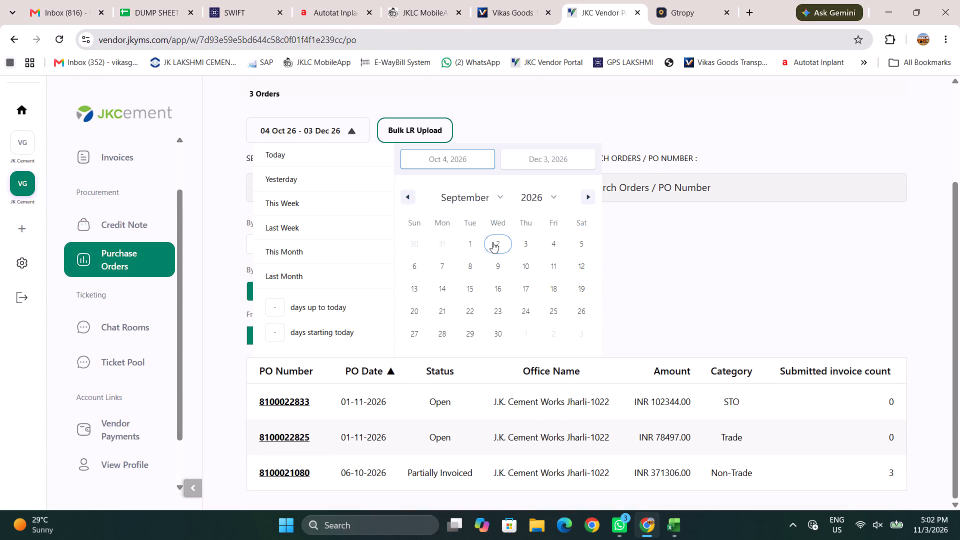
left_click(474, 242)
left_click(500, 340)
left_click(725, 290)
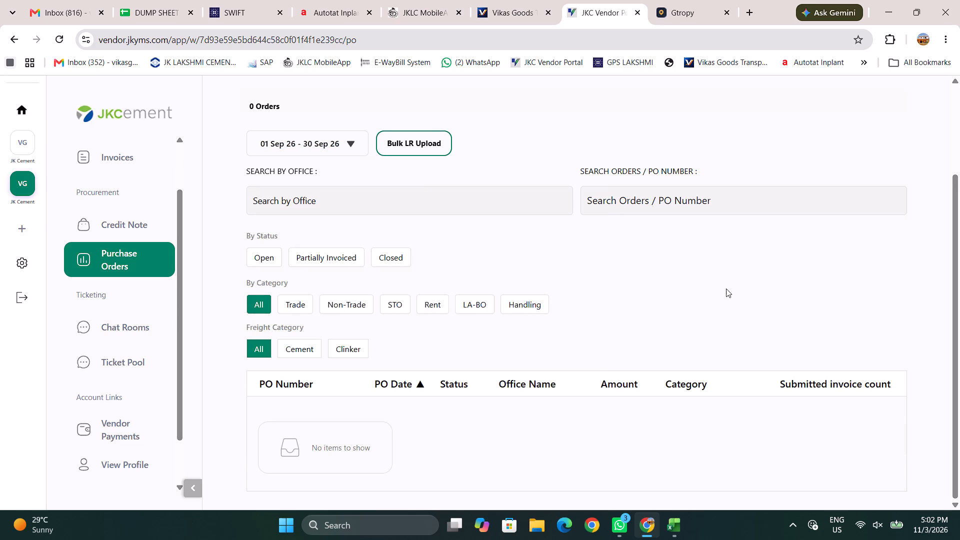
scroll(505, 303, "down", 8)
scroll(451, 317, "down", 8)
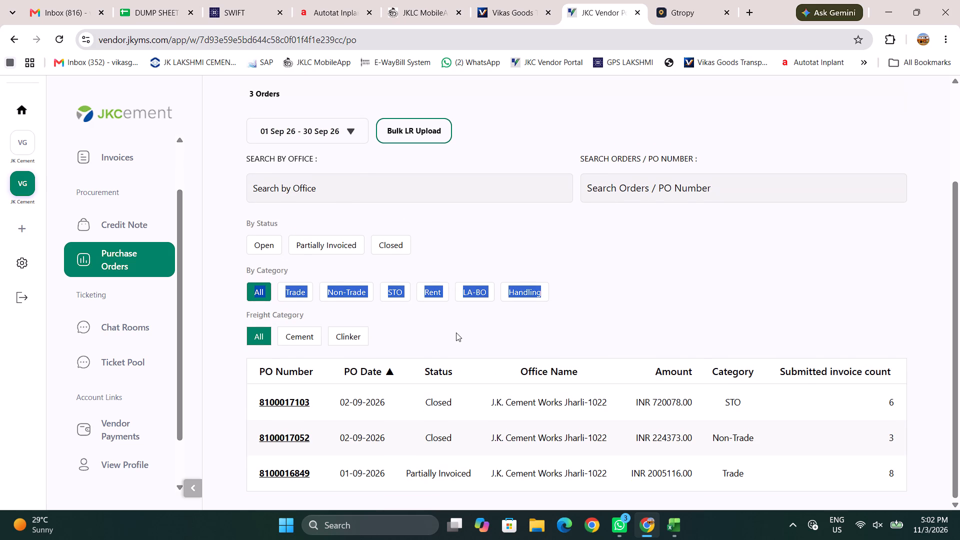
scroll(471, 462, "down", 8)
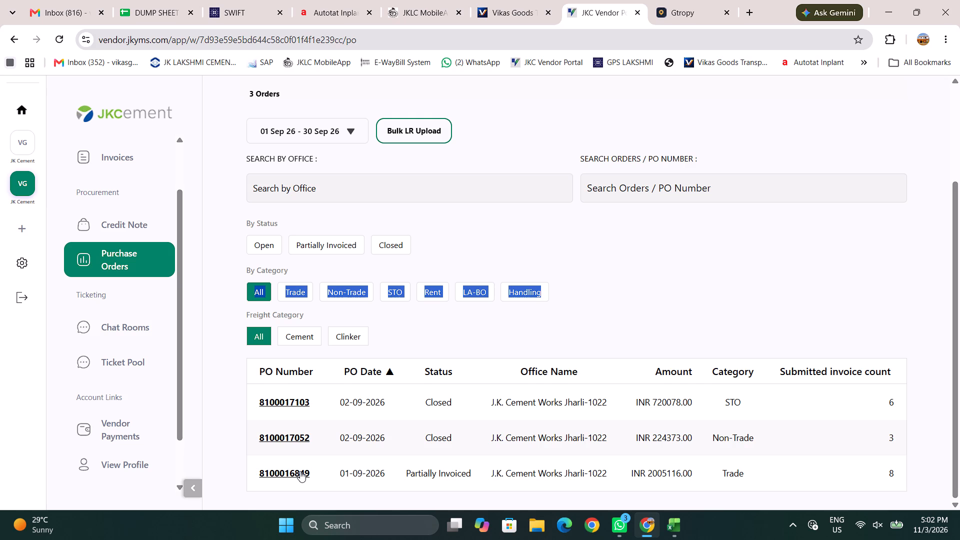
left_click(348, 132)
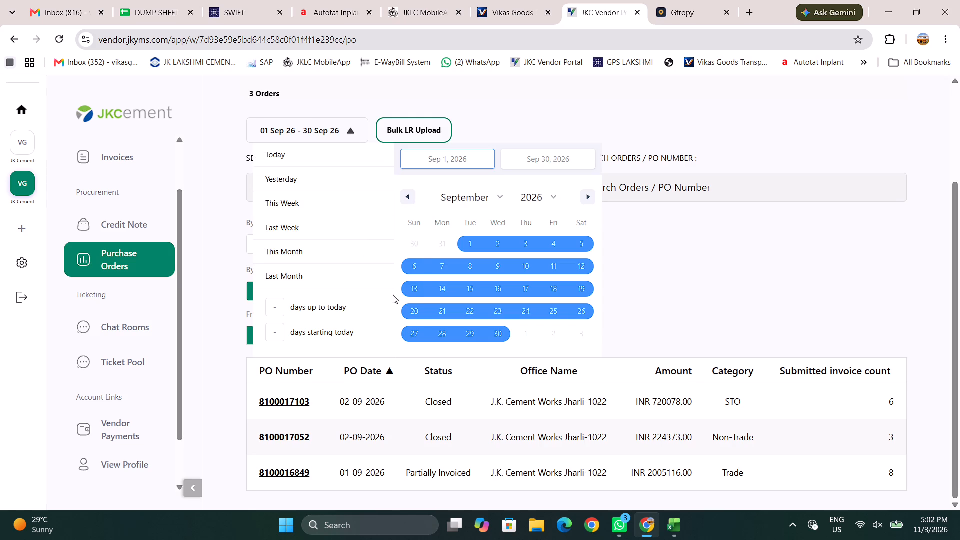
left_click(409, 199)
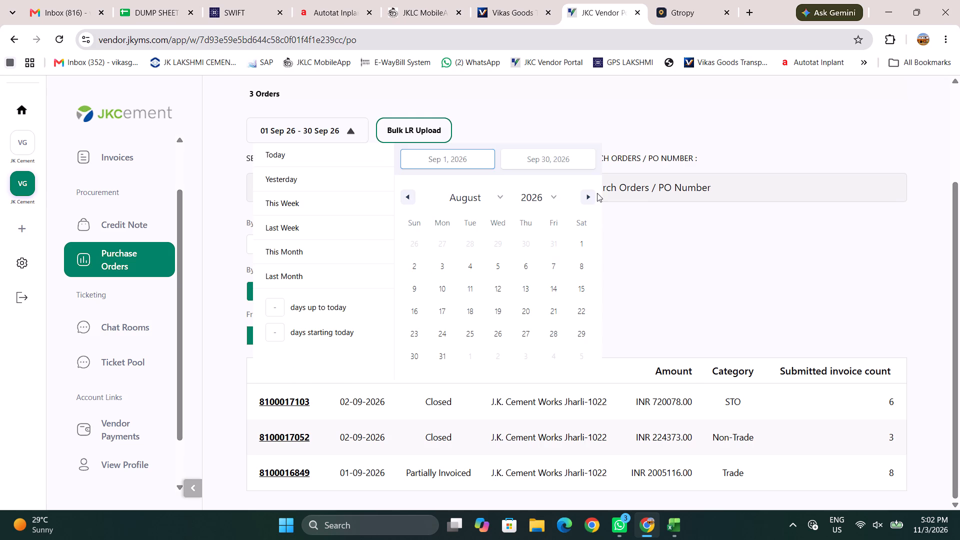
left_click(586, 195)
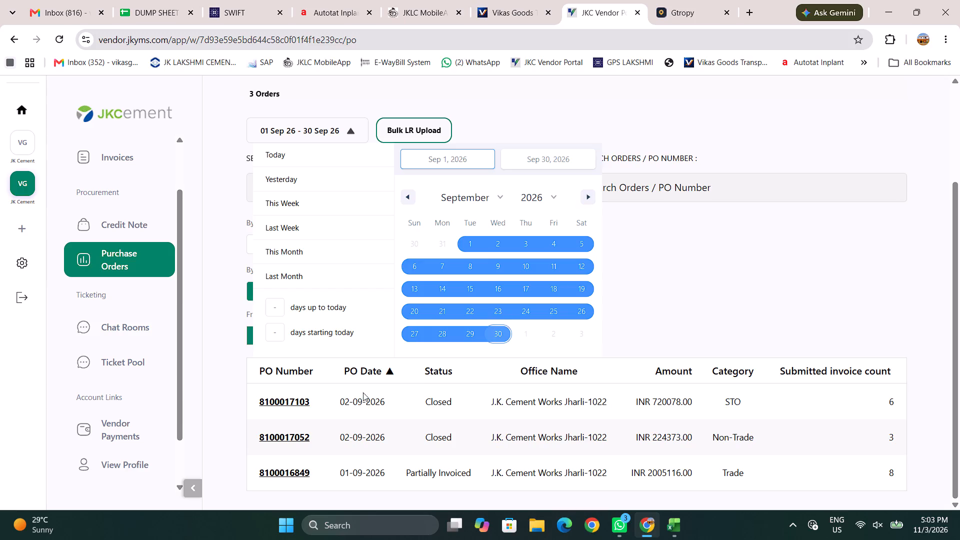
left_click(275, 473)
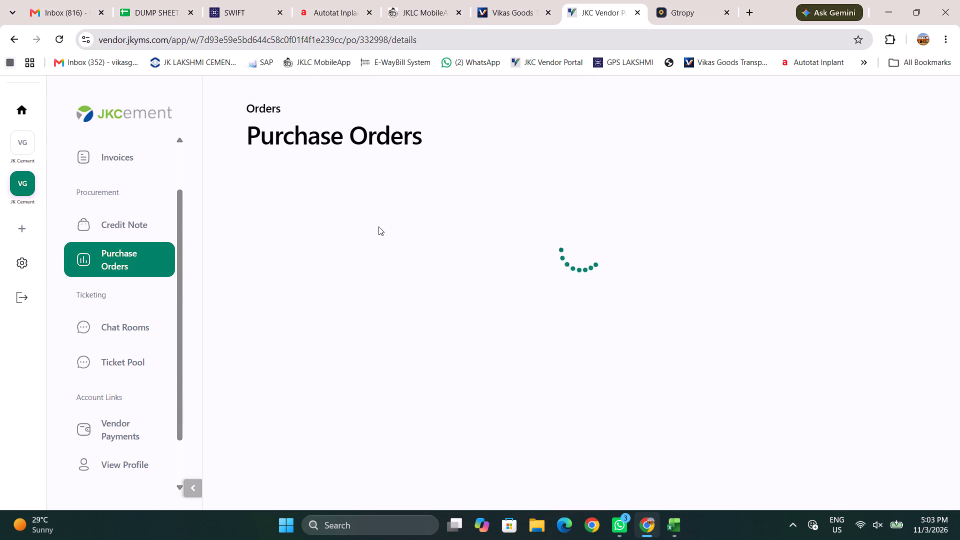
scroll(376, 241, "down", 7)
scroll(394, 322, "down", 8)
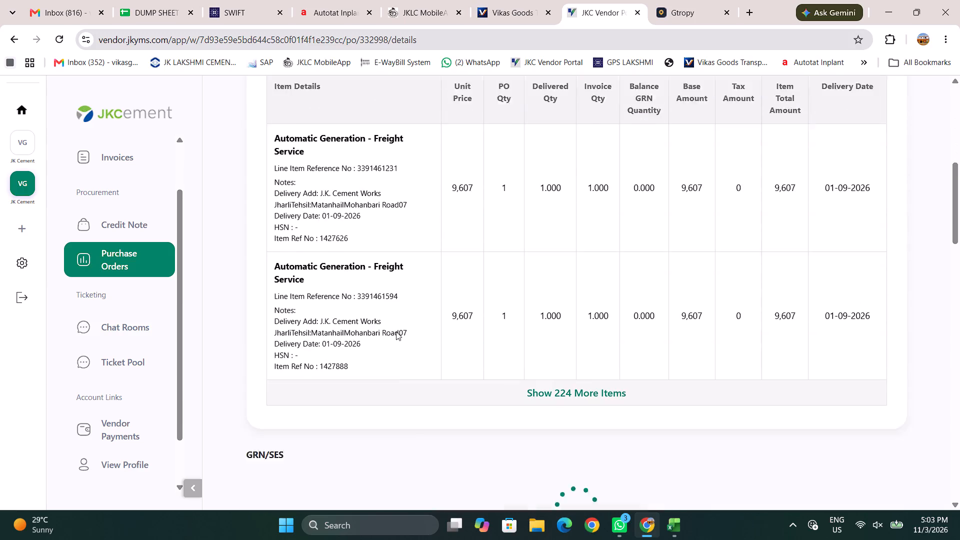
Examine the purchase order's GRN/SES entries from 01-09-2026 onward, checking truck numbers, LR numbers, DI quantities, bill numbers and status.
scroll(396, 331, "down", 6)
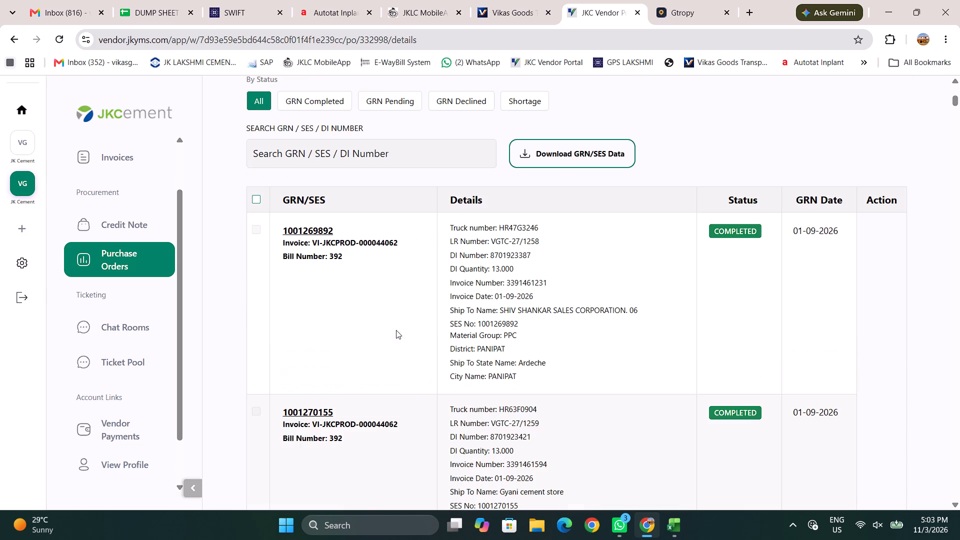
scroll(453, 330, "down", 1)
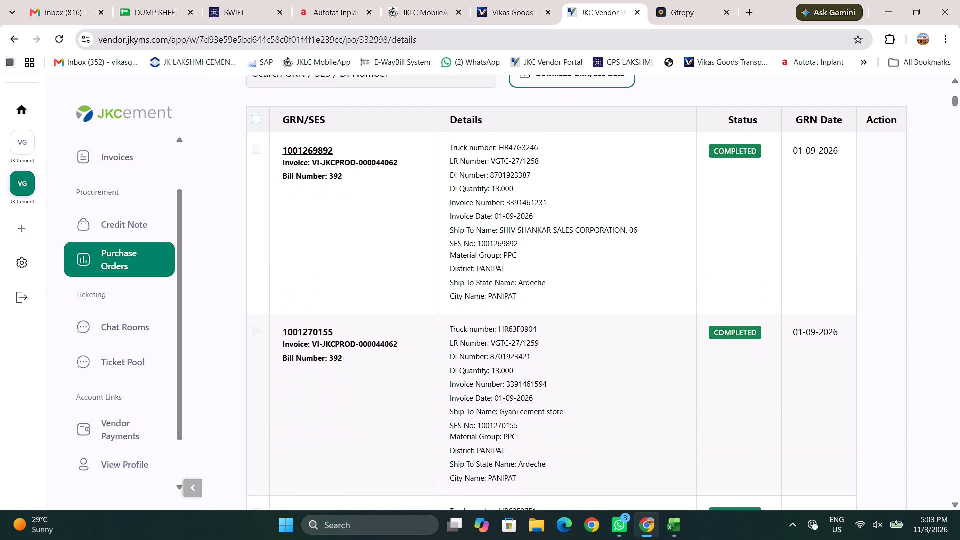
scroll(453, 330, "down", 2)
scroll(453, 330, "up", 3)
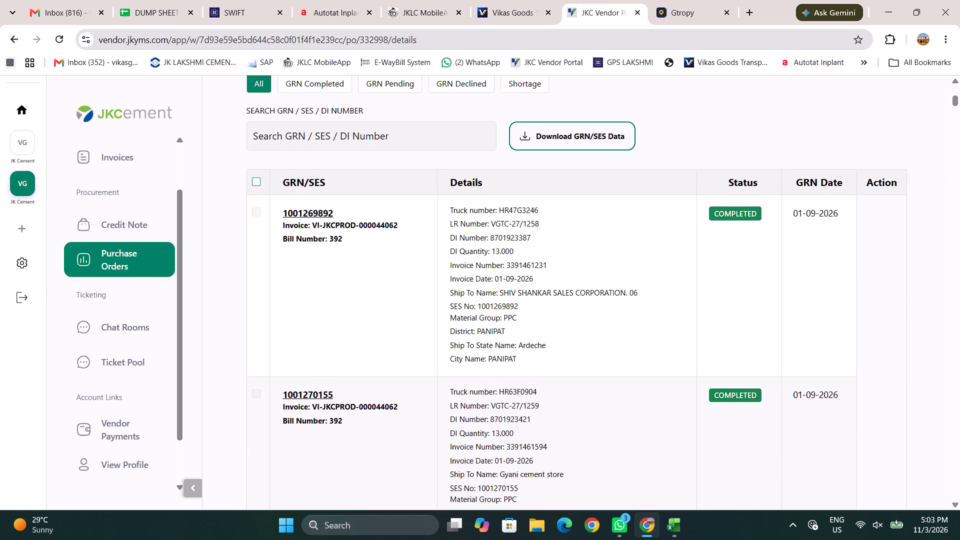
scroll(453, 330, "down", 10)
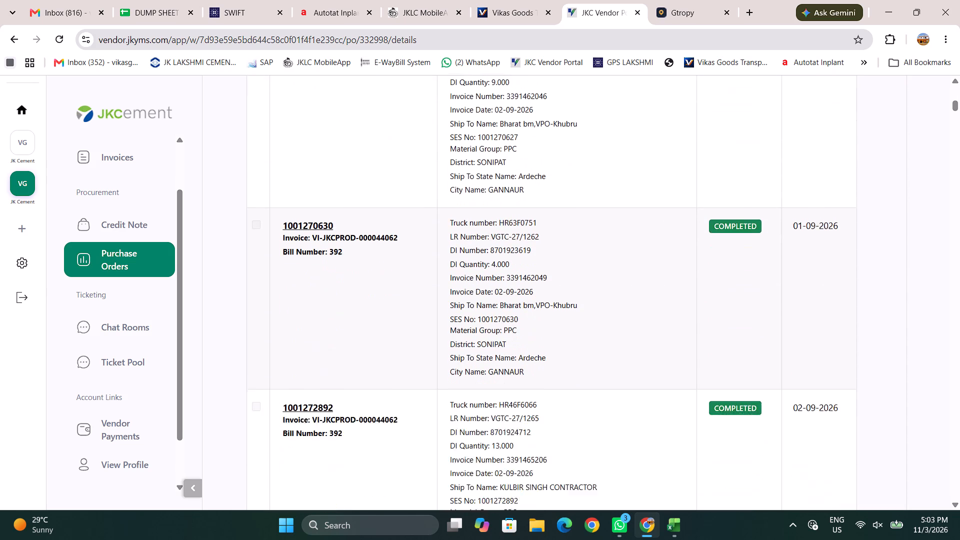
scroll(453, 330, "down", 10)
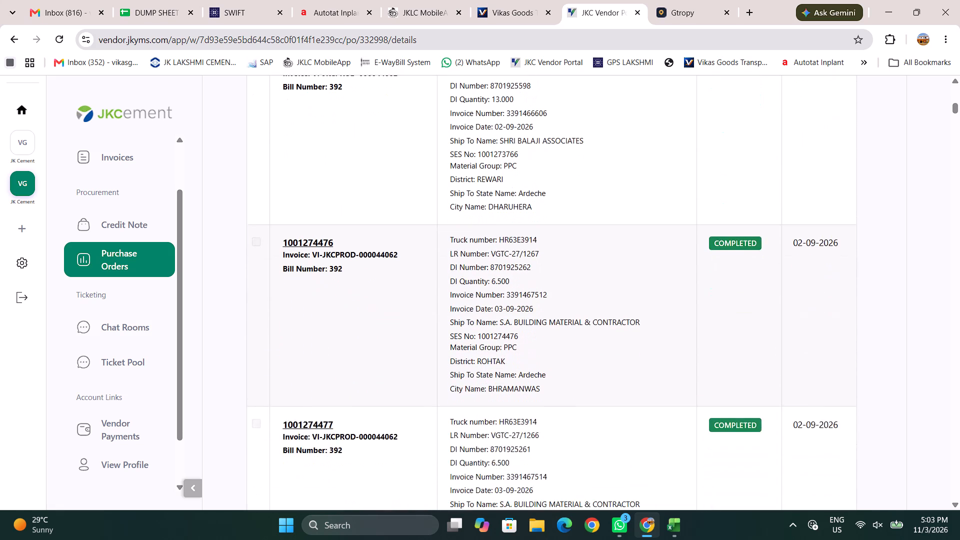
scroll(453, 330, "down", 8)
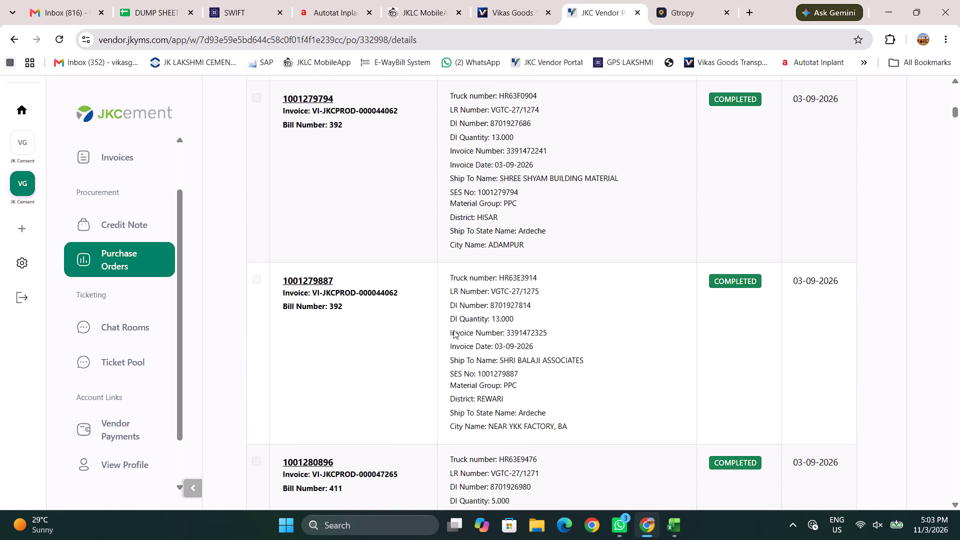
scroll(453, 330, "down", 11)
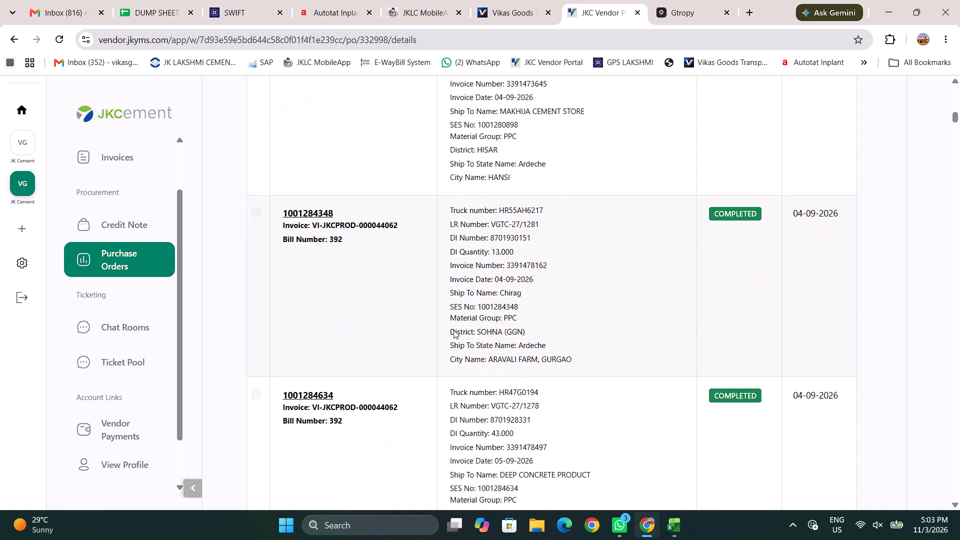
scroll(453, 330, "down", 9)
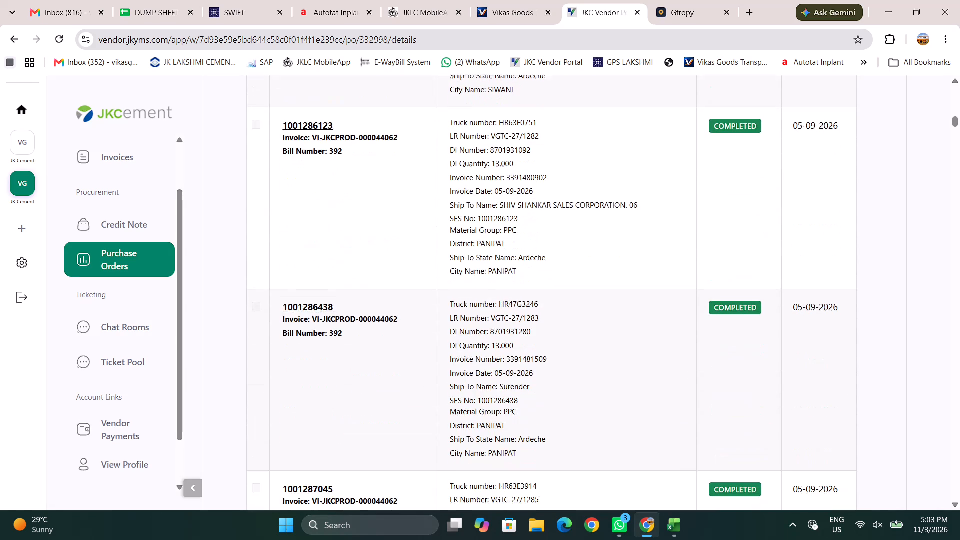
scroll(453, 330, "down", 9)
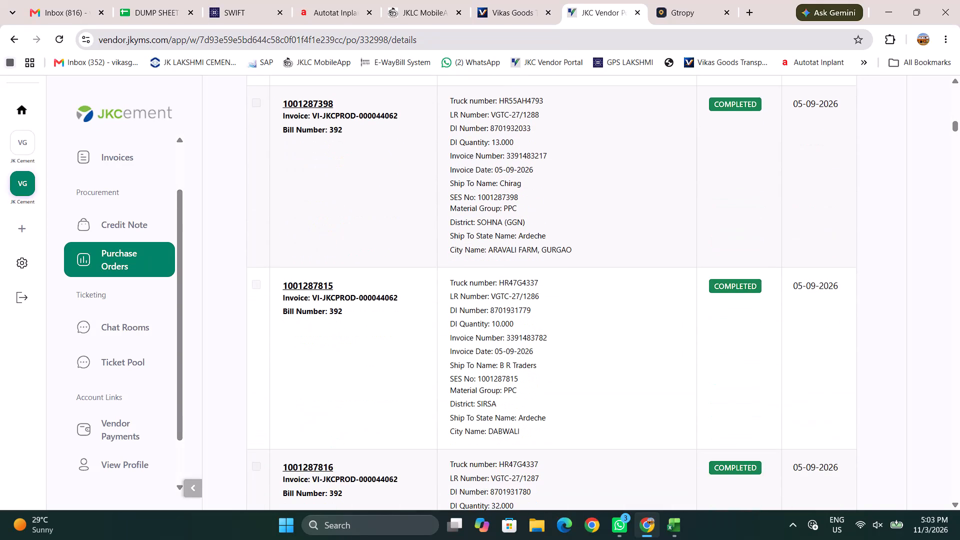
scroll(453, 330, "down", 11)
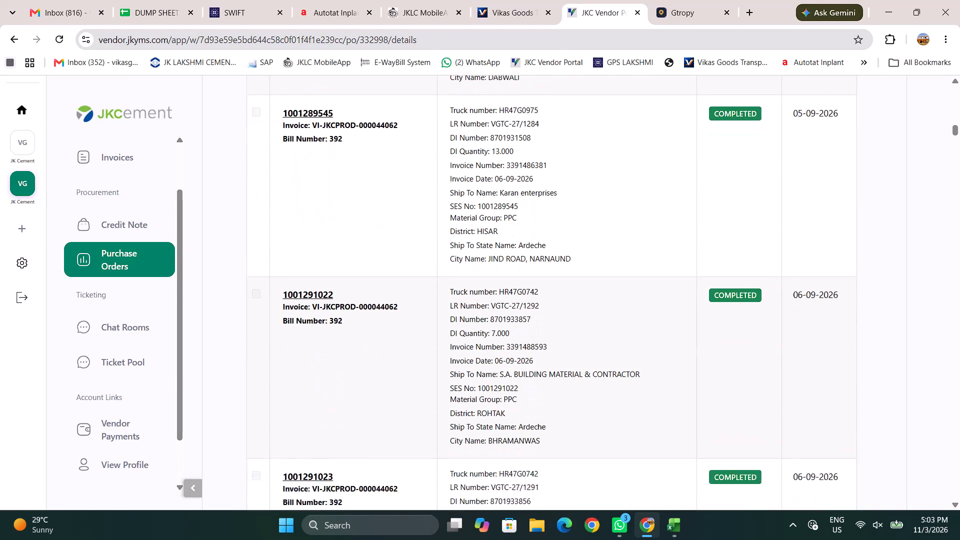
scroll(453, 330, "down", 7)
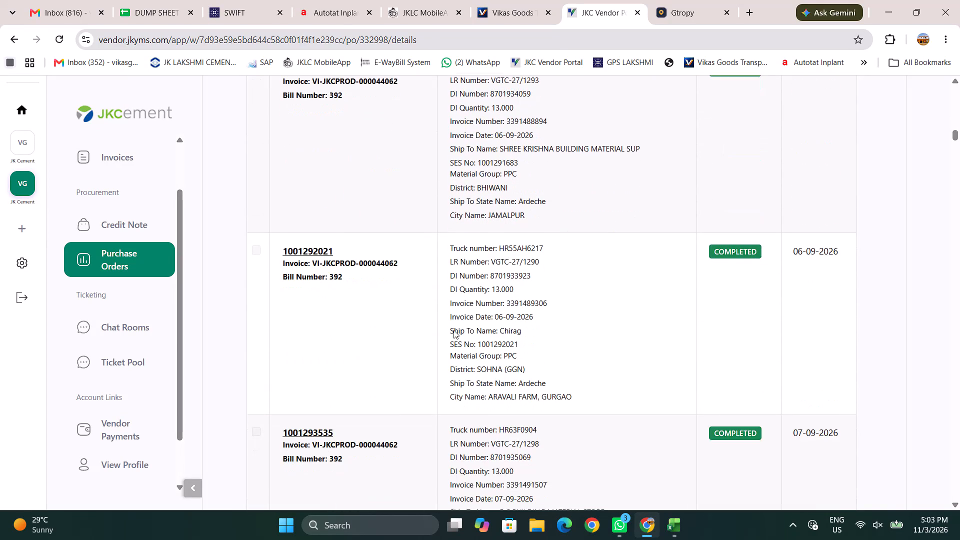
scroll(453, 330, "down", 9)
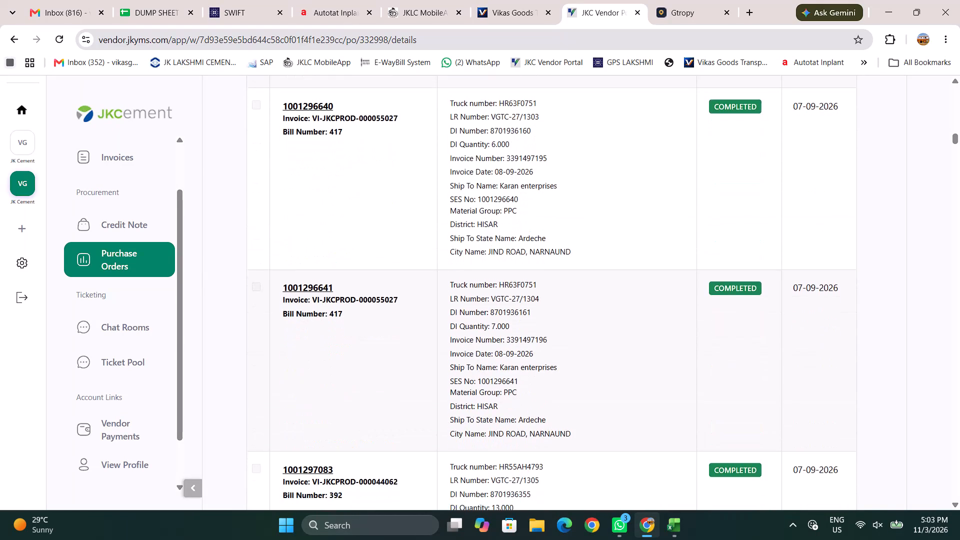
scroll(453, 330, "down", 11)
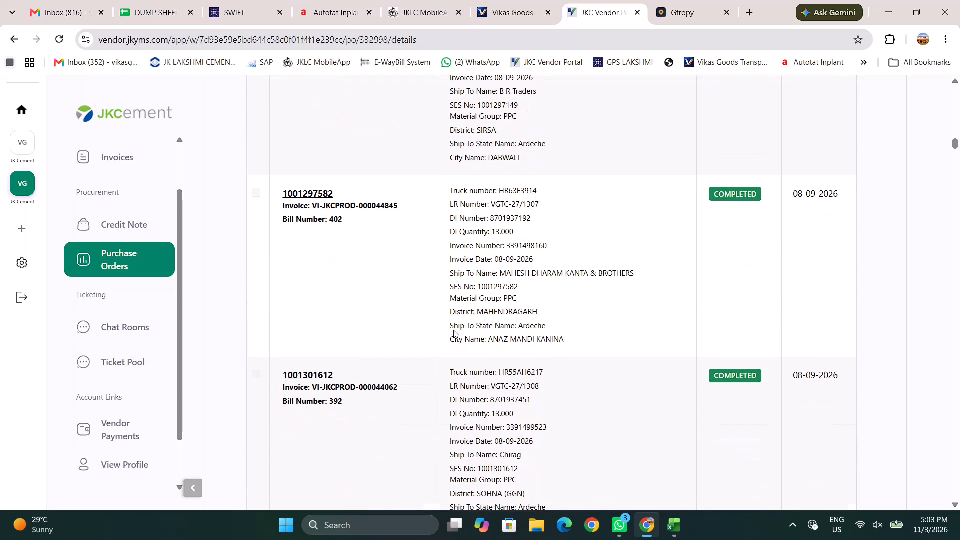
scroll(453, 330, "down", 10)
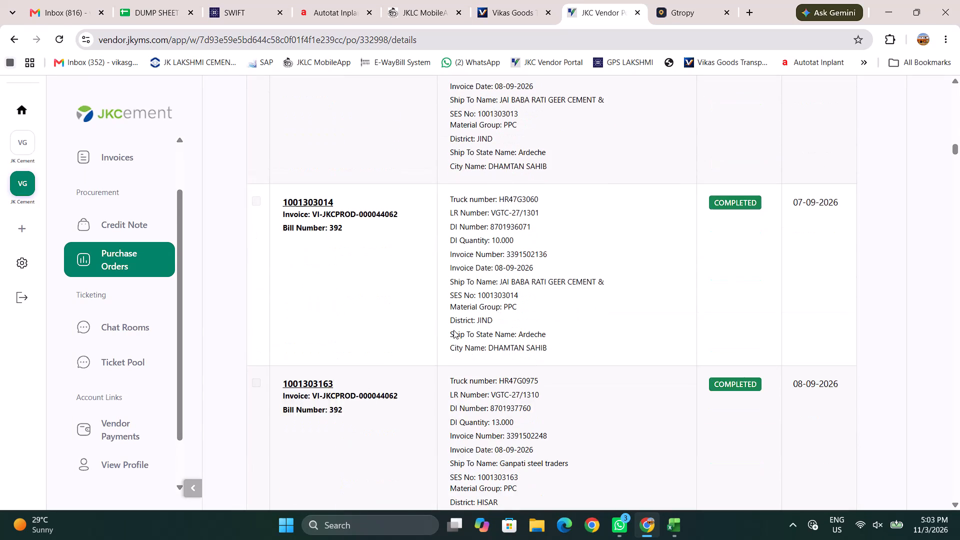
scroll(453, 330, "down", 12)
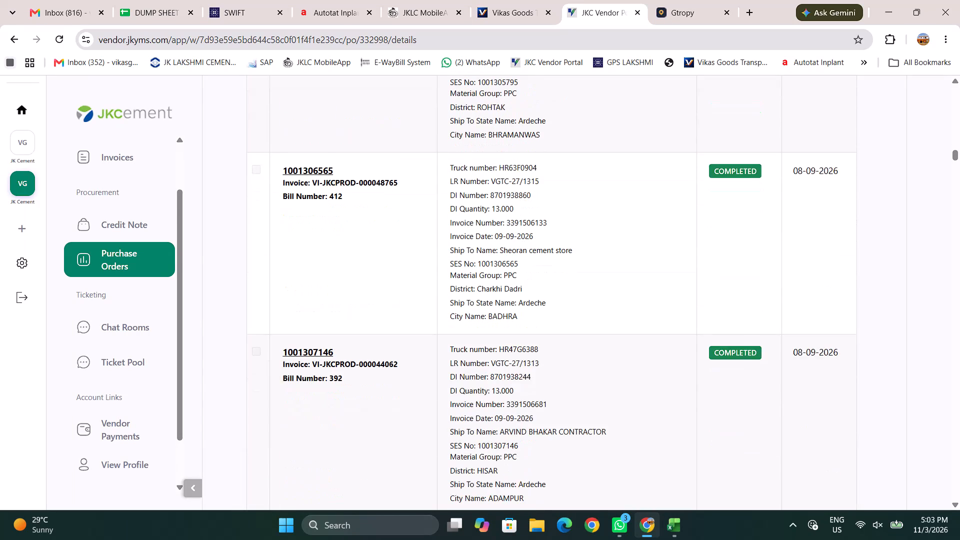
Examine the purchase order's GRN/SES entries dated 08-09-2026 through 13-09-2026, checking truck numbers, LR numbers, DI quantities, bill numbers and status.
scroll(453, 330, "down", 8)
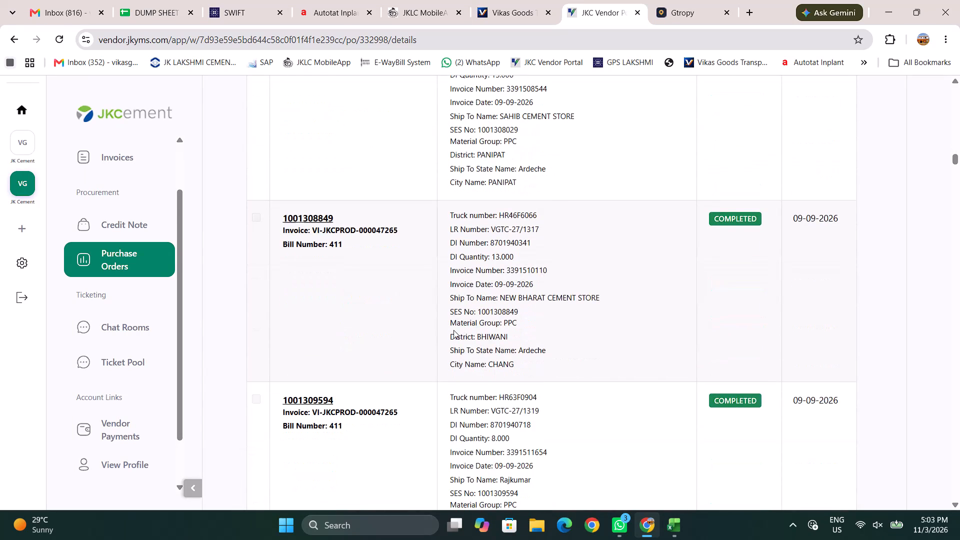
scroll(453, 330, "down", 6)
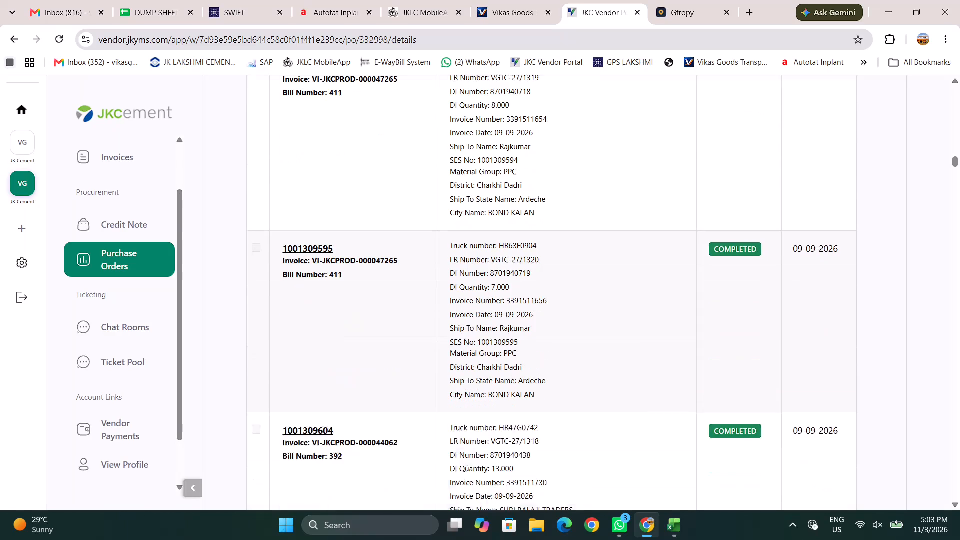
scroll(453, 330, "down", 9)
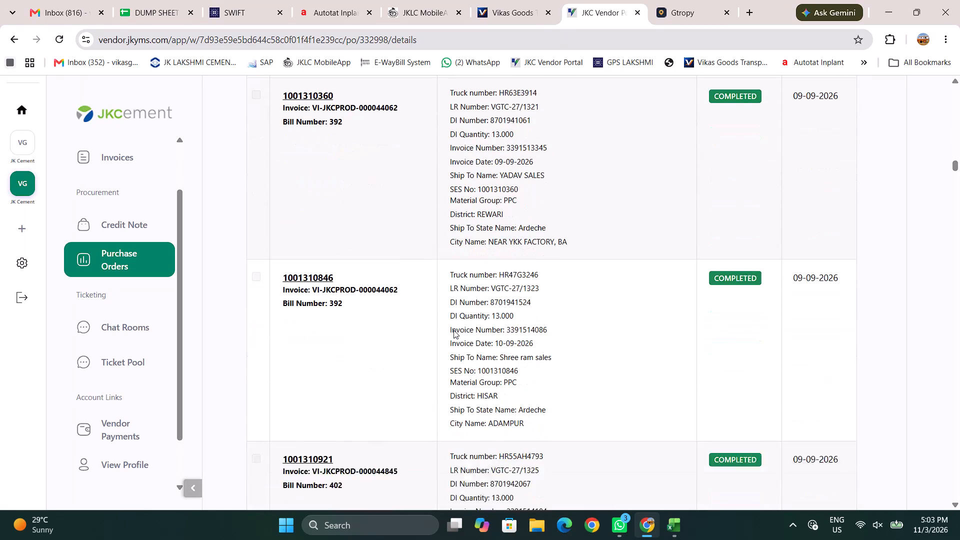
scroll(453, 330, "down", 6)
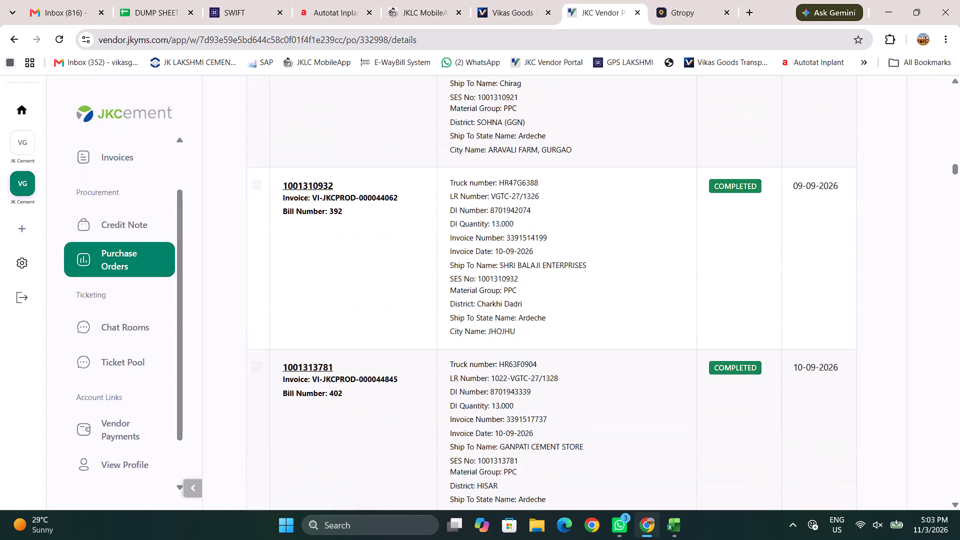
scroll(453, 330, "down", 8)
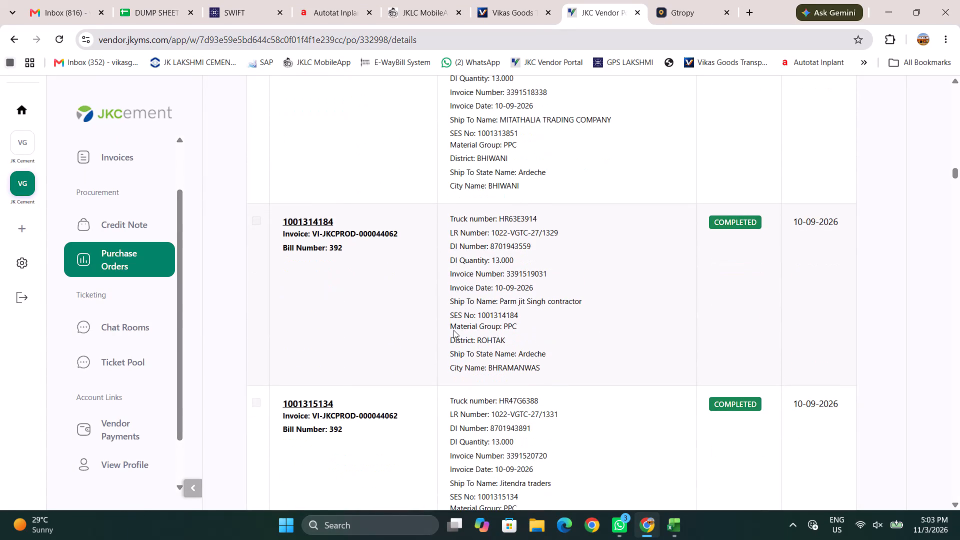
scroll(453, 330, "down", 9)
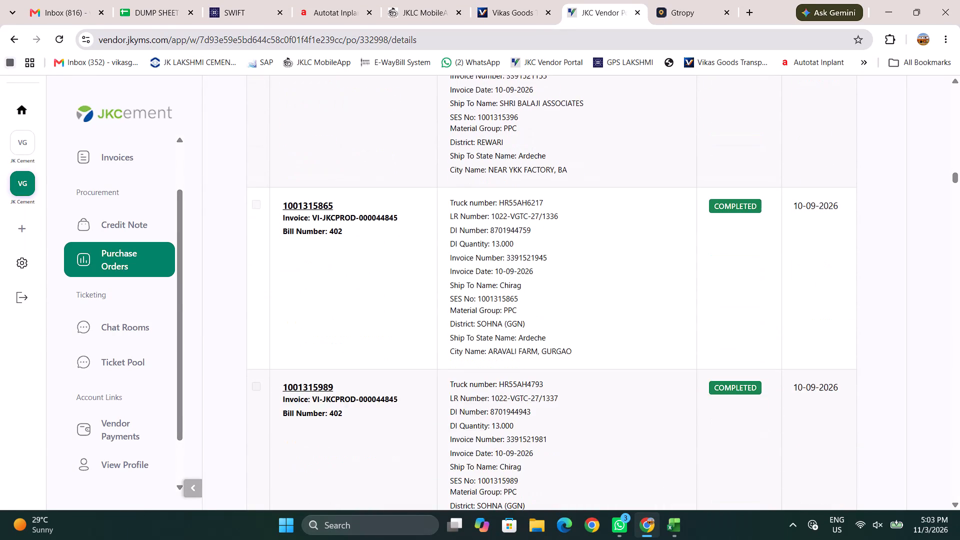
scroll(453, 330, "down", 9)
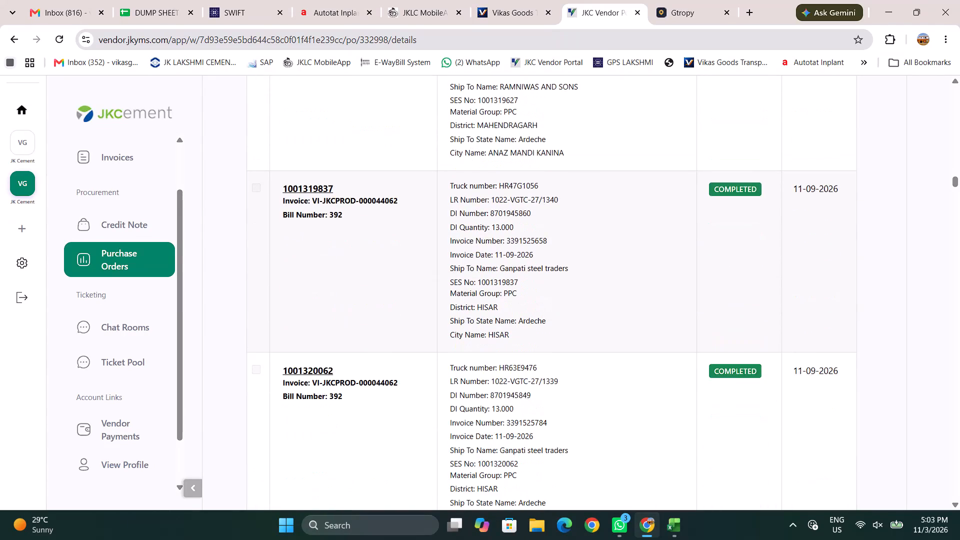
scroll(453, 330, "down", 13)
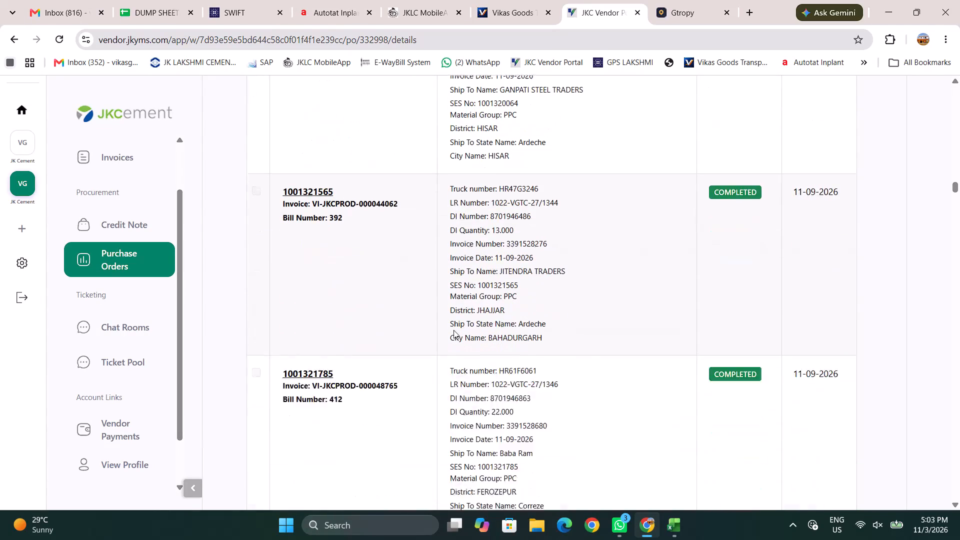
scroll(453, 330, "down", 4)
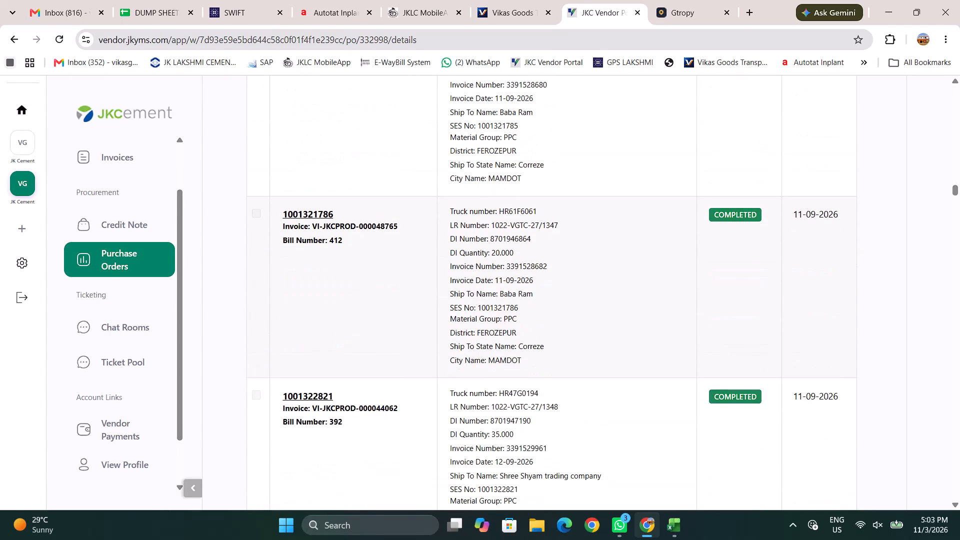
scroll(453, 330, "down", 7)
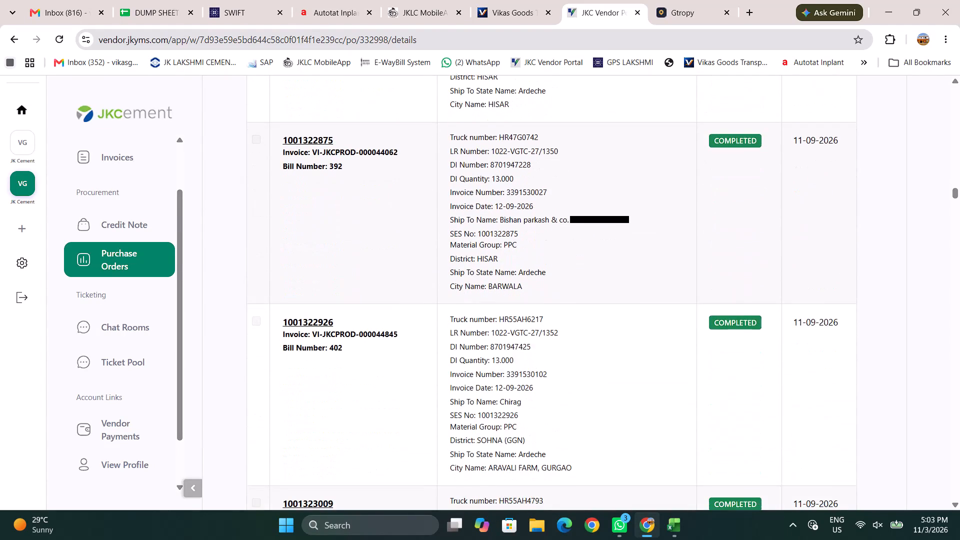
scroll(453, 330, "down", 8)
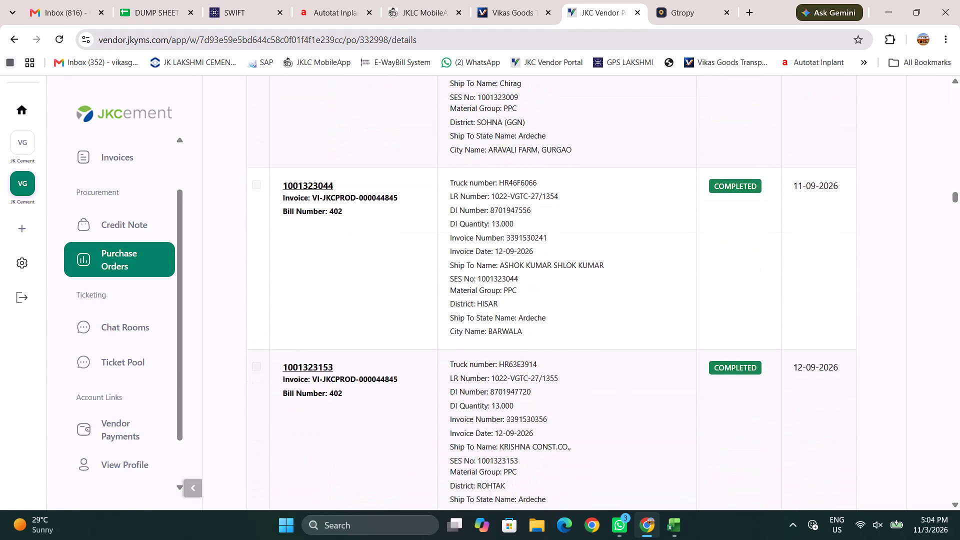
scroll(453, 330, "down", 10)
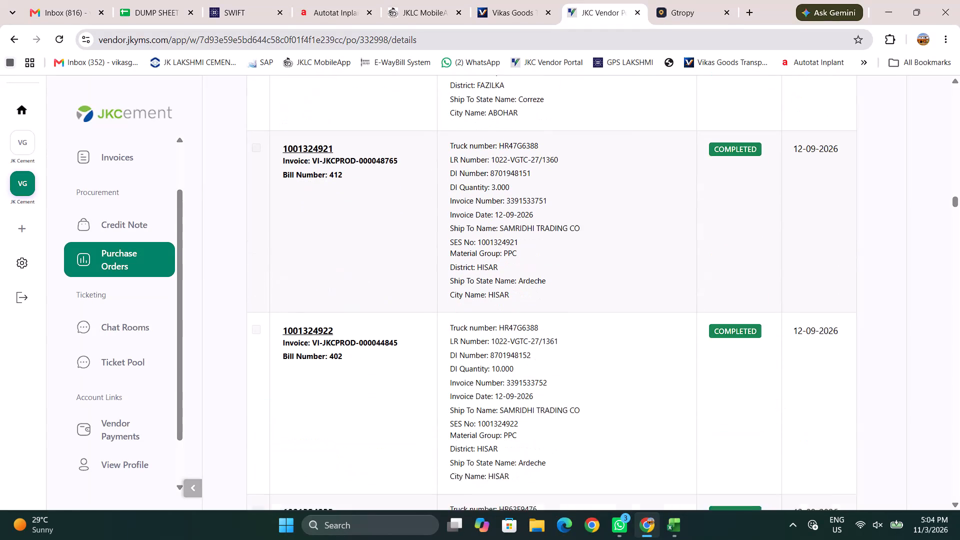
scroll(453, 330, "down", 8)
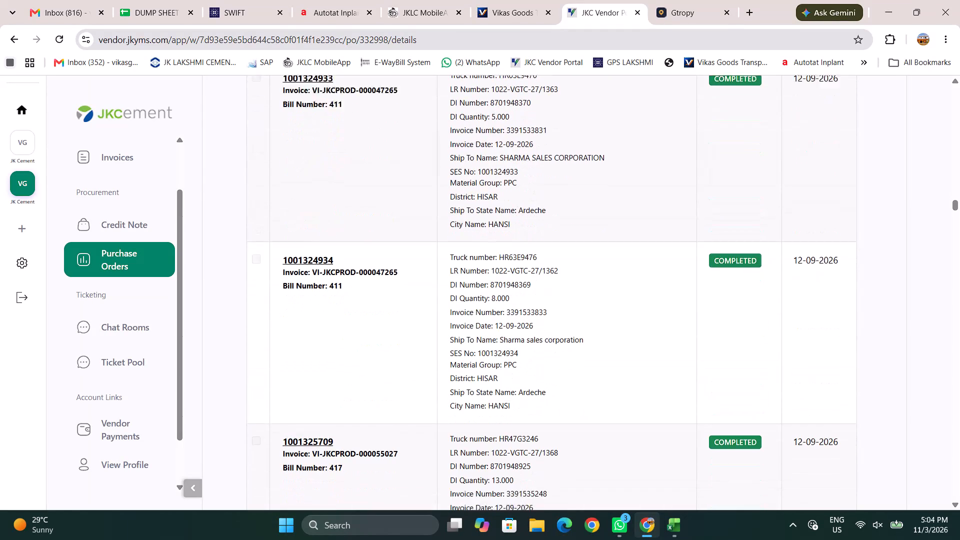
scroll(453, 330, "down", 8)
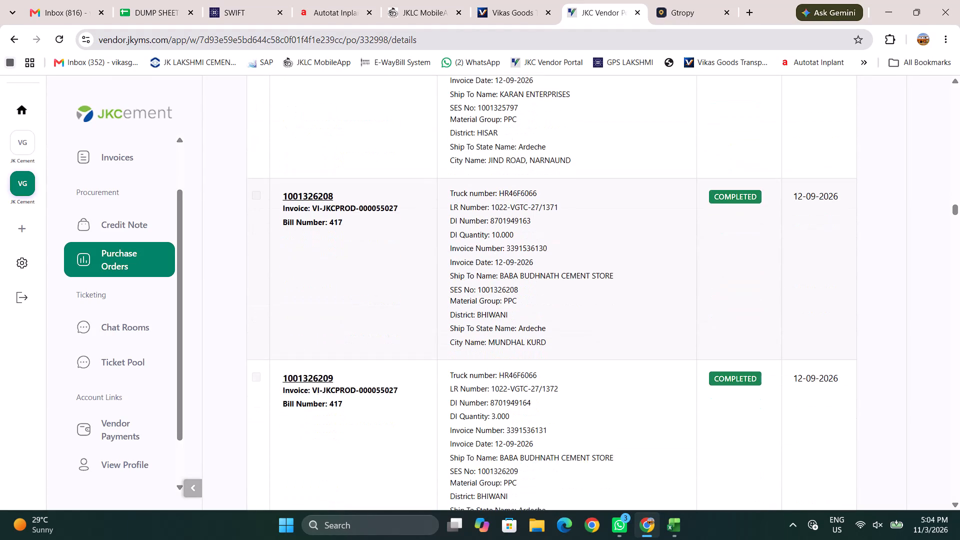
scroll(453, 330, "down", 10)
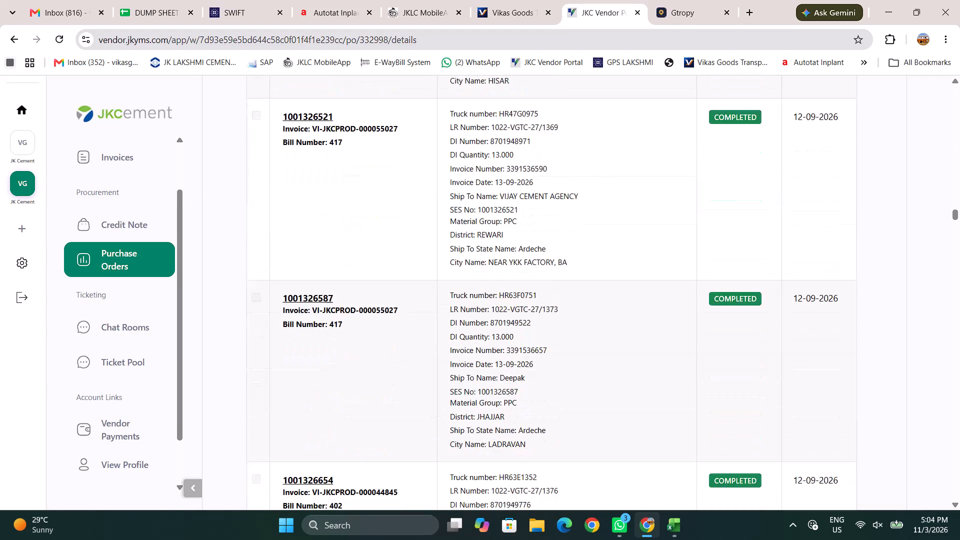
scroll(453, 330, "down", 11)
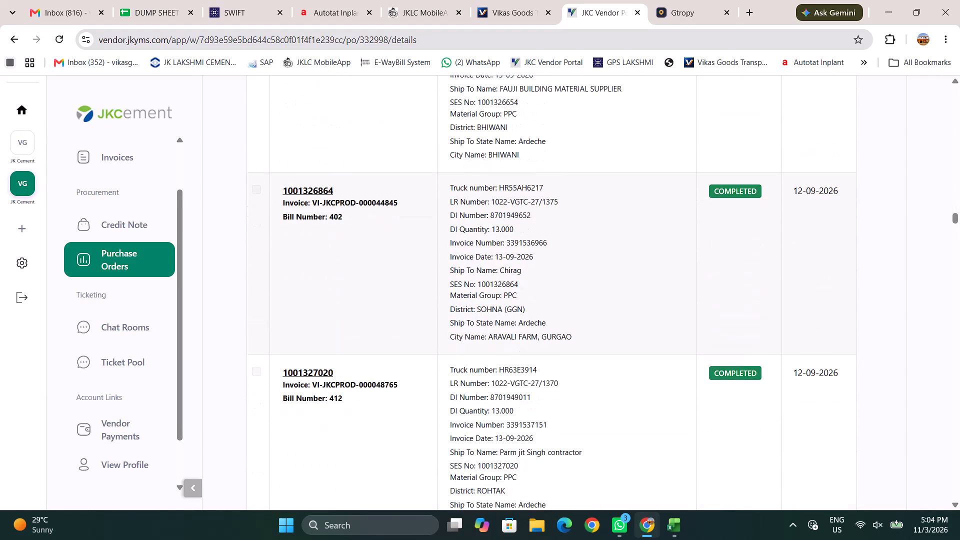
scroll(453, 330, "down", 14)
scroll(453, 330, "down", 15)
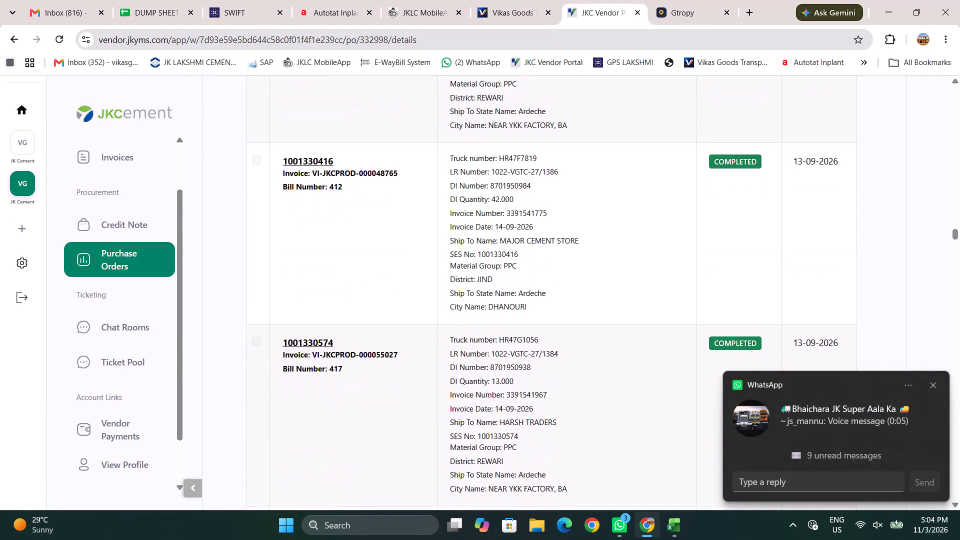
scroll(453, 330, "down", 13)
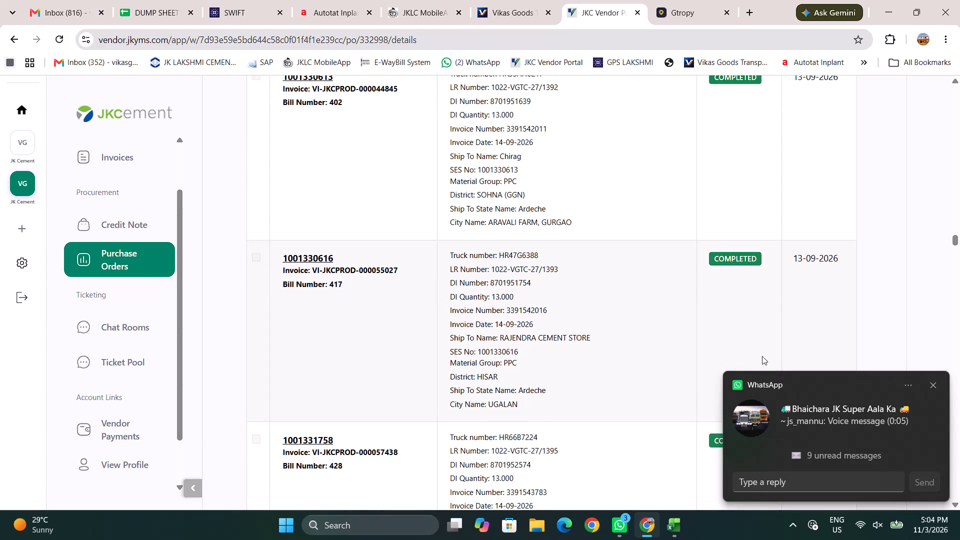
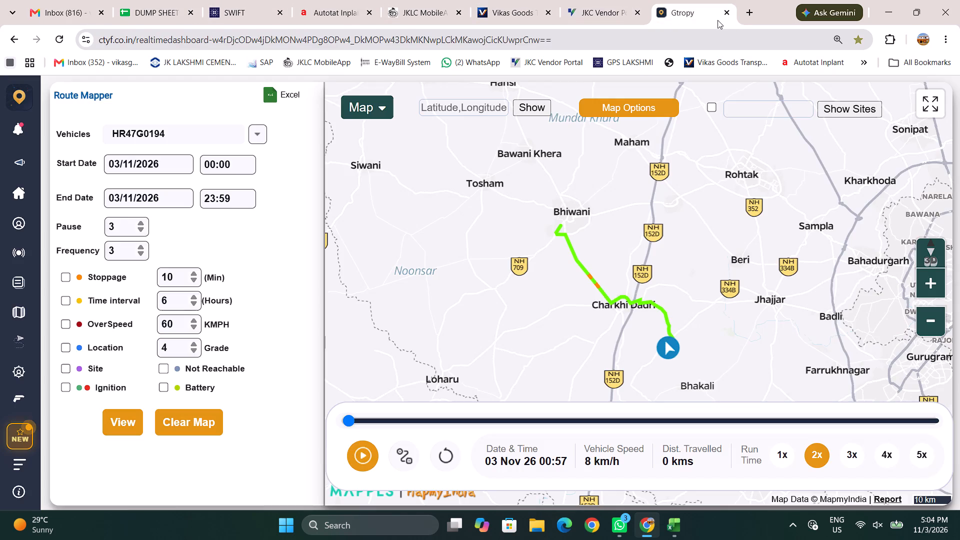
In Gtropy, generate the GPS Lifting Report for 02/11/2026 to 03/11/2026 and open its detailed Trip Analysis Report.
left_click(614, 4)
left_click(690, 4)
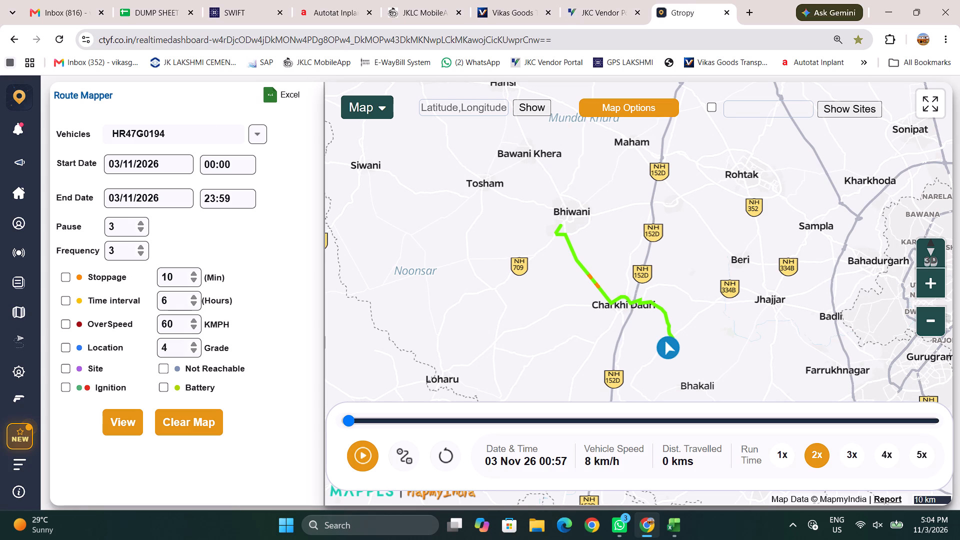
left_click(19, 280)
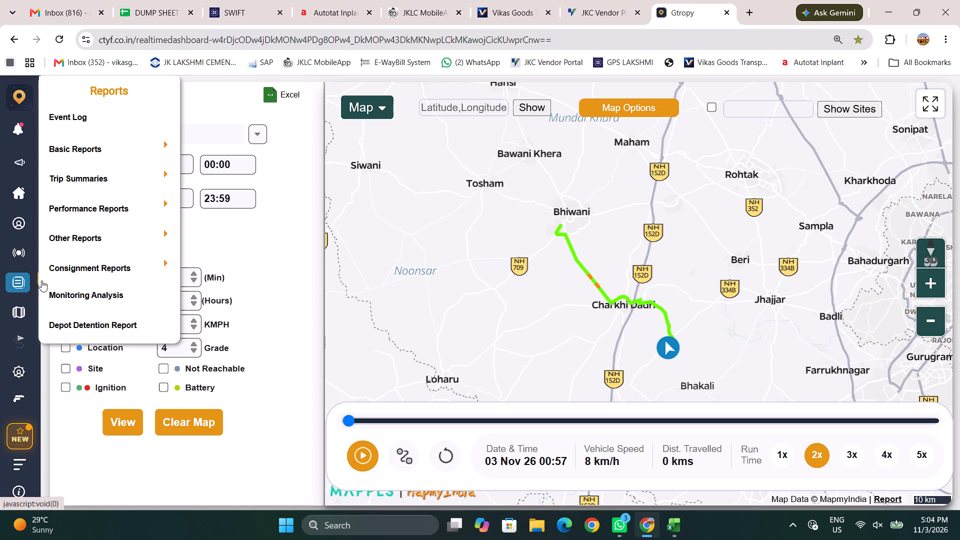
left_click(203, 270)
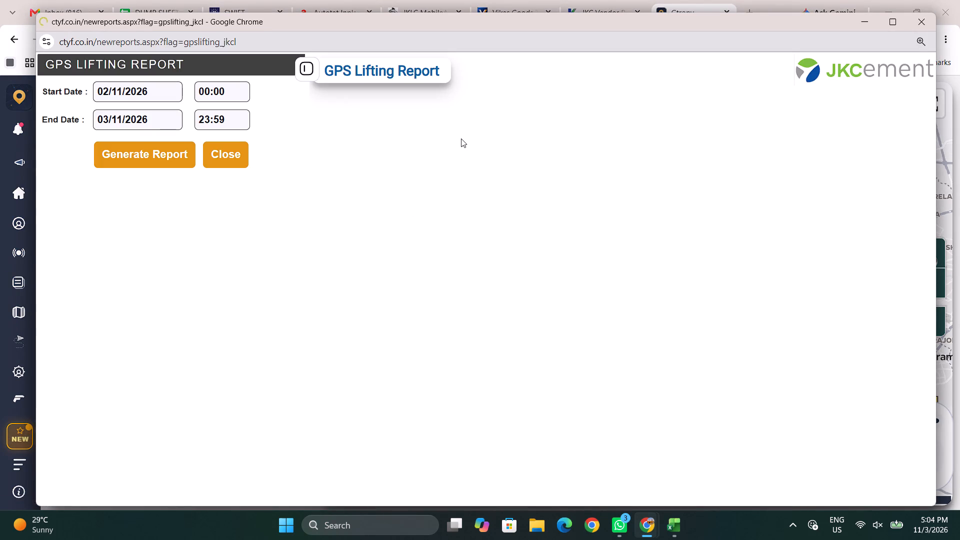
left_click(125, 163)
left_click(141, 158)
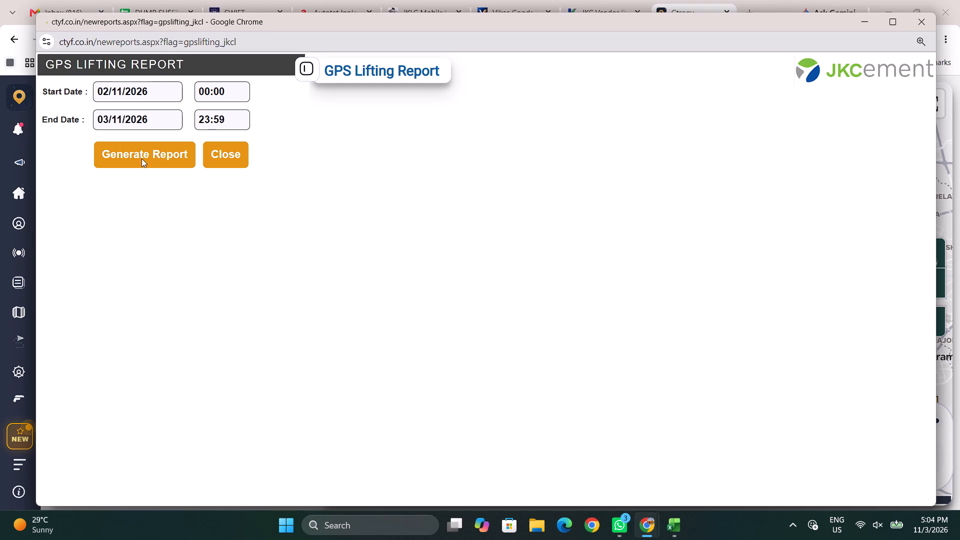
left_click(142, 158)
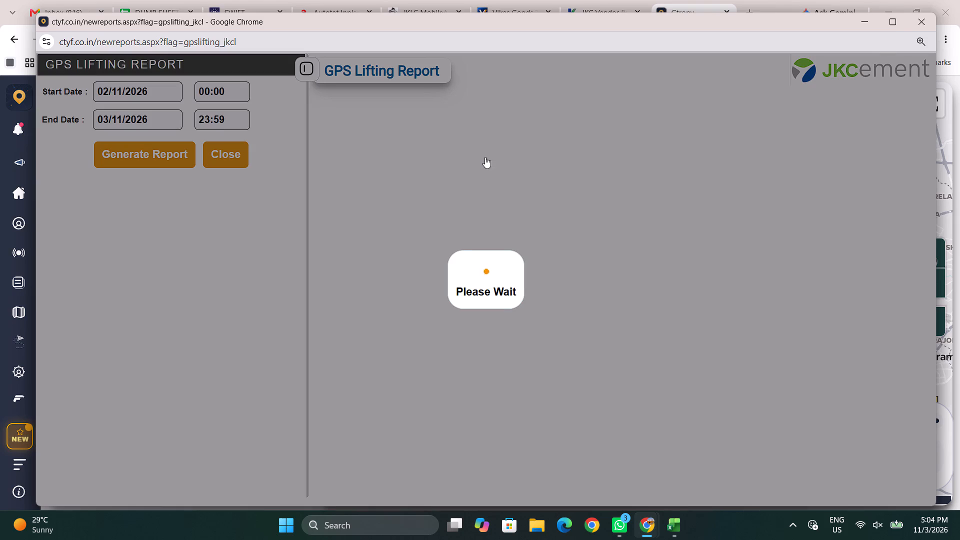
left_click(497, 168)
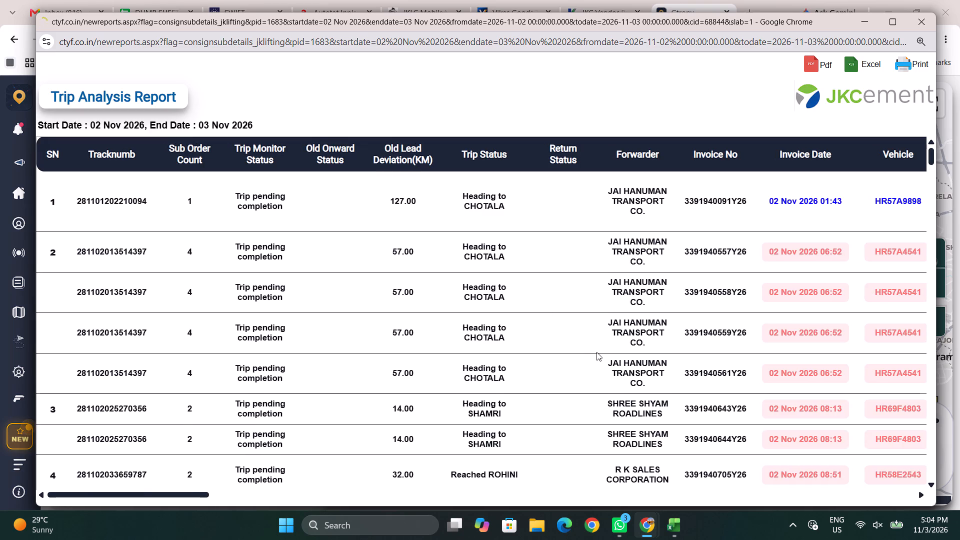
key("ctrl+f")
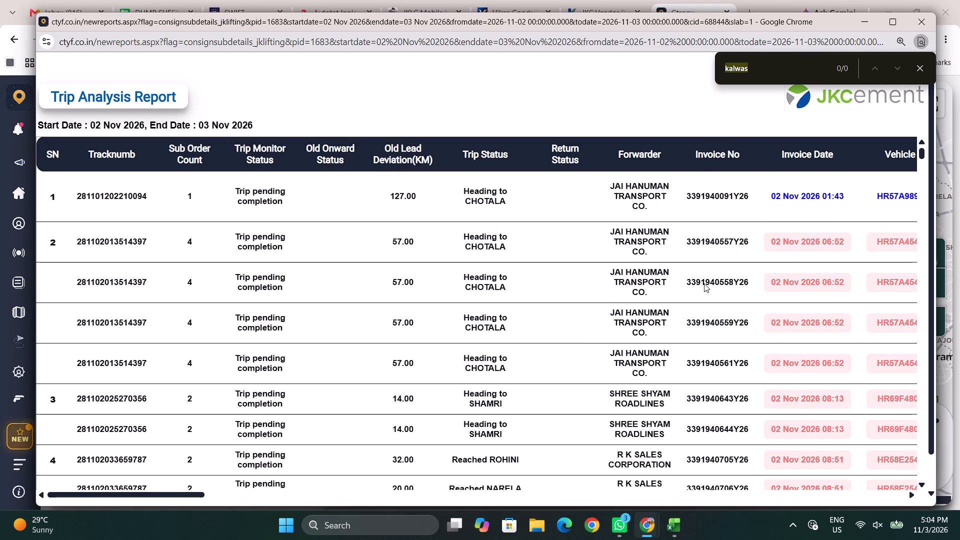
left_click(919, 67)
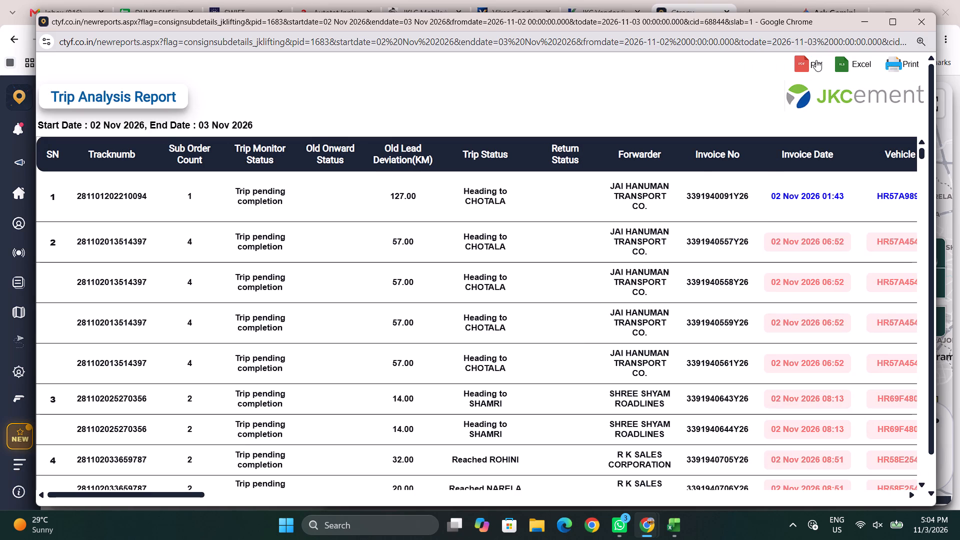
key("ctrl+f")
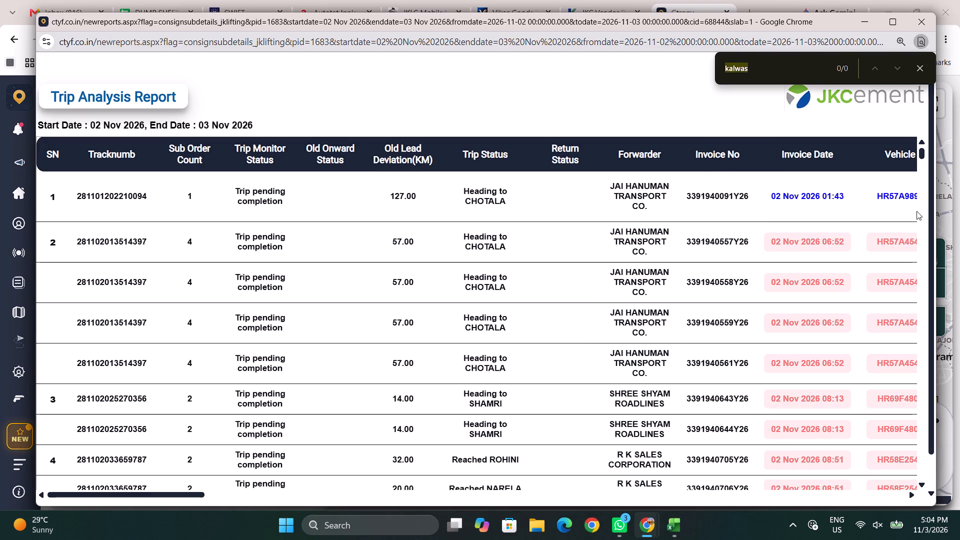
key("BackSpace")
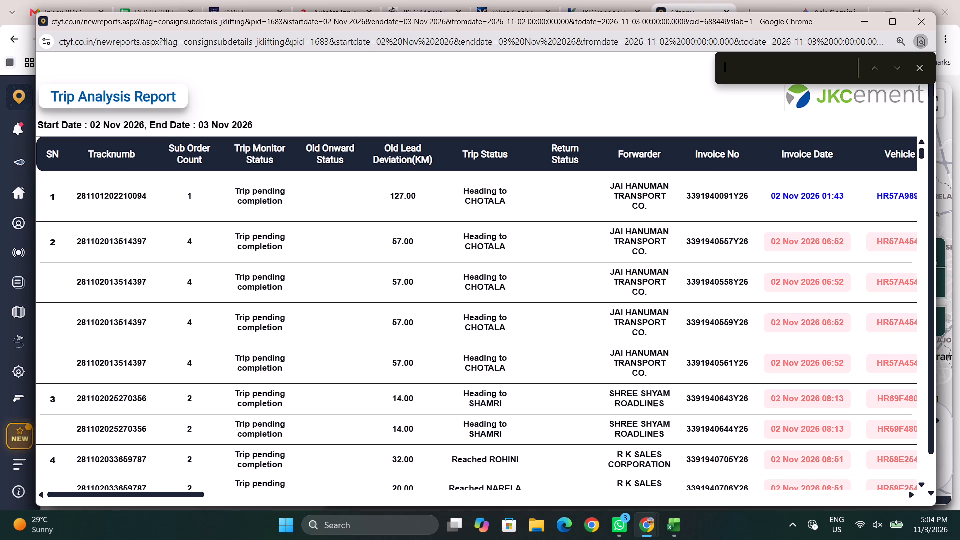
type("1056\\")
key("BackSpace")
key("BackSpace")
key("BackSpace")
key("BackSpace")
key("BackSpace")
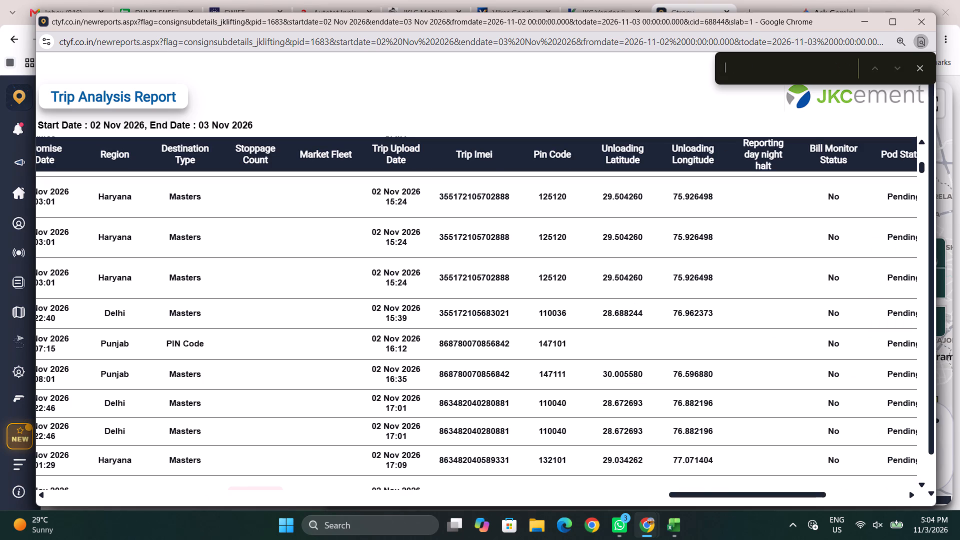
key("BackSpace")
type("1056")
key("Return")
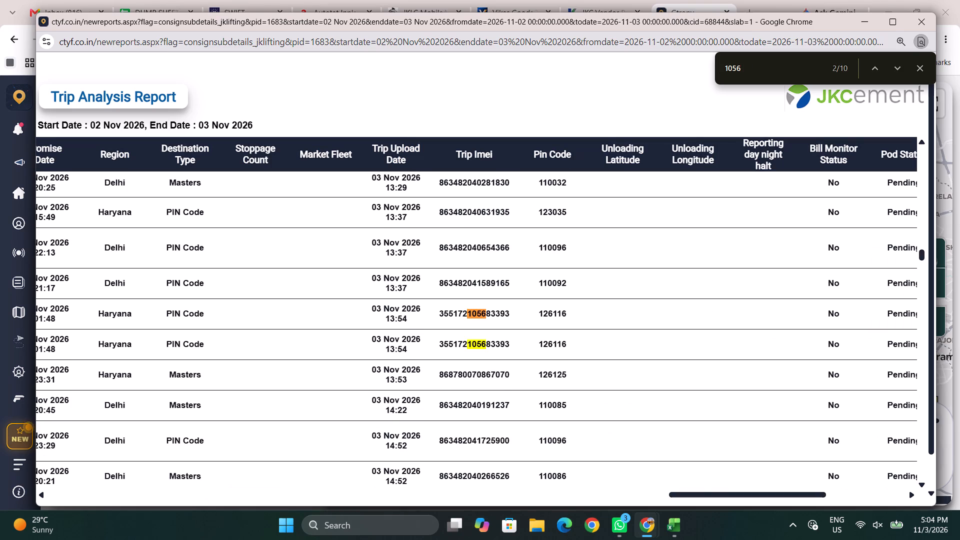
left_click(870, 70)
left_click(873, 70)
left_click(873, 70)
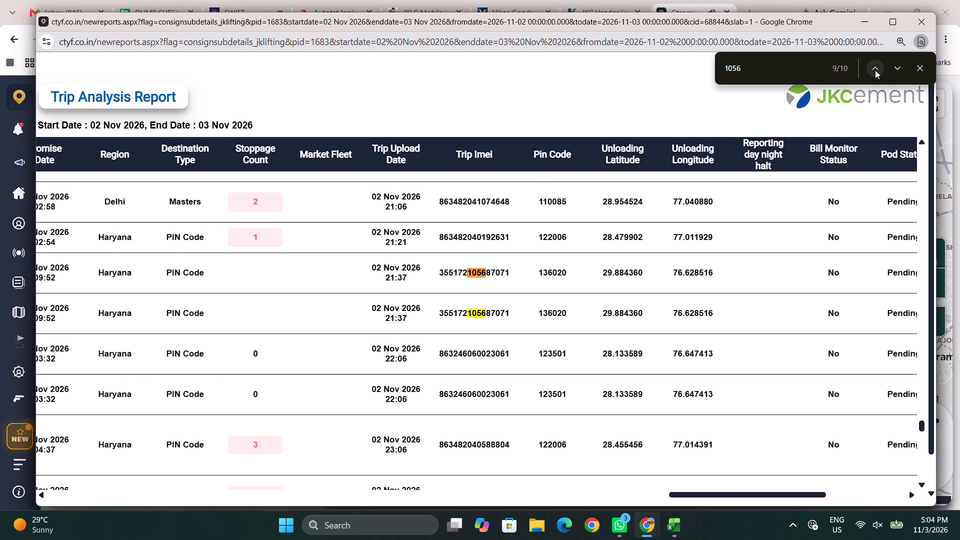
left_click(875, 70)
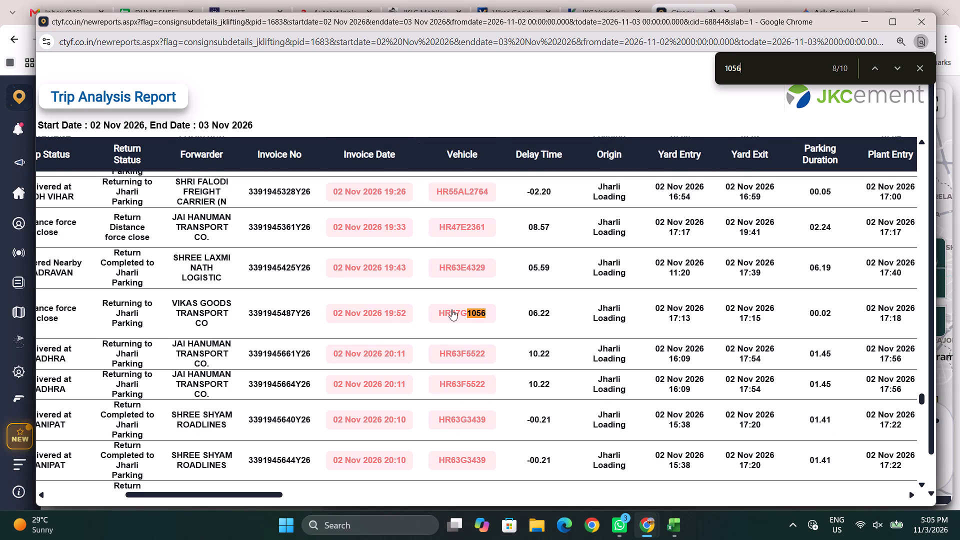
left_click(451, 309)
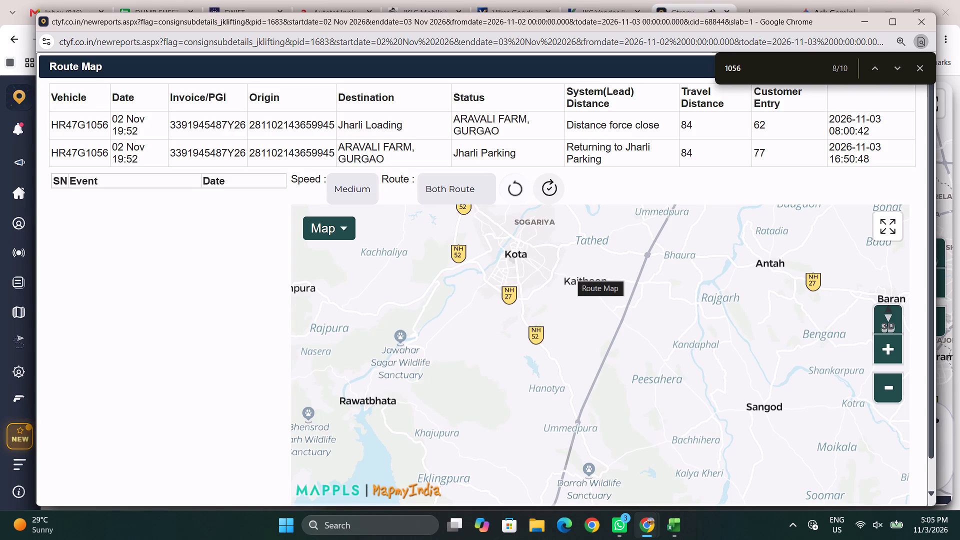
Examine the vehicle's stoppage points and route around the Farrukhnagar bypass against the trip event list.
scroll(744, 442, "up", 8)
scroll(704, 425, "up", 7)
scroll(688, 419, "up", 14)
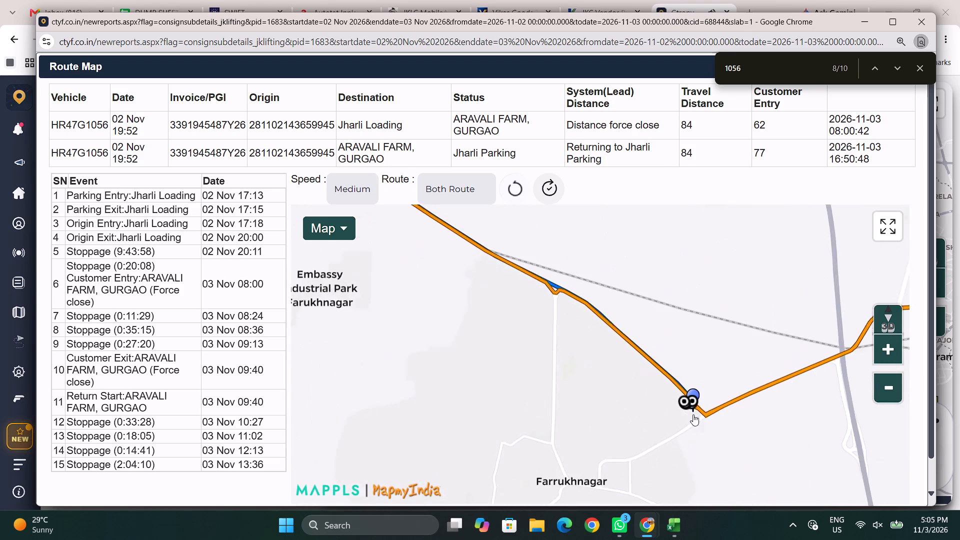
scroll(693, 411, "up", 12)
scroll(695, 391, "down", 1)
scroll(695, 391, "up", 18)
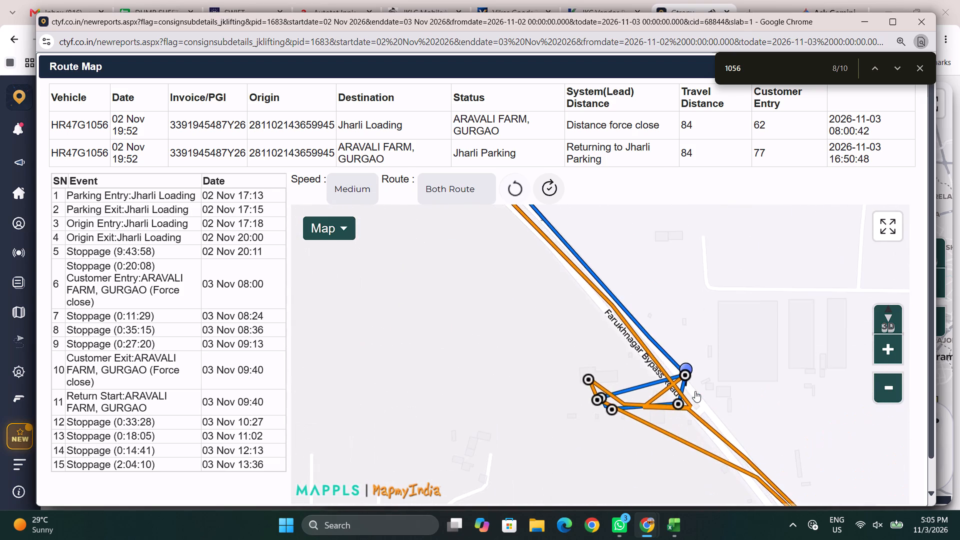
scroll(695, 391, "up", 7)
scroll(695, 391, "down", 16)
scroll(695, 391, "down", 7)
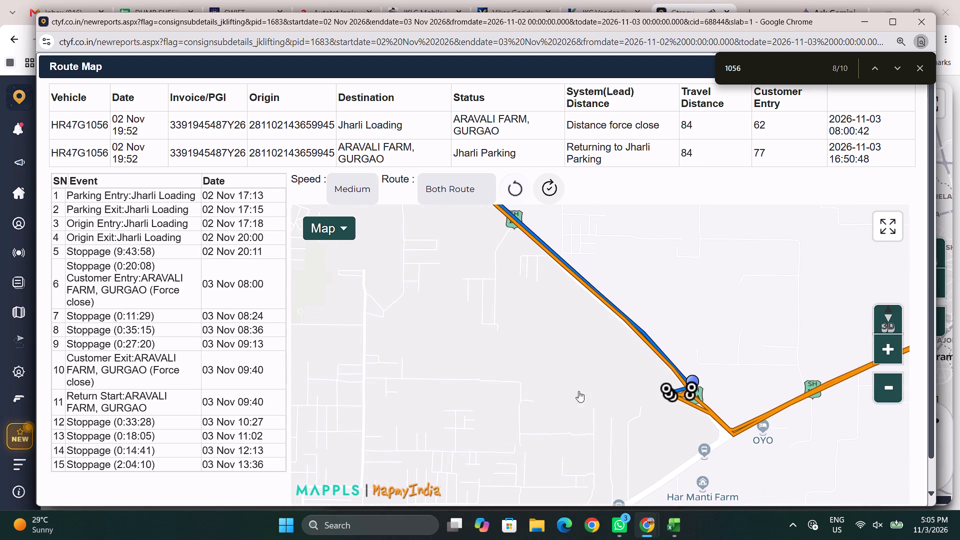
scroll(199, 388, "down", 7)
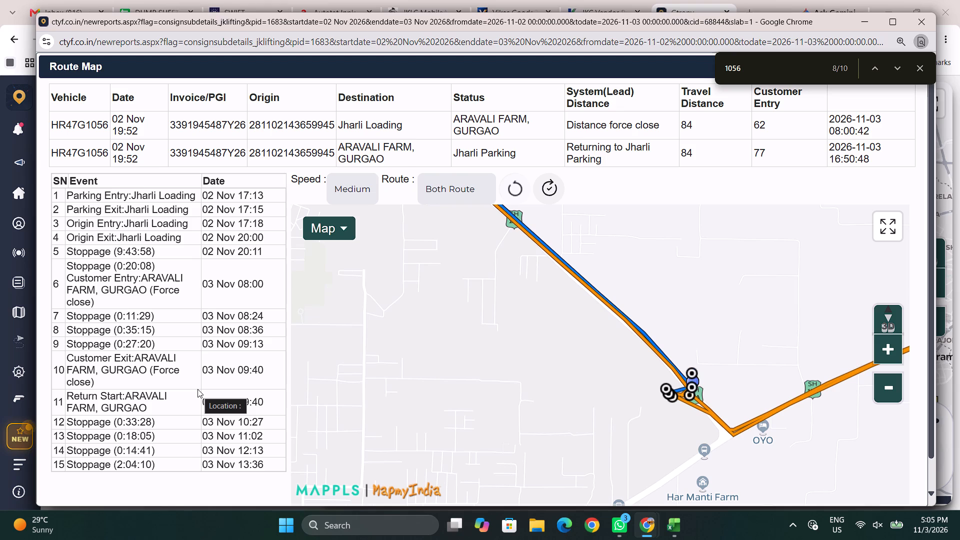
scroll(197, 389, "up", 7)
scroll(197, 389, "down", 7)
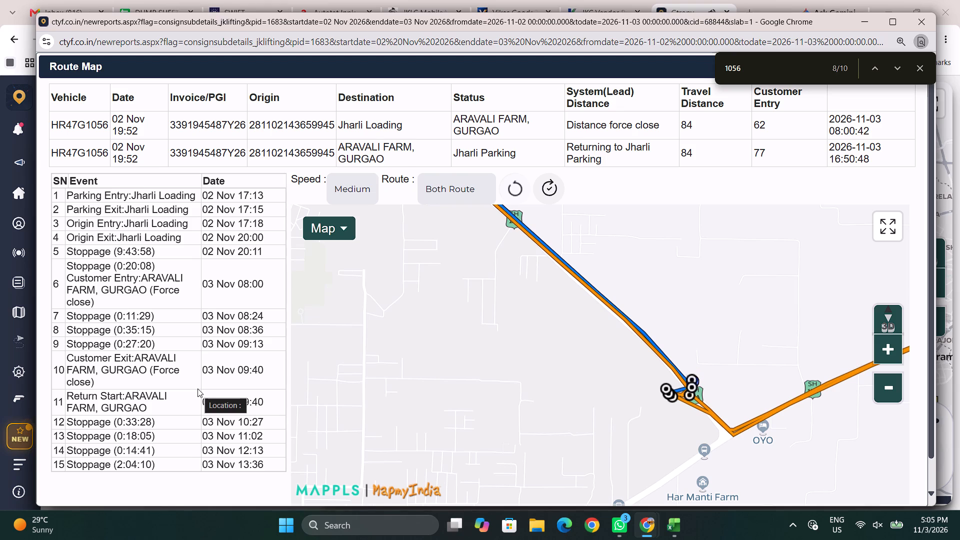
scroll(197, 387, "down", 2)
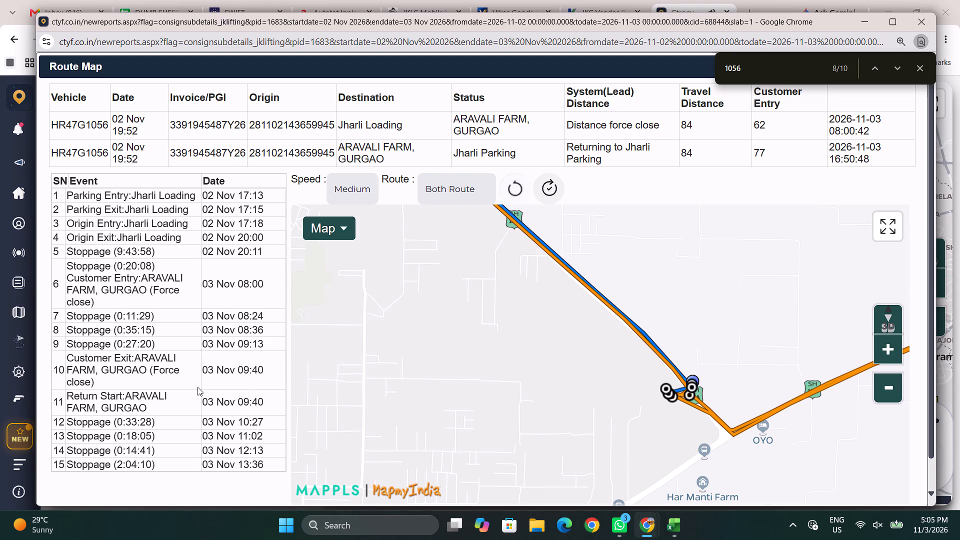
scroll(595, 400, "down", 13)
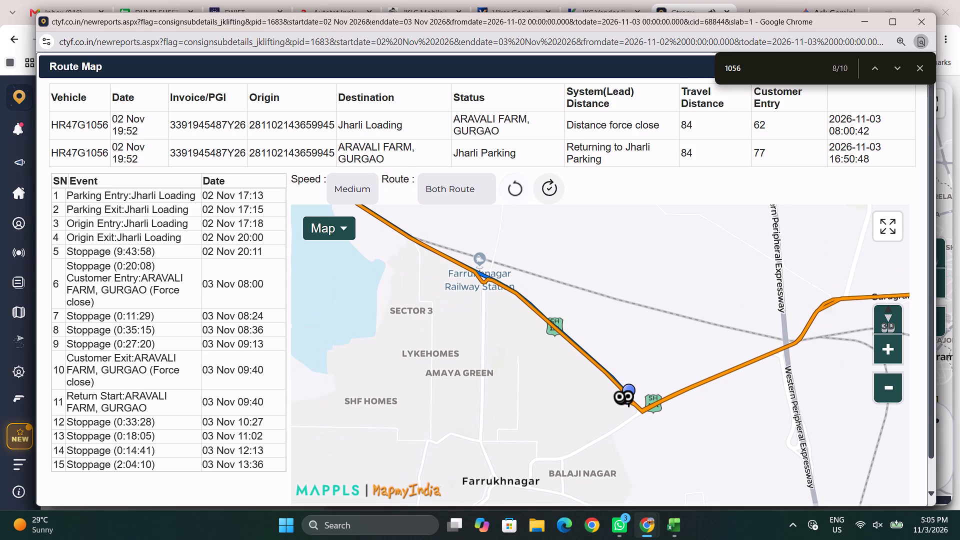
Examine how the vehicle's route east of Farrukhnagar runs relative to the destination geofence near Gurugram, then close the route map.
left_click_drag(689, 441, 543, 379)
scroll(543, 379, "down", 14)
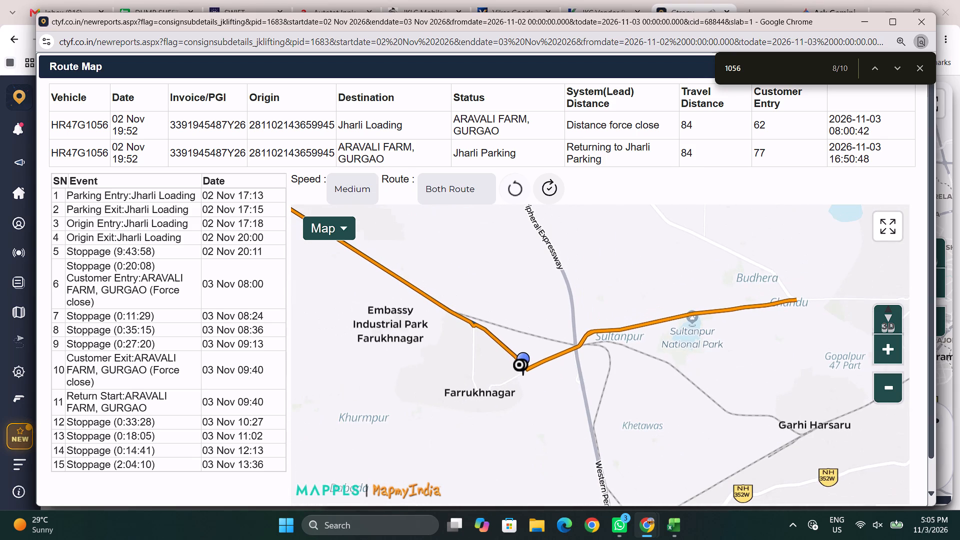
left_click_drag(706, 369, 505, 368)
scroll(503, 368, "down", 5)
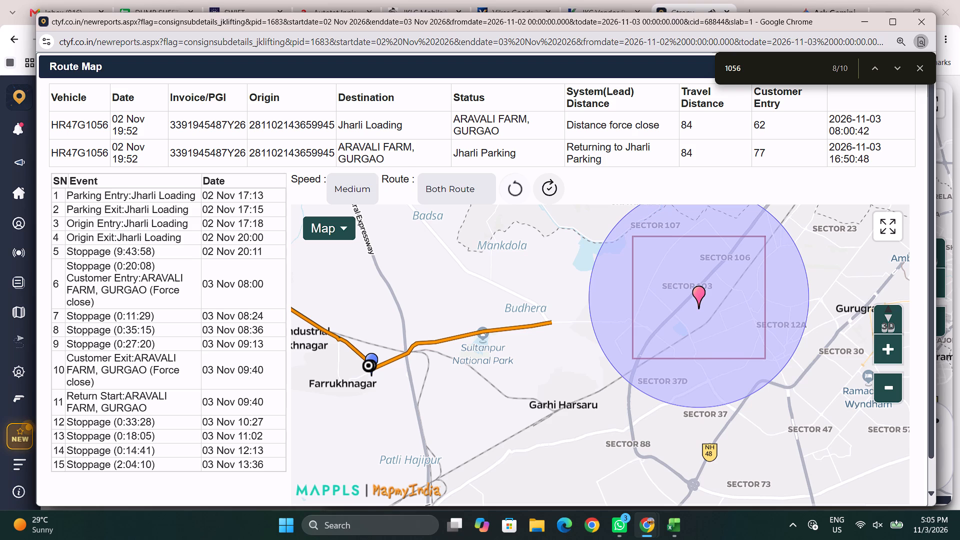
scroll(386, 365, "up", 6)
scroll(386, 365, "down", 4)
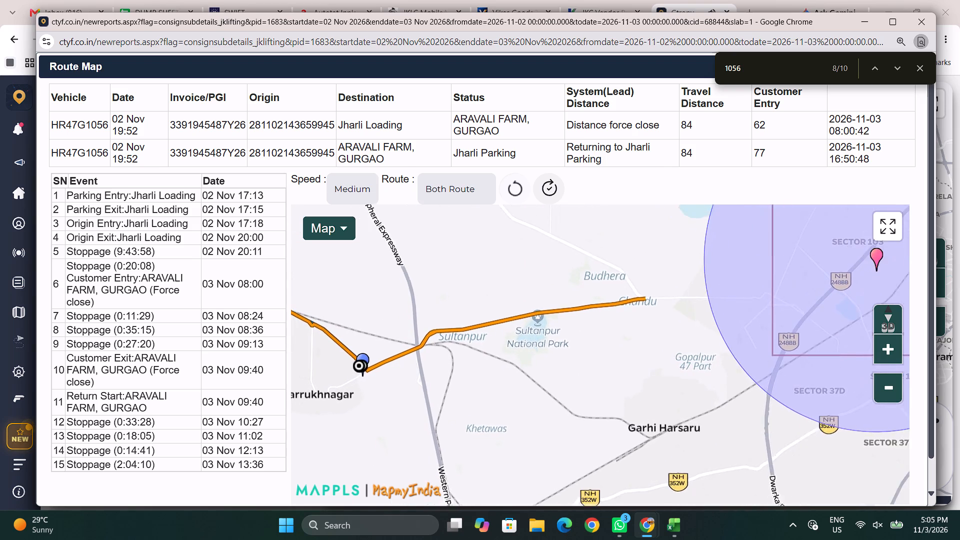
scroll(386, 365, "down", 4)
left_click_drag(409, 375, 563, 351)
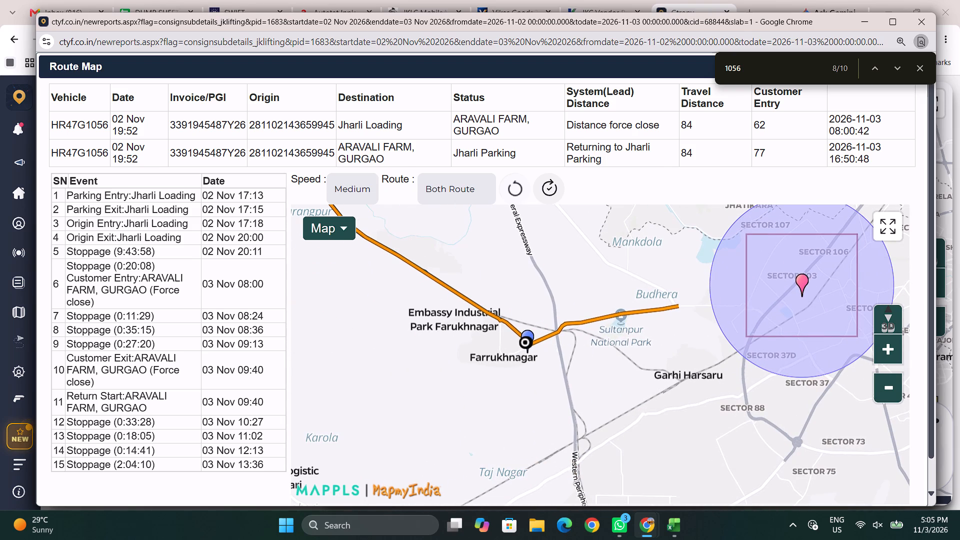
left_click_drag(563, 351, 630, 287)
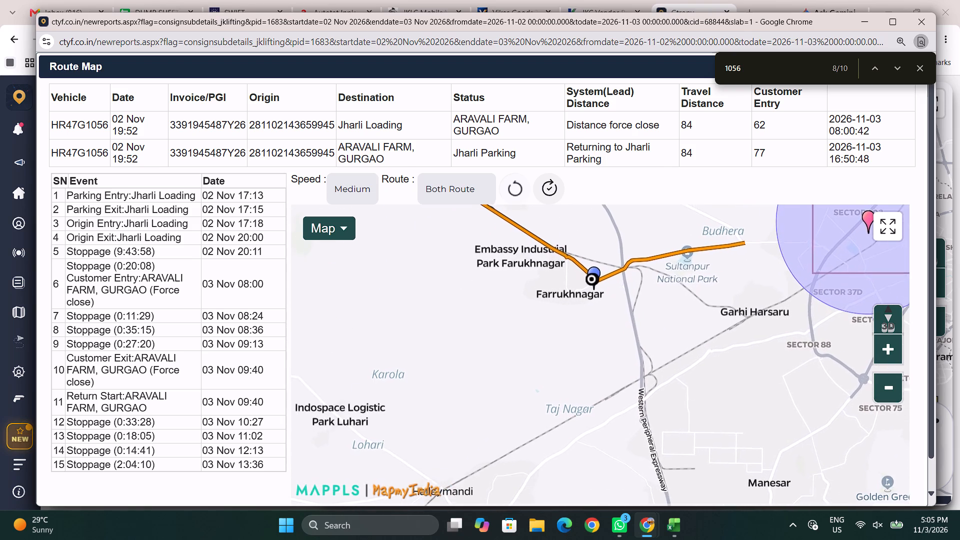
left_click_drag(630, 287, 608, 283)
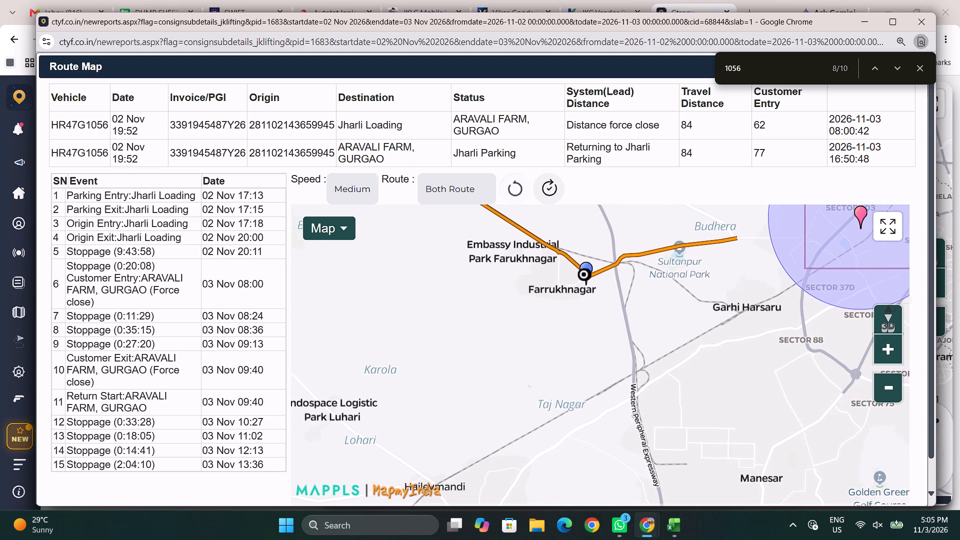
left_click_drag(608, 283, 572, 353)
scroll(573, 354, "down", 6)
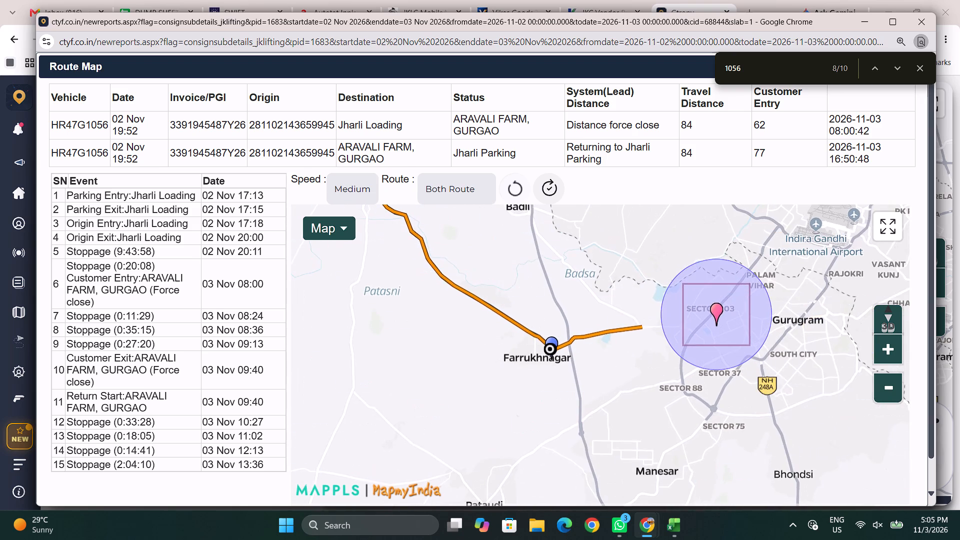
scroll(573, 354, "down", 7)
scroll(573, 354, "up", 9)
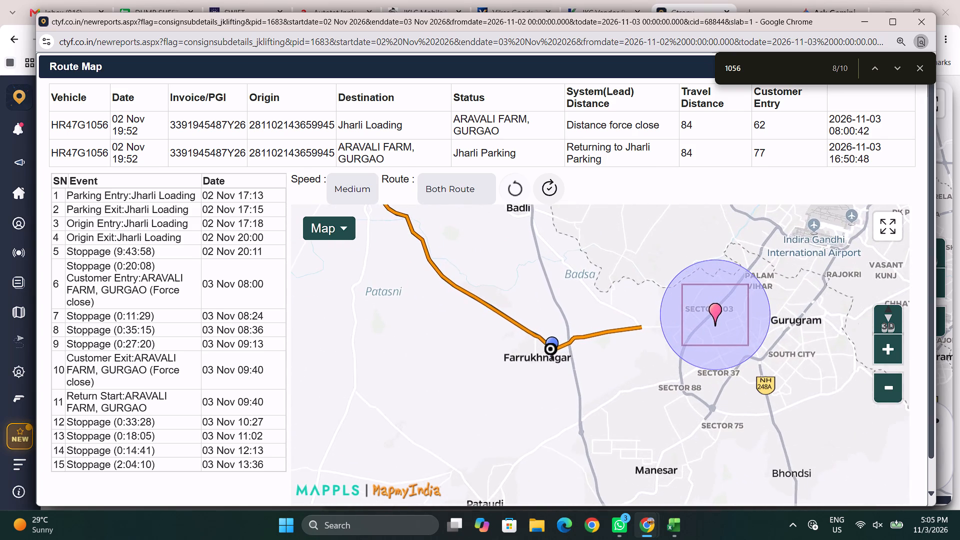
scroll(588, 353, "up", 13)
scroll(590, 352, "up", 8)
scroll(624, 342, "down", 14)
left_click_drag(710, 336, 606, 408)
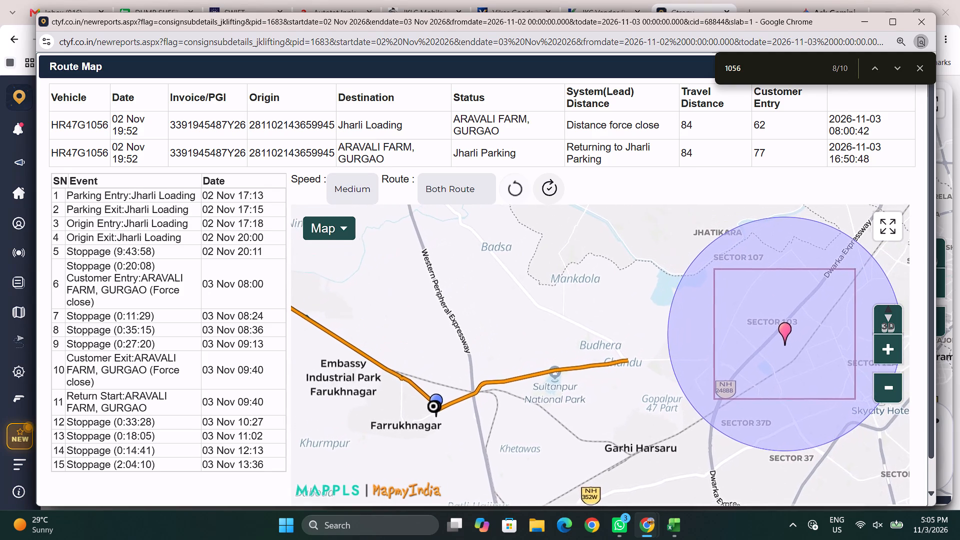
left_click_drag(606, 408, 604, 409)
scroll(655, 362, "up", 16)
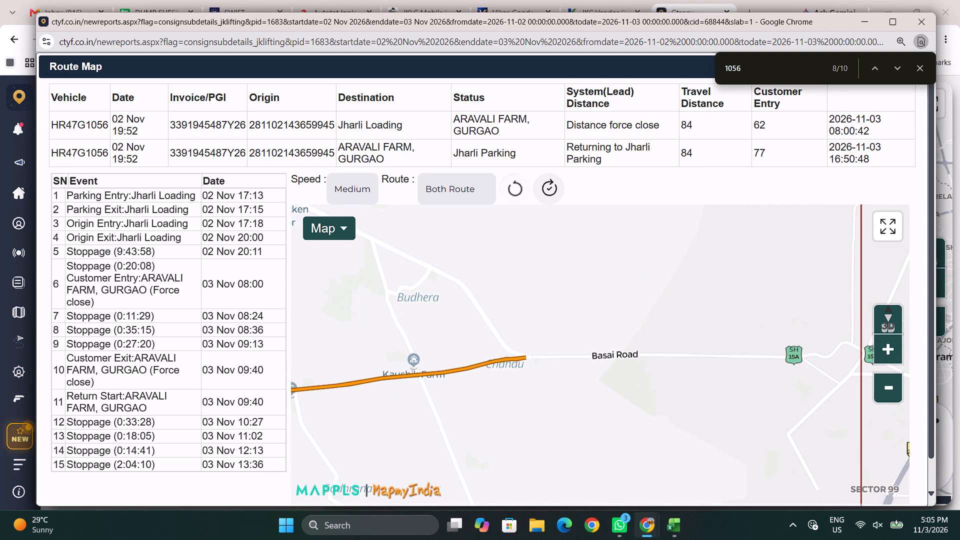
scroll(657, 386, "down", 9)
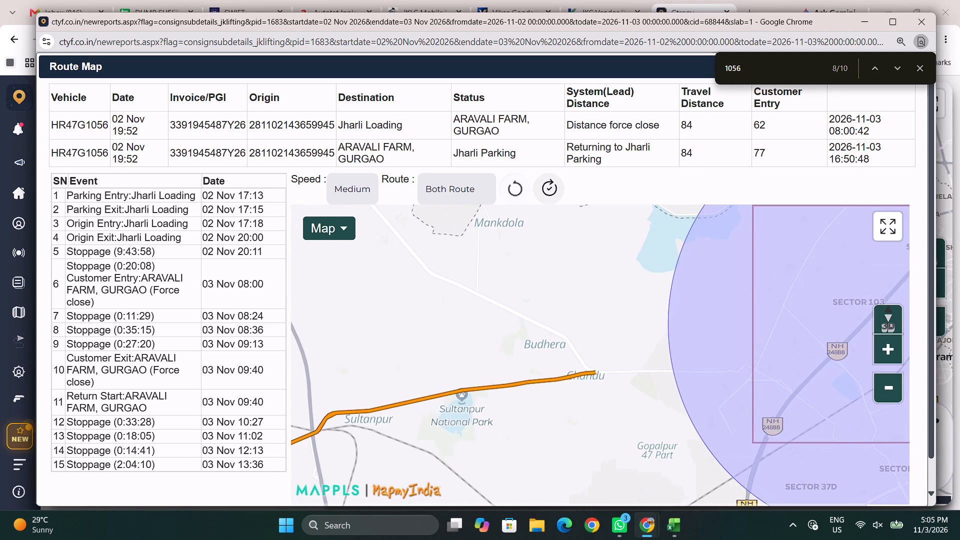
scroll(657, 386, "down", 5)
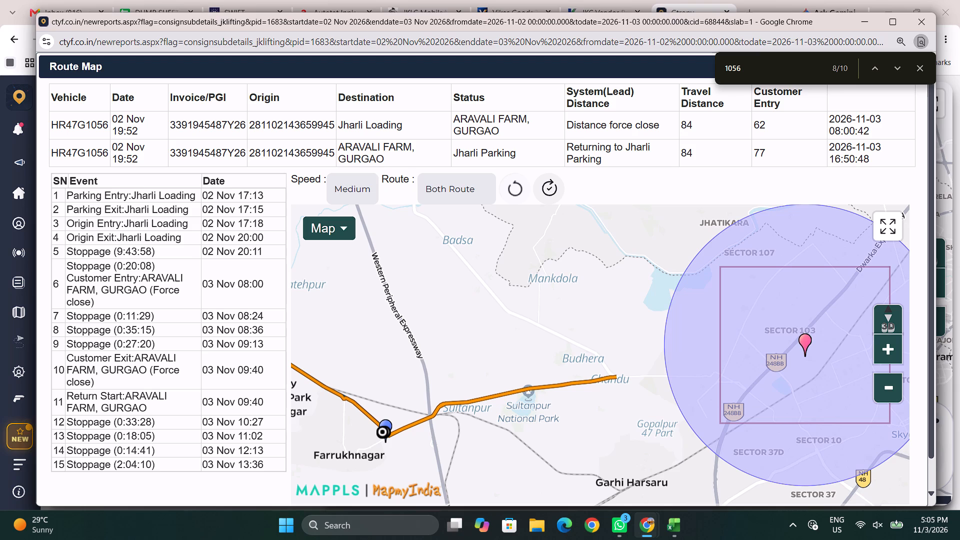
left_click(913, 66)
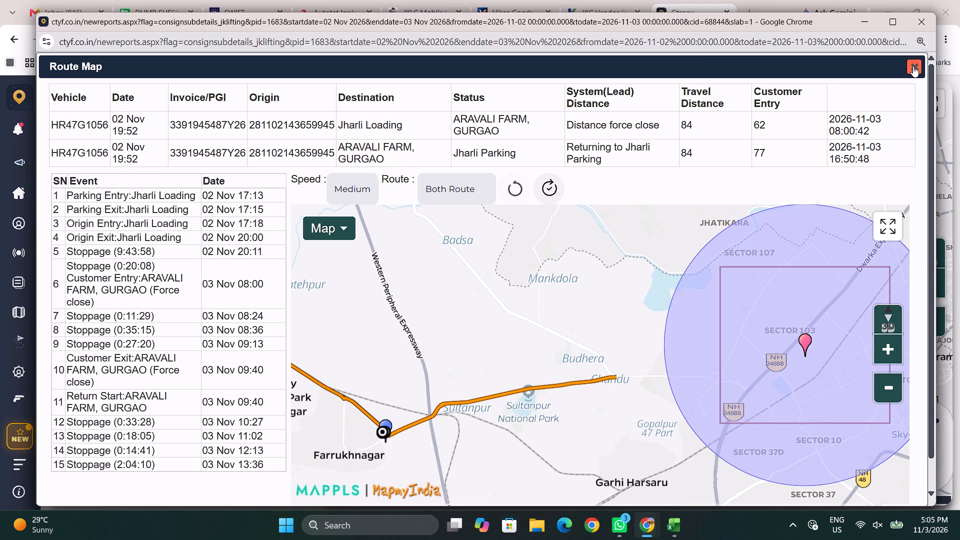
left_click(913, 66)
Examine the report's other trips, checking trip status, return status, forwarder, invoice and vehicle through the final rows.
scroll(307, 340, "down", 9)
scroll(303, 348, "up", 5)
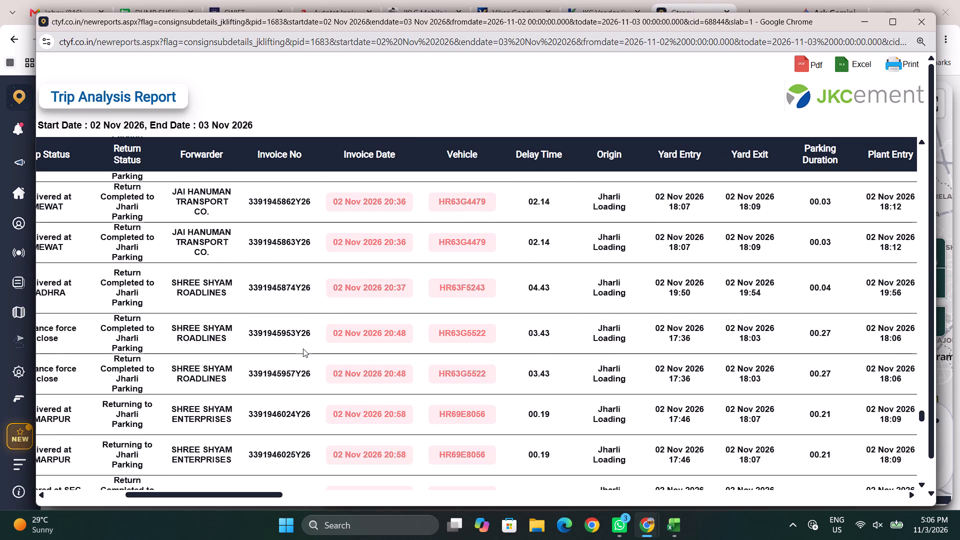
scroll(303, 348, "up", 2)
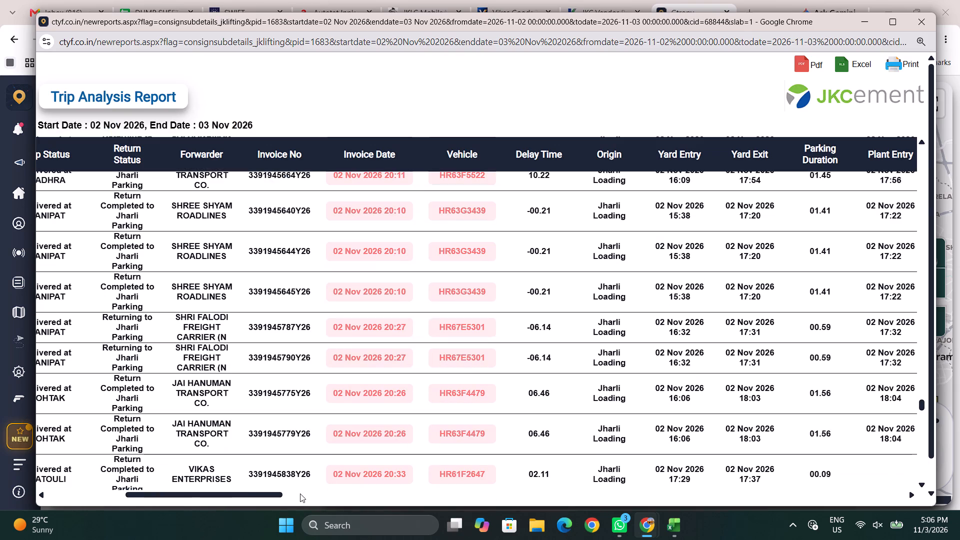
left_click_drag(272, 494, 133, 465)
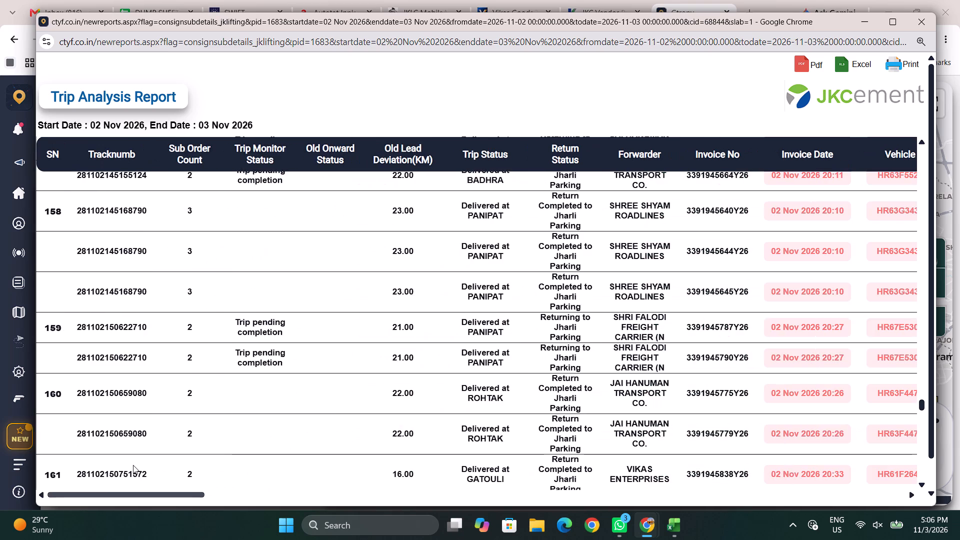
left_click_drag(133, 465, 229, 478)
scroll(326, 413, "down", 3)
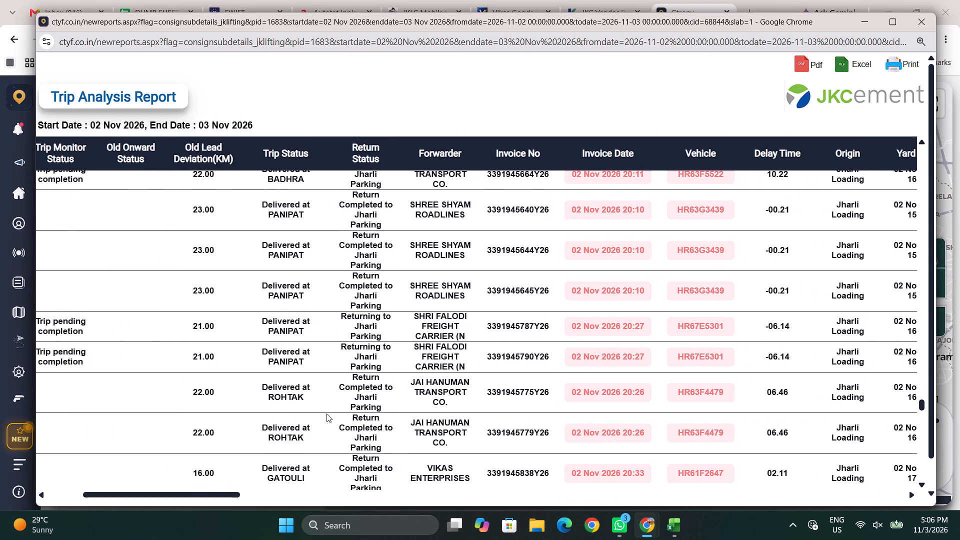
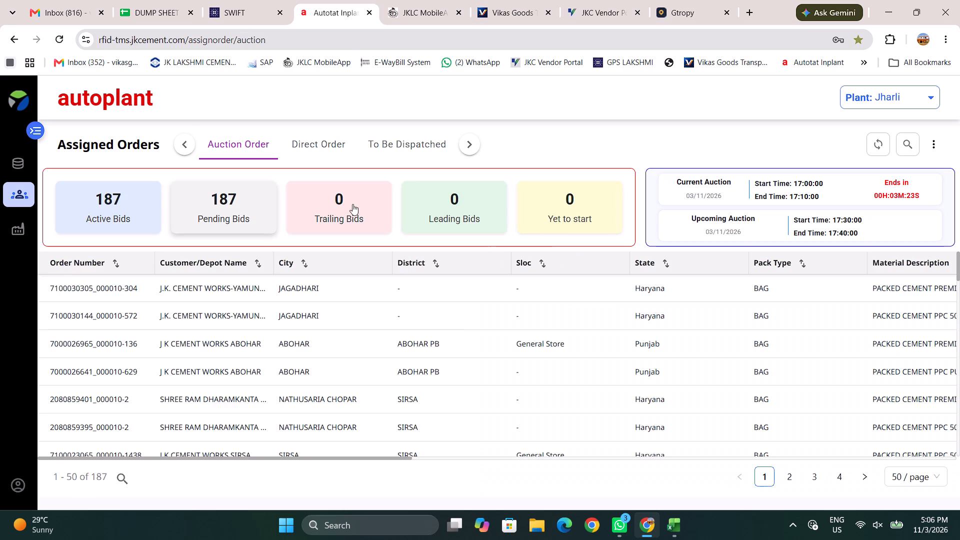
Examine the Jharli plant's pending auction orders, checking customers, cities and districts on the first results page.
scroll(331, 363, "down", 5)
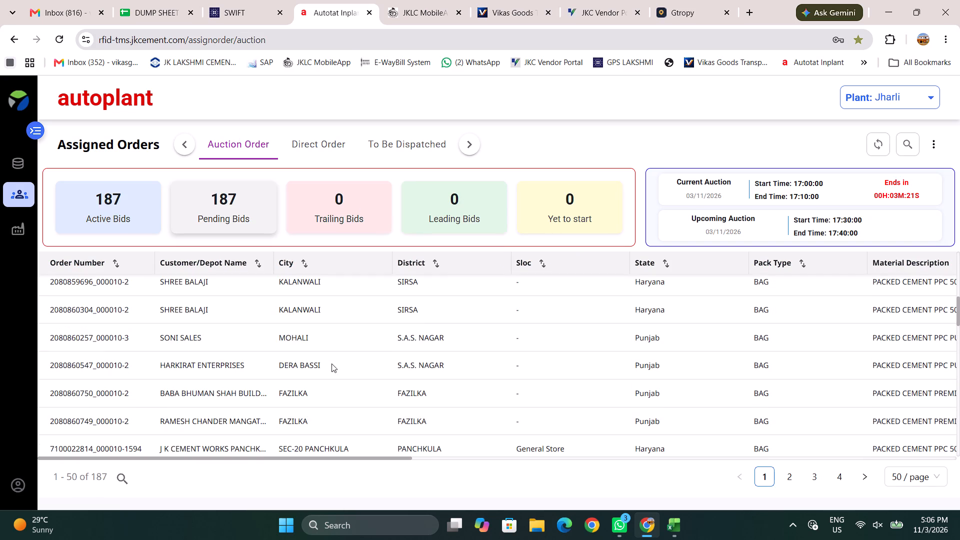
scroll(331, 363, "down", 6)
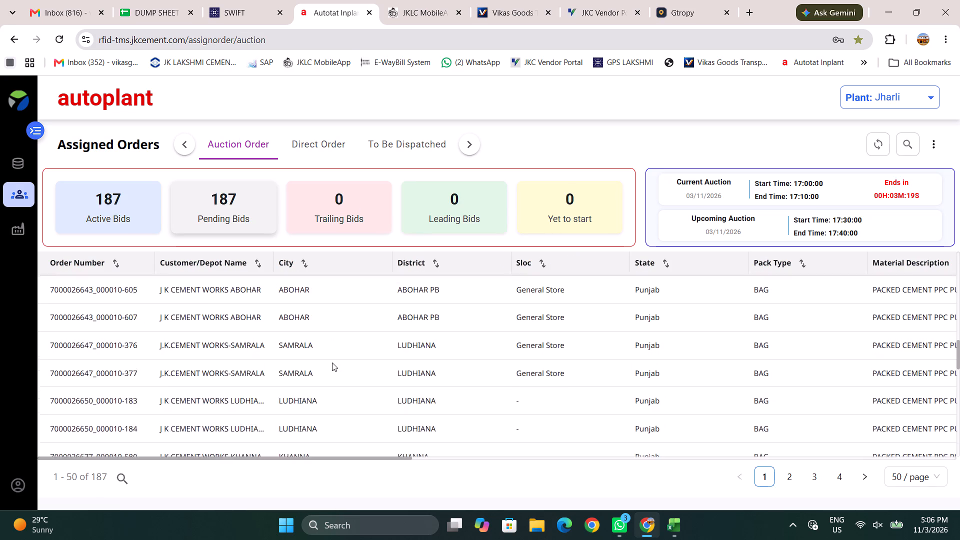
scroll(332, 362, "down", 15)
Examine the auction orders on page 4, including their quantity and dedicated order freight.
left_click(839, 473)
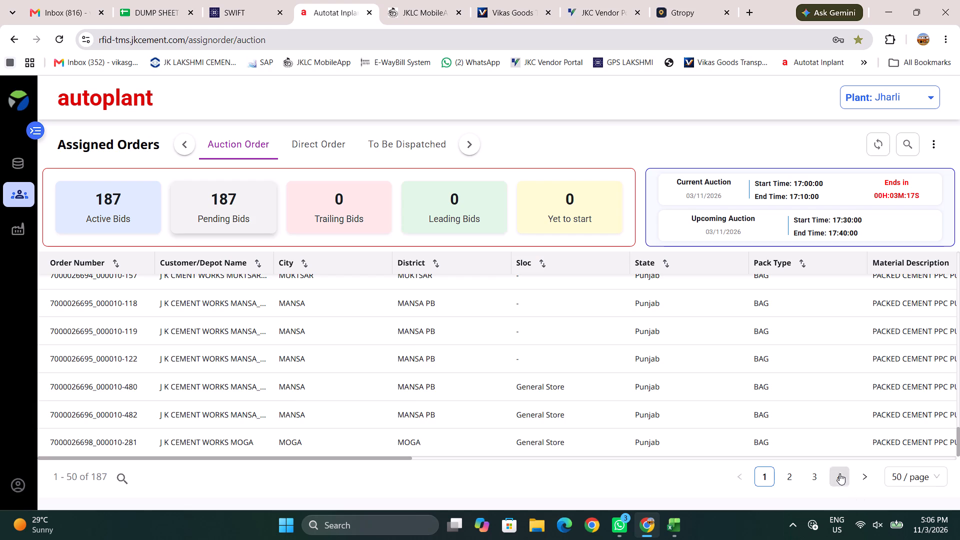
scroll(607, 412, "down", 8)
scroll(527, 404, "up", 5)
scroll(527, 404, "down", 1)
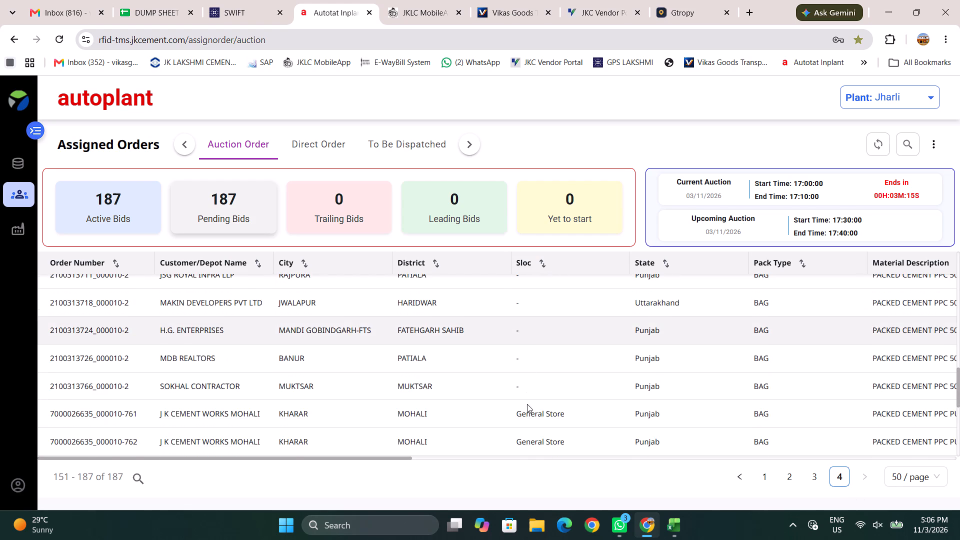
scroll(527, 404, "up", 2)
scroll(527, 404, "down", 1)
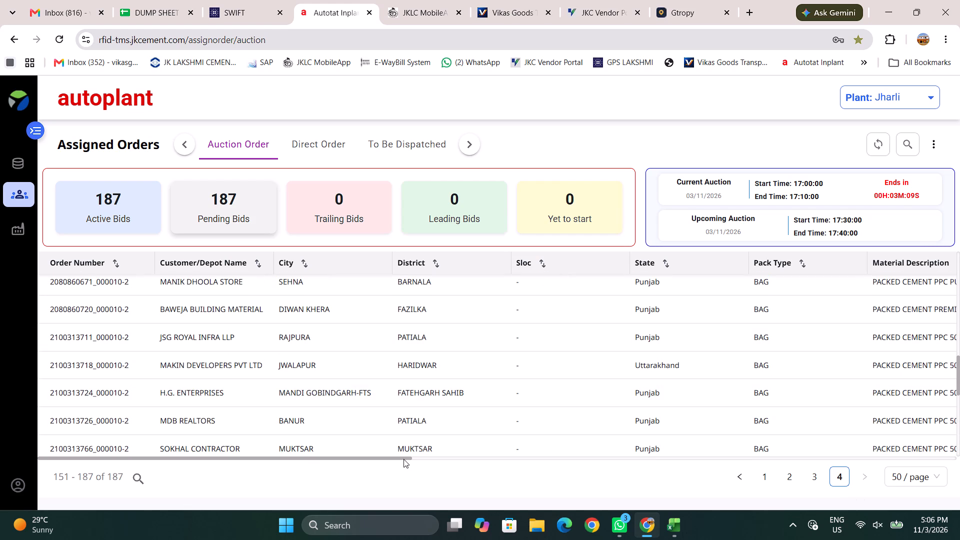
left_click_drag(403, 457, 519, 457)
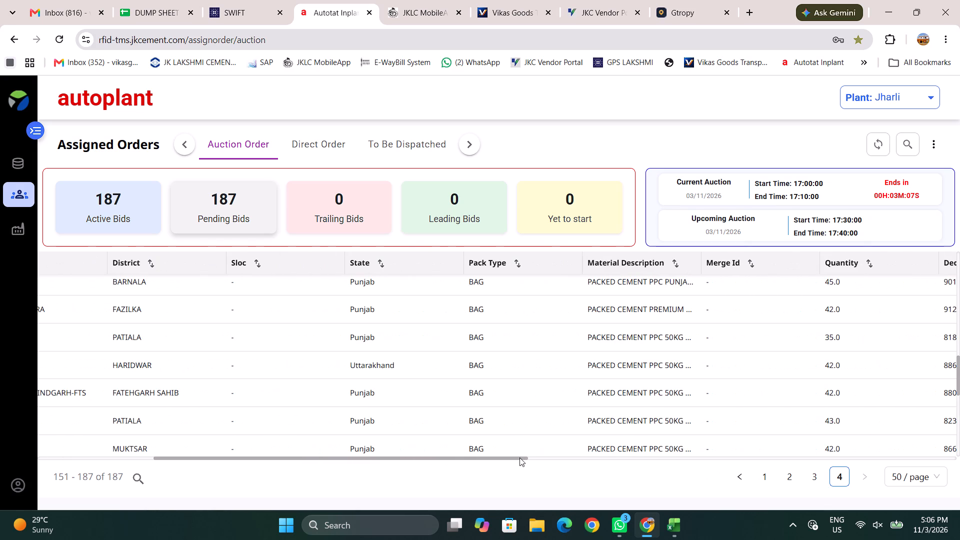
left_click_drag(519, 457, 584, 457)
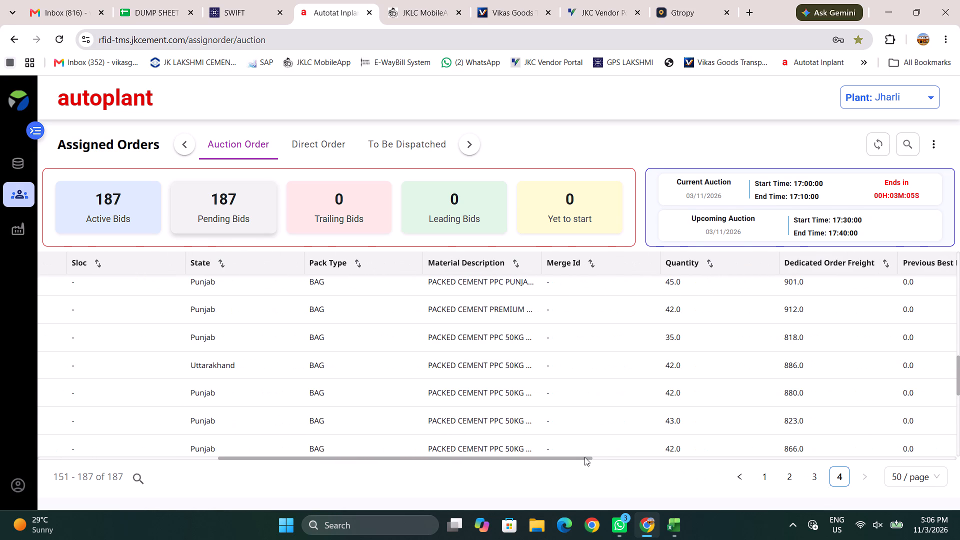
left_click_drag(584, 457, 396, 456)
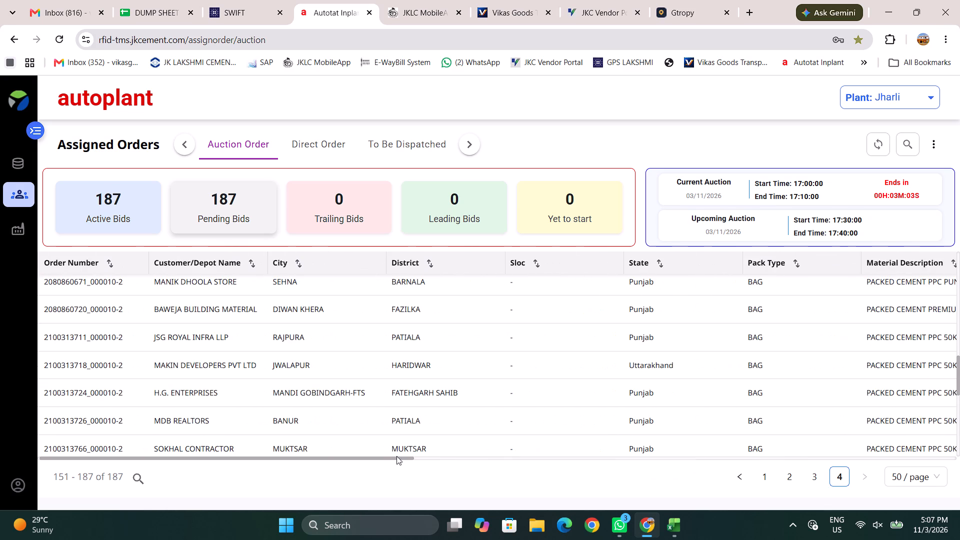
left_click_drag(396, 456, 378, 455)
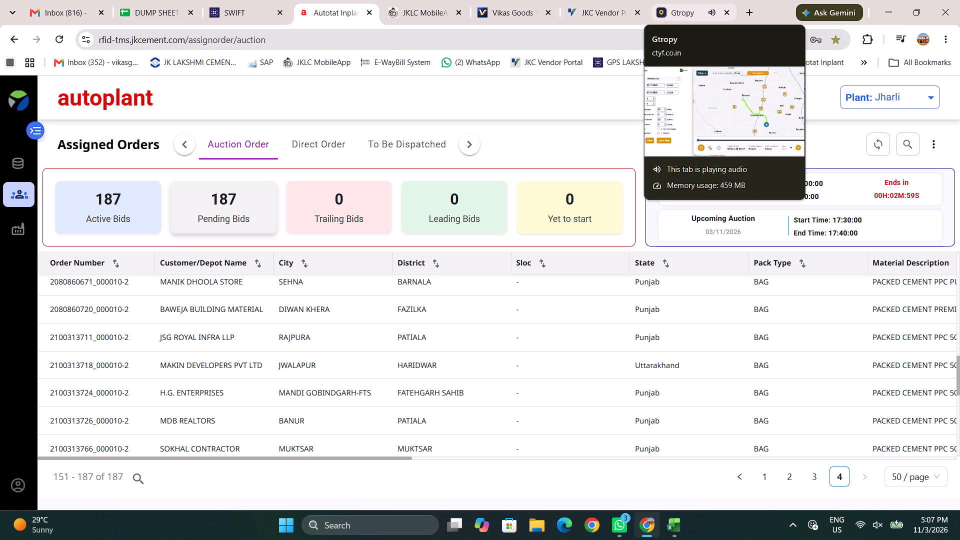
Switch to the DUMP SHEET 2026 spreadsheet.
left_click(676, 1)
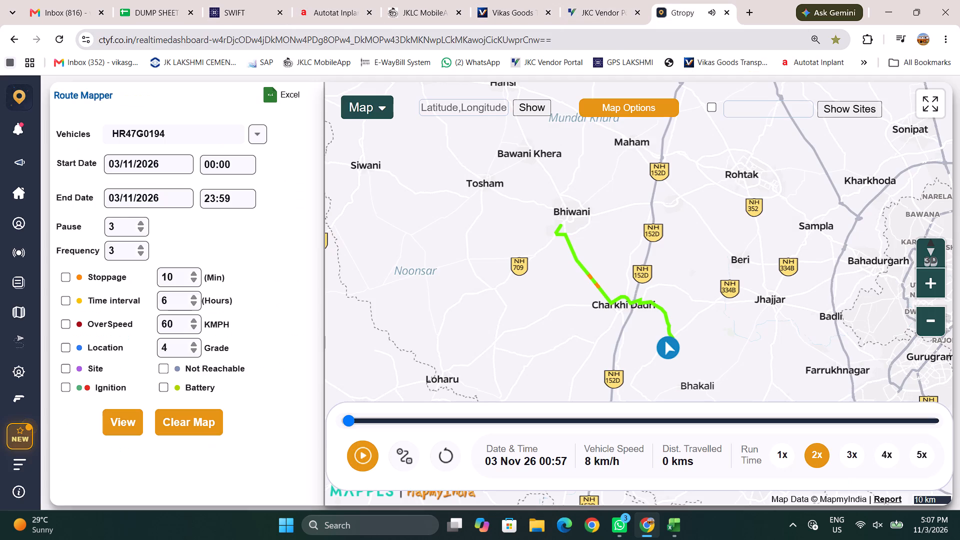
left_click(595, 10)
left_click(133, 0)
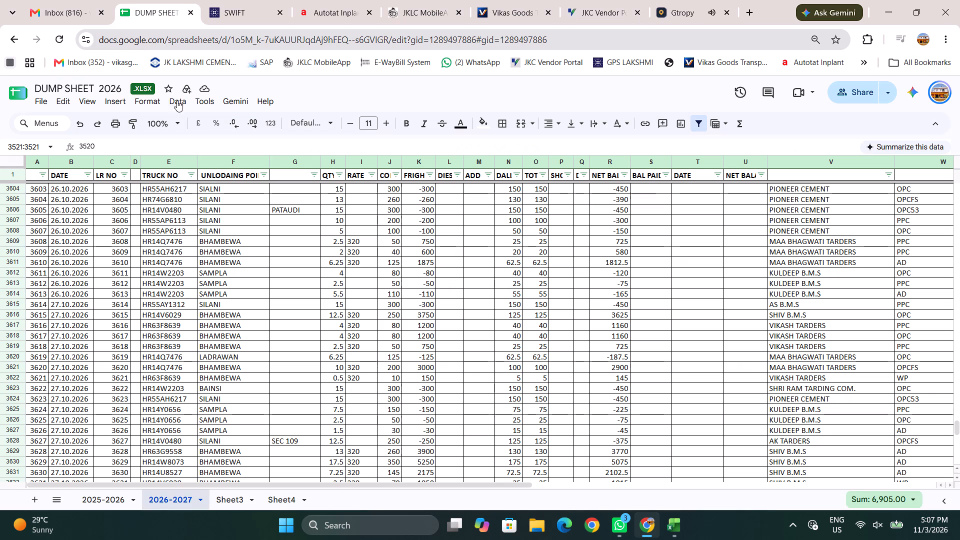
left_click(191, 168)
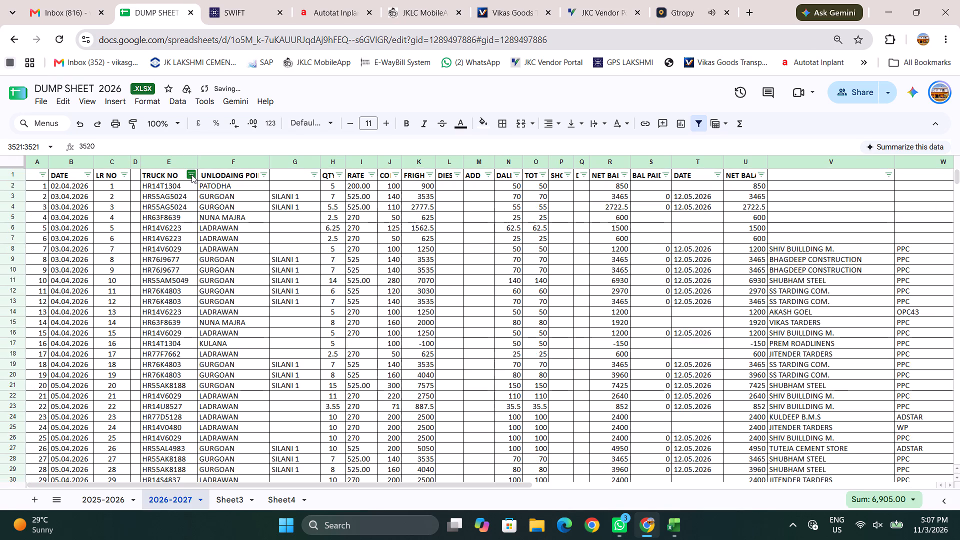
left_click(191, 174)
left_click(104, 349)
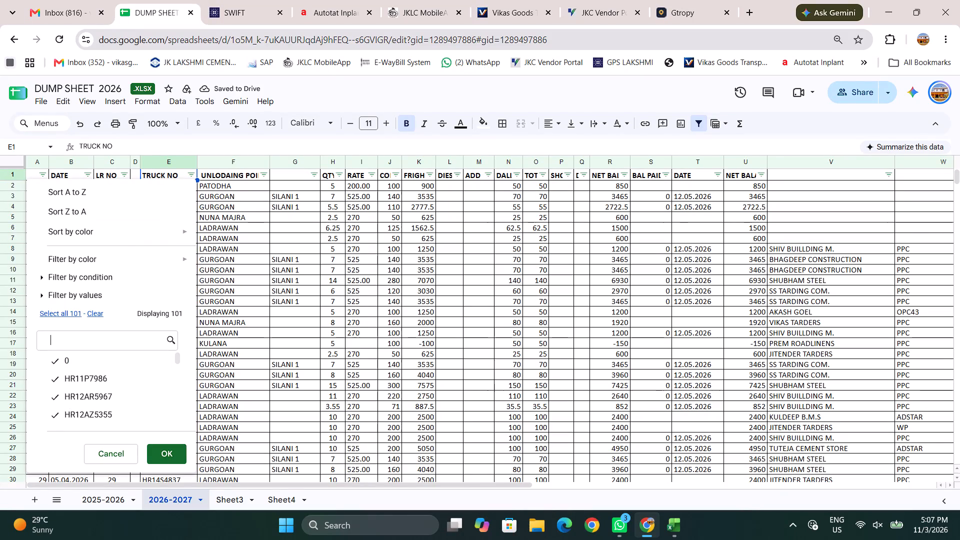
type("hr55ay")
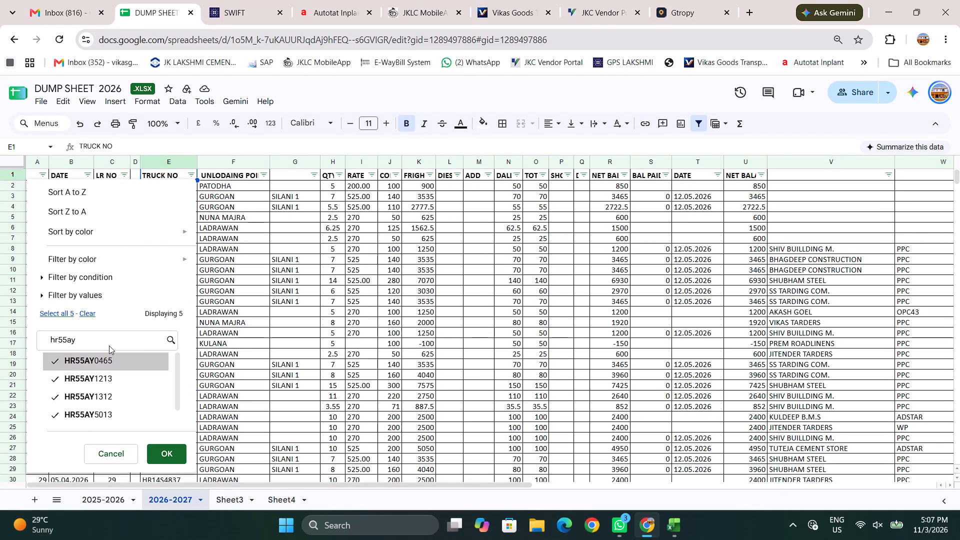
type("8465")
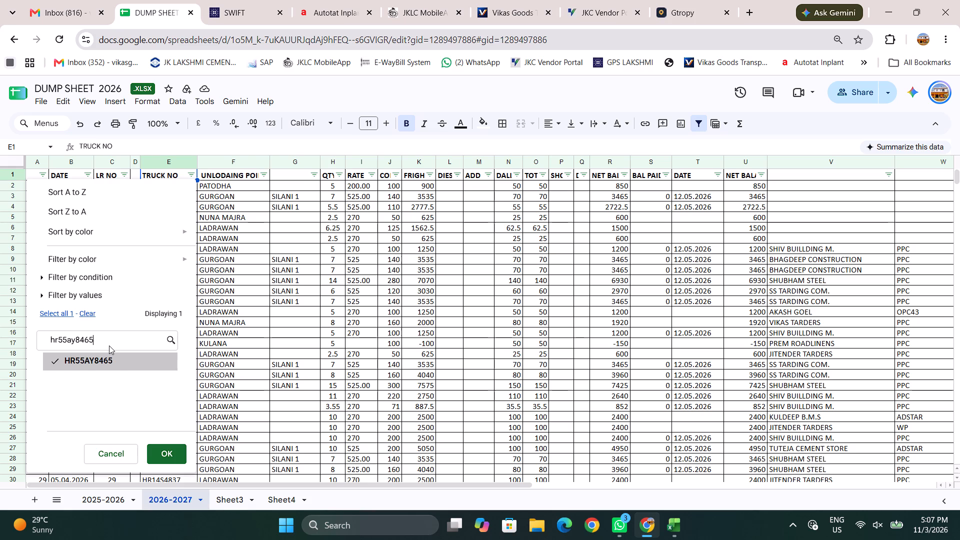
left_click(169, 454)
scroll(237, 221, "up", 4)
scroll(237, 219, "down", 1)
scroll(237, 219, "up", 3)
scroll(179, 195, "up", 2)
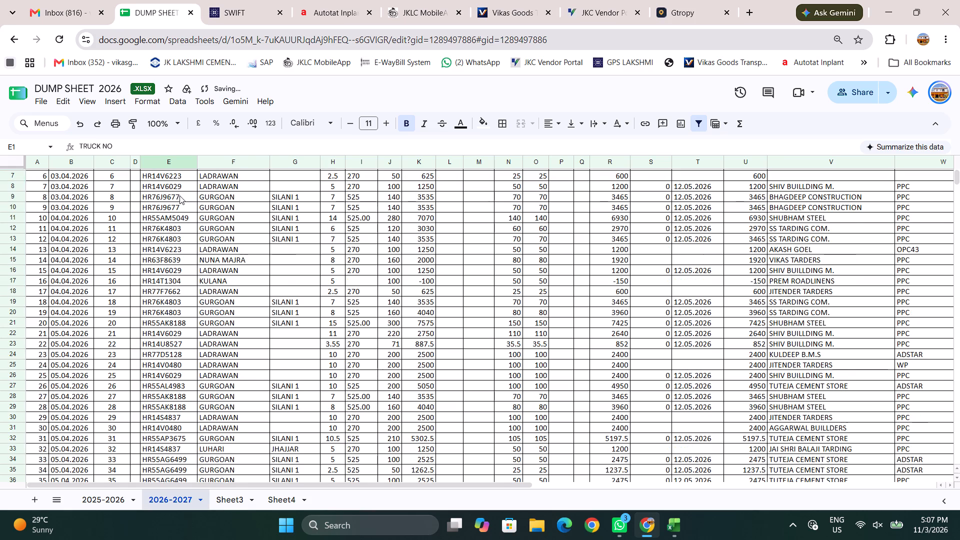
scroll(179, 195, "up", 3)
left_click(191, 175)
left_click(91, 312)
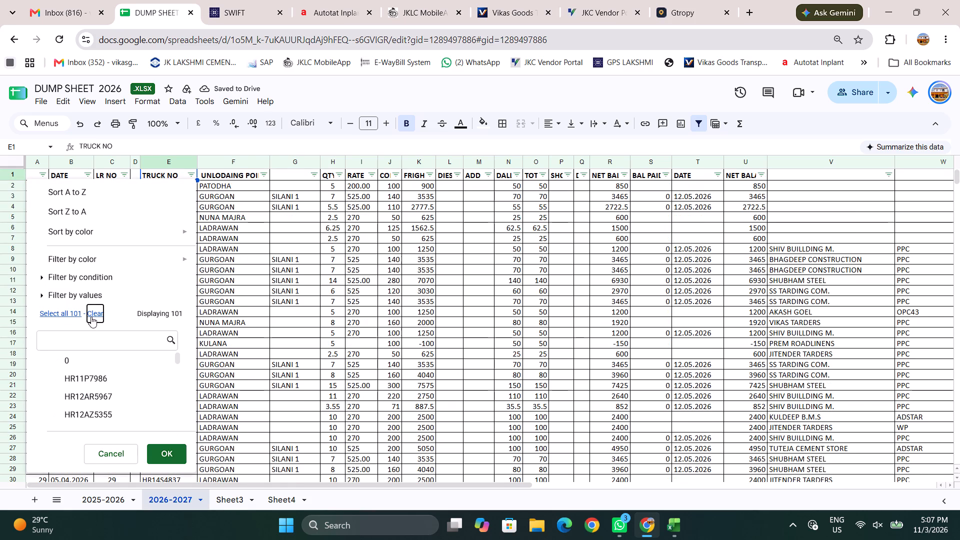
left_click(92, 330)
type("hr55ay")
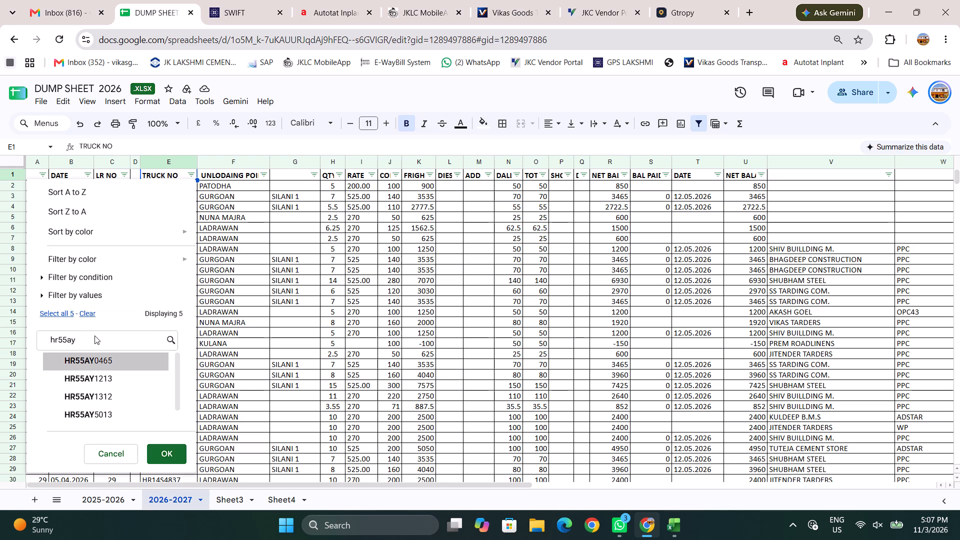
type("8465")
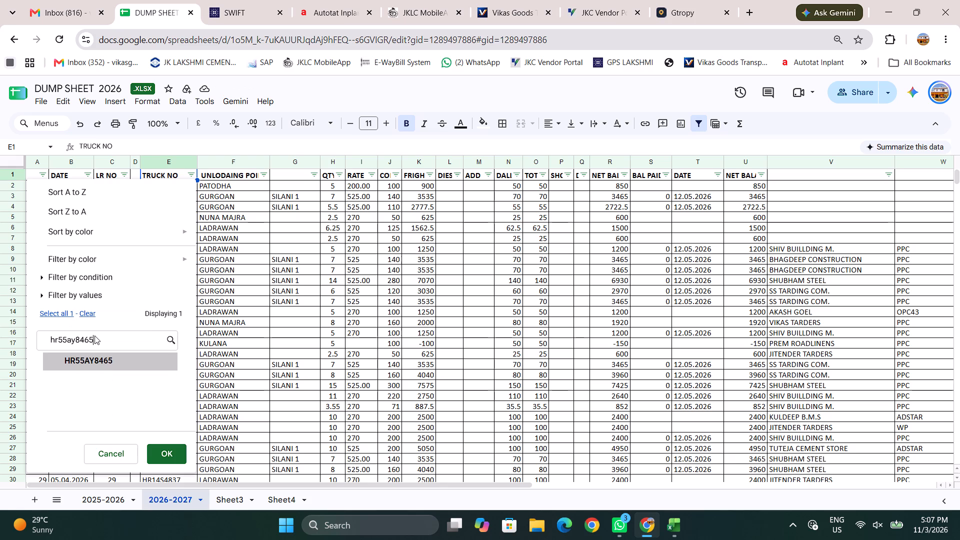
left_click(103, 372)
left_click(103, 366)
left_click(160, 450)
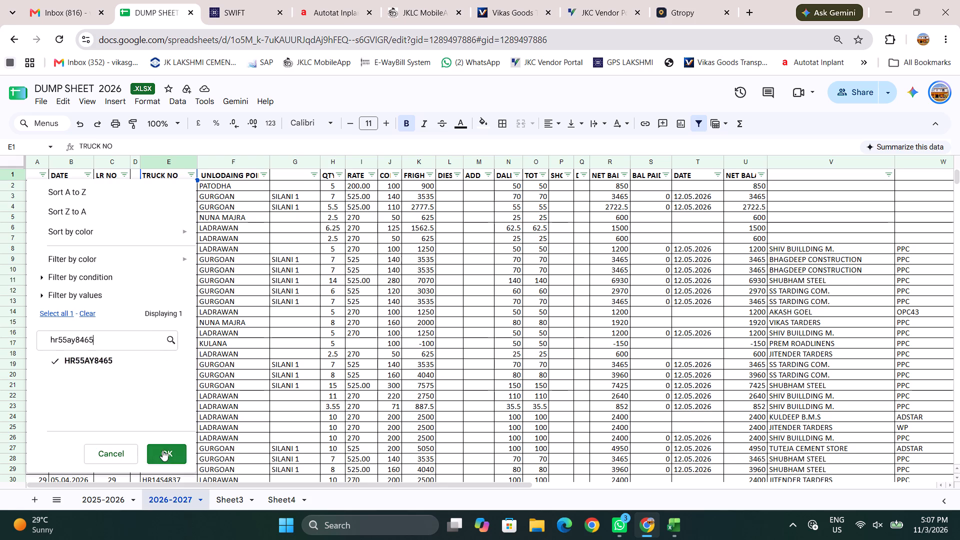
scroll(220, 330, "up", 6)
left_click(190, 173)
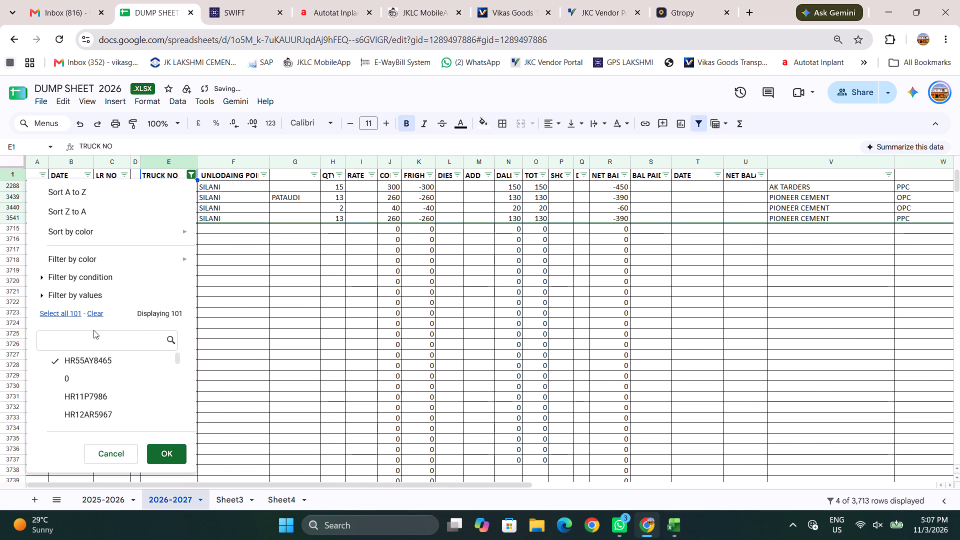
left_click(86, 349)
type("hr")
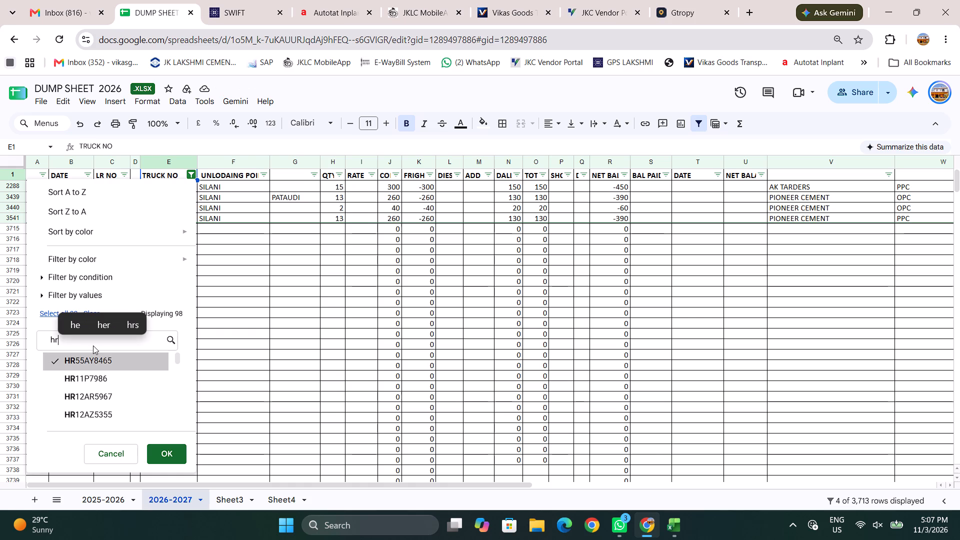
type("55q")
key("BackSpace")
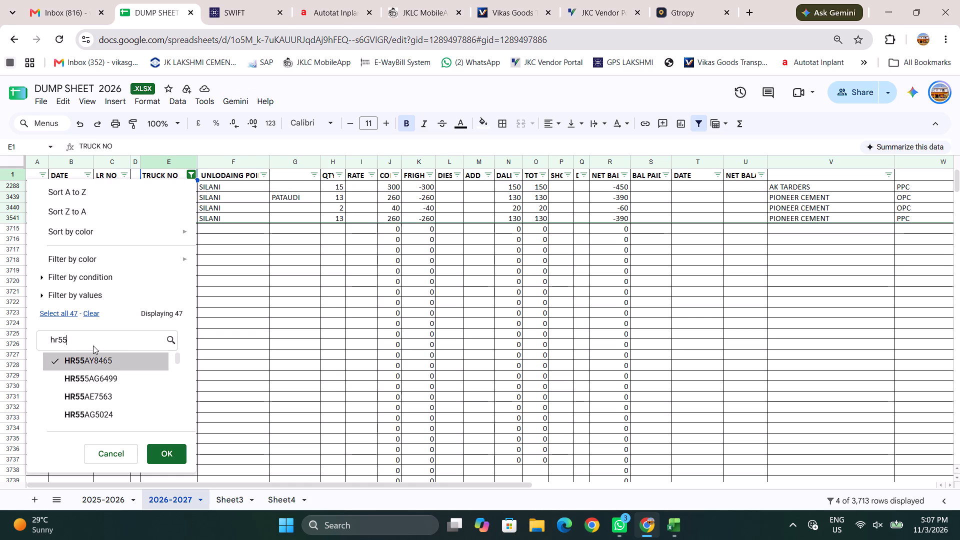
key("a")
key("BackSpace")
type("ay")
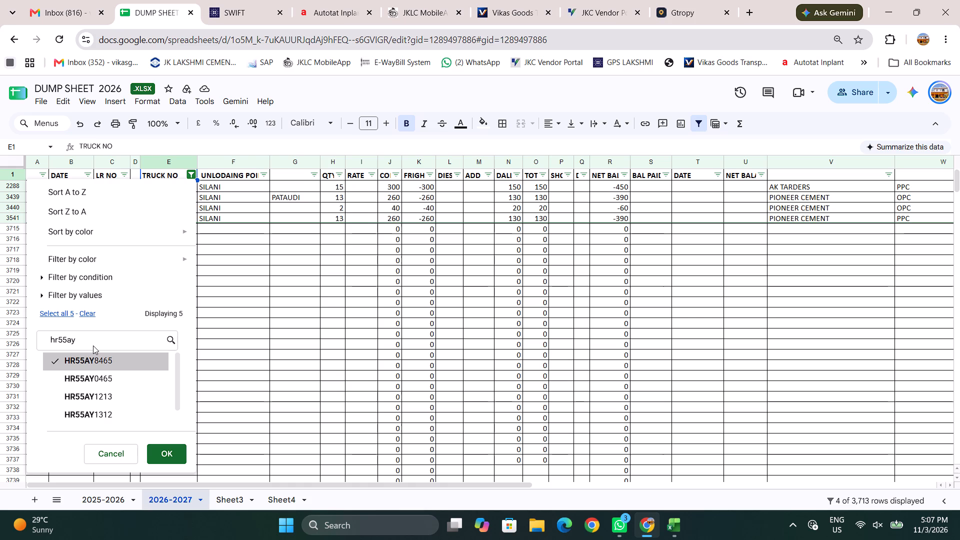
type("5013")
left_click(92, 358)
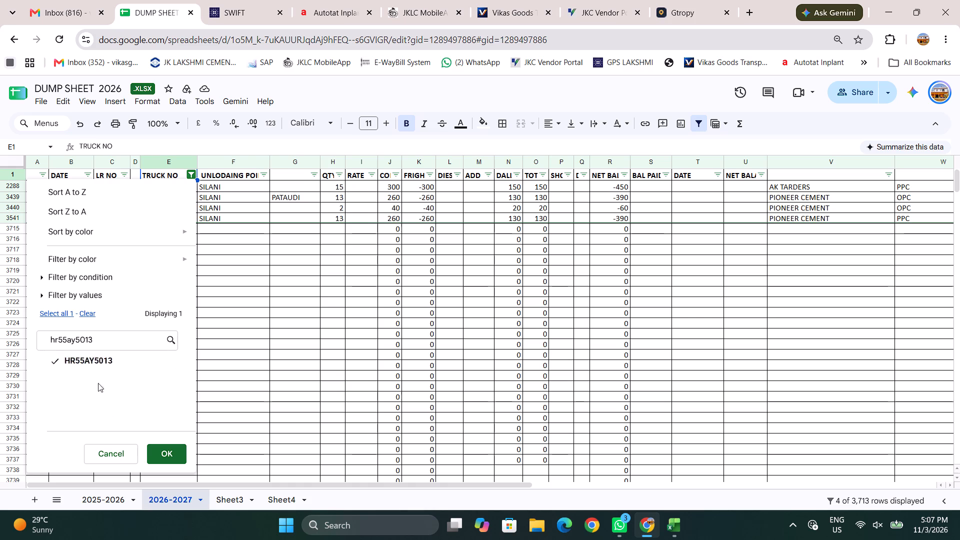
left_click(161, 451)
scroll(316, 289, "up", 7)
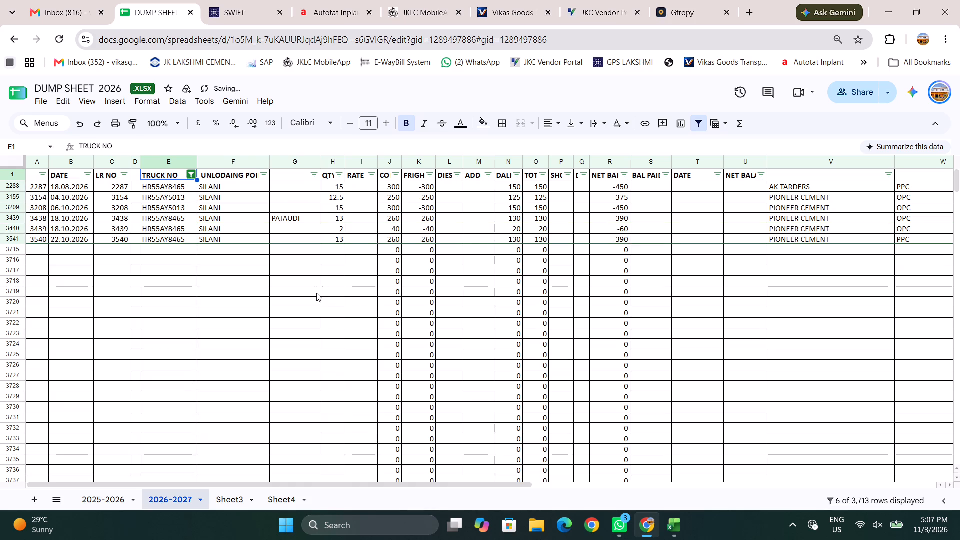
scroll(316, 293, "up", 2)
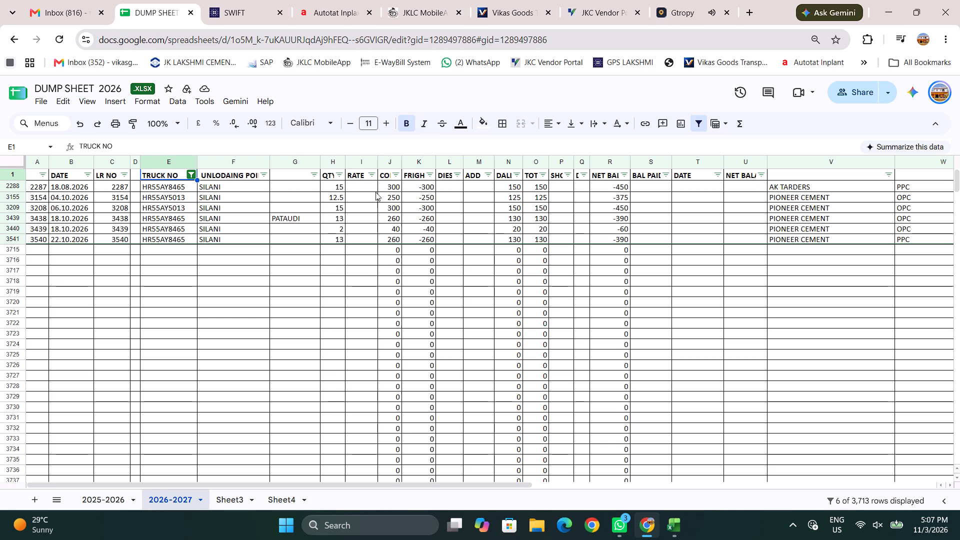
Check the quantities, DALI and TOT entries, and net balances of the two trucks' October deliveries.
left_click_drag(335, 195, 335, 236)
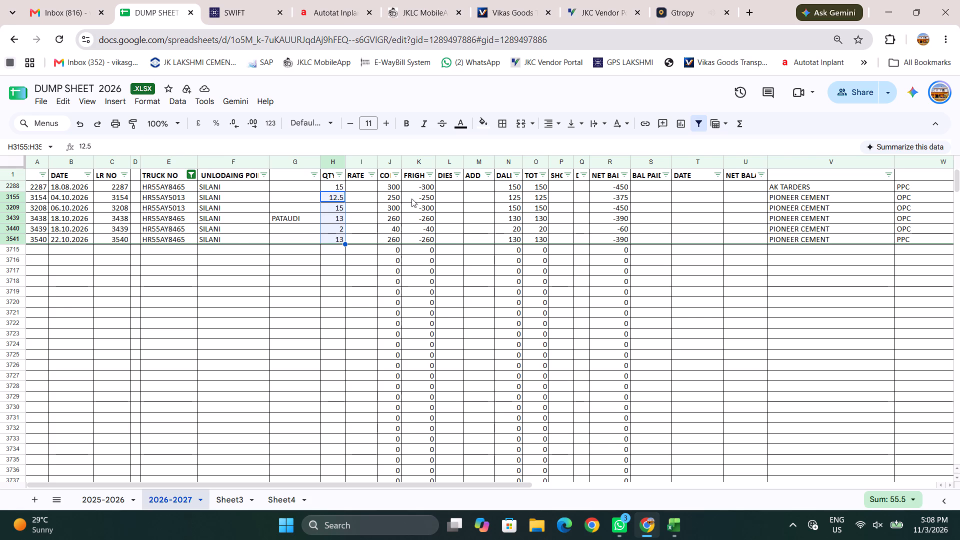
left_click(510, 198)
left_click(537, 198)
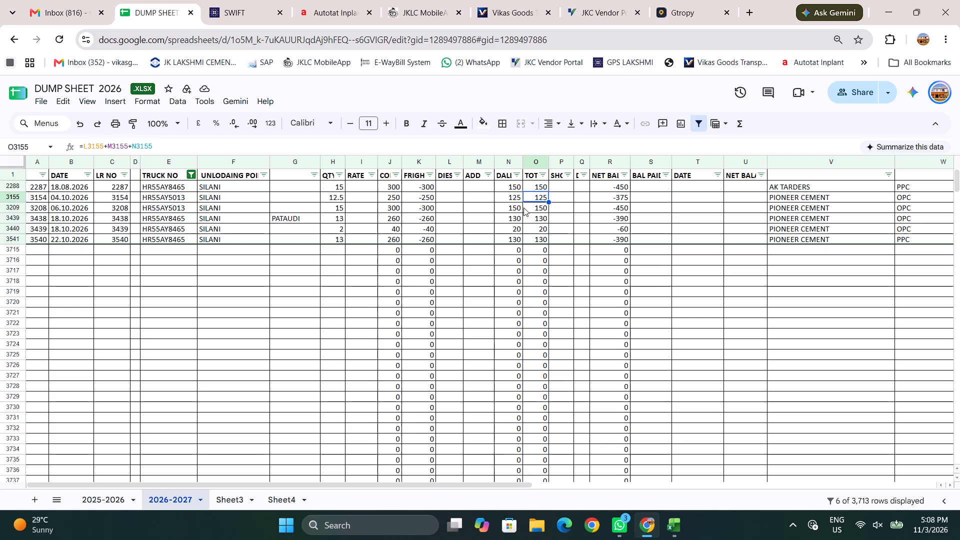
left_click(514, 206)
left_click(533, 209)
left_click(507, 217)
left_click(533, 217)
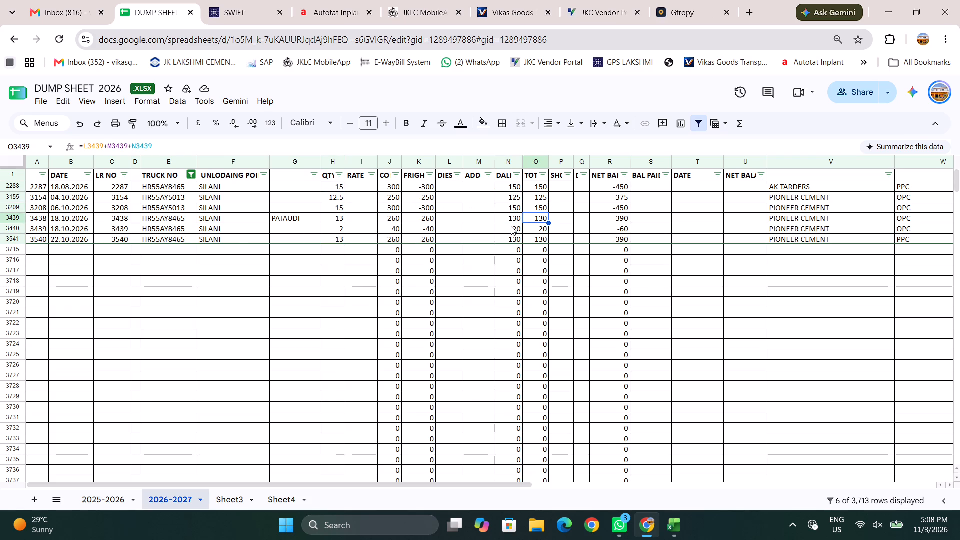
left_click(511, 226)
left_click(539, 226)
left_click(507, 238)
left_click(537, 238)
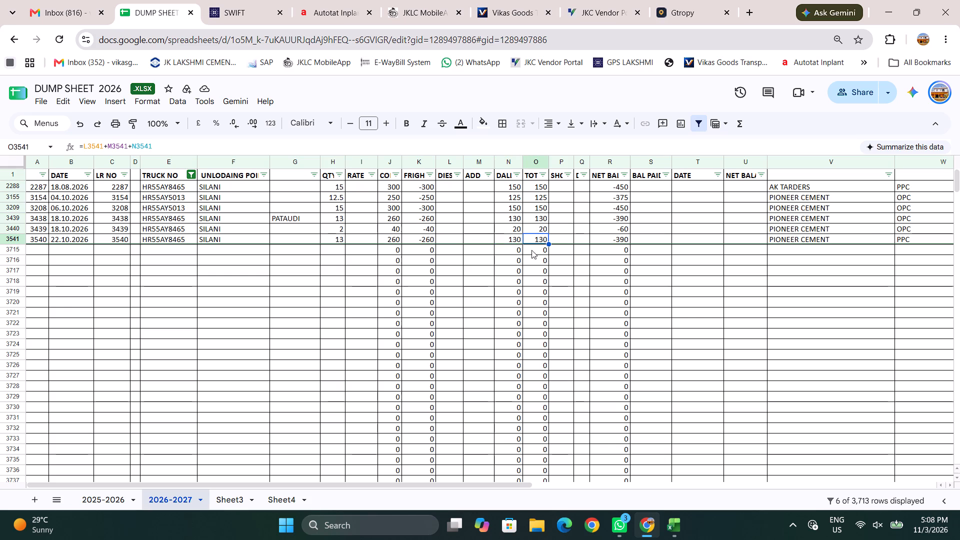
left_click_drag(616, 193, 617, 235)
left_click(584, 280)
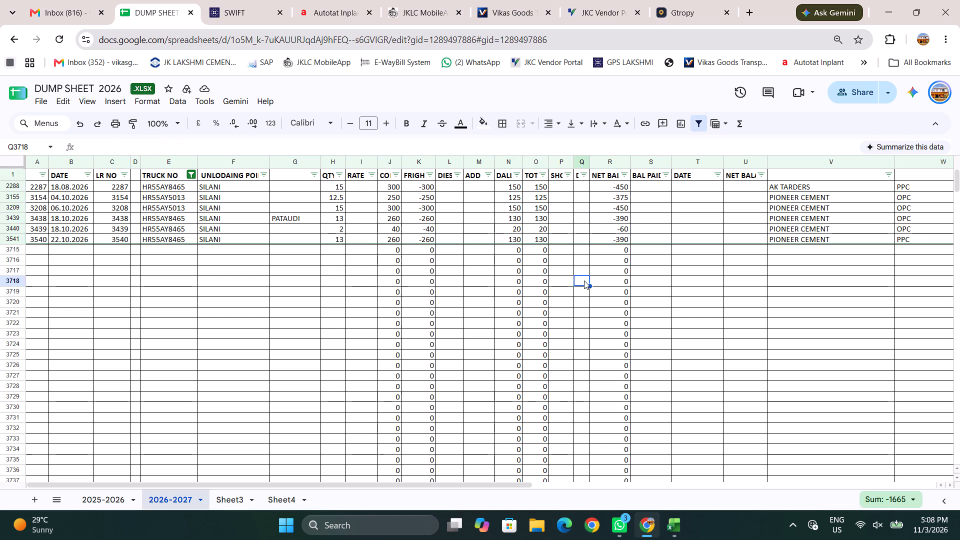
left_click(362, 197)
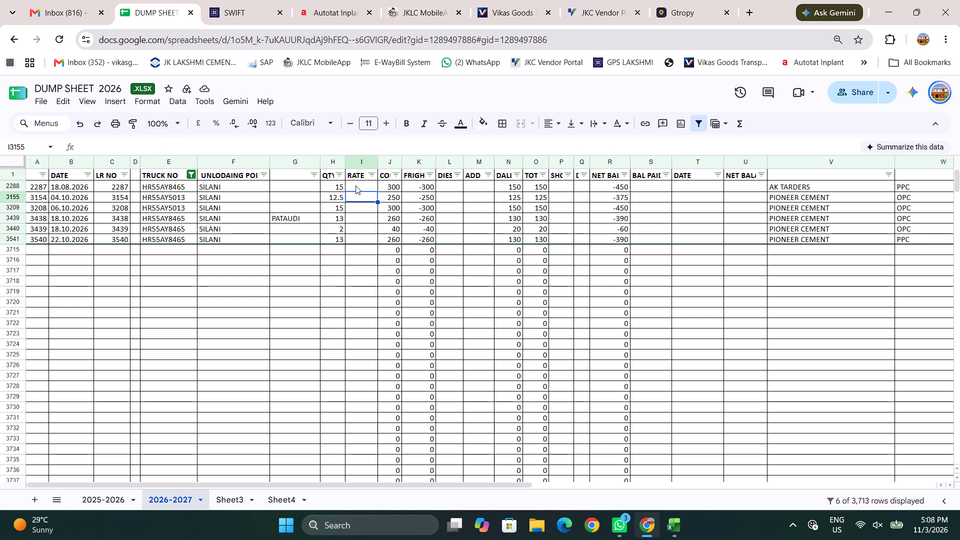
key("4")
type("80")
left_click(356, 205)
type("48")
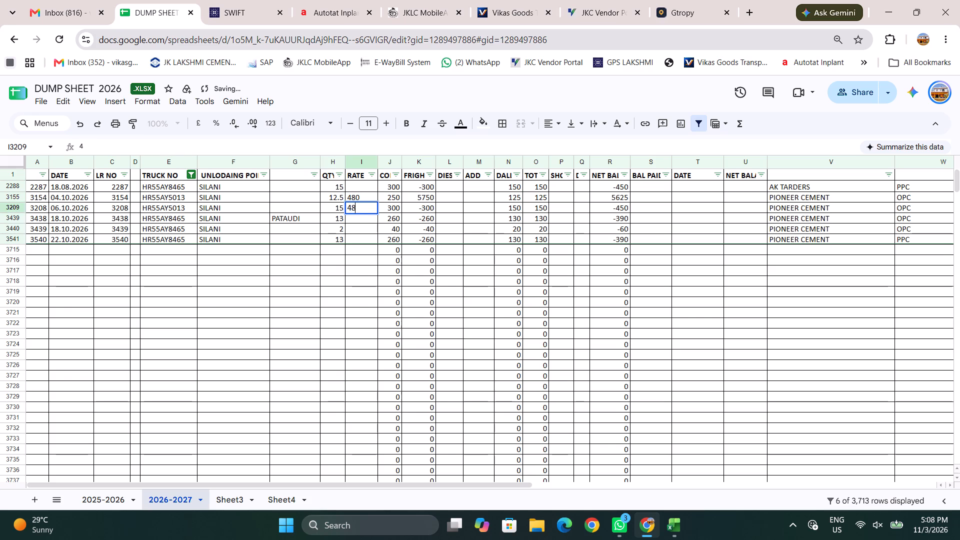
key("0")
left_click(356, 216)
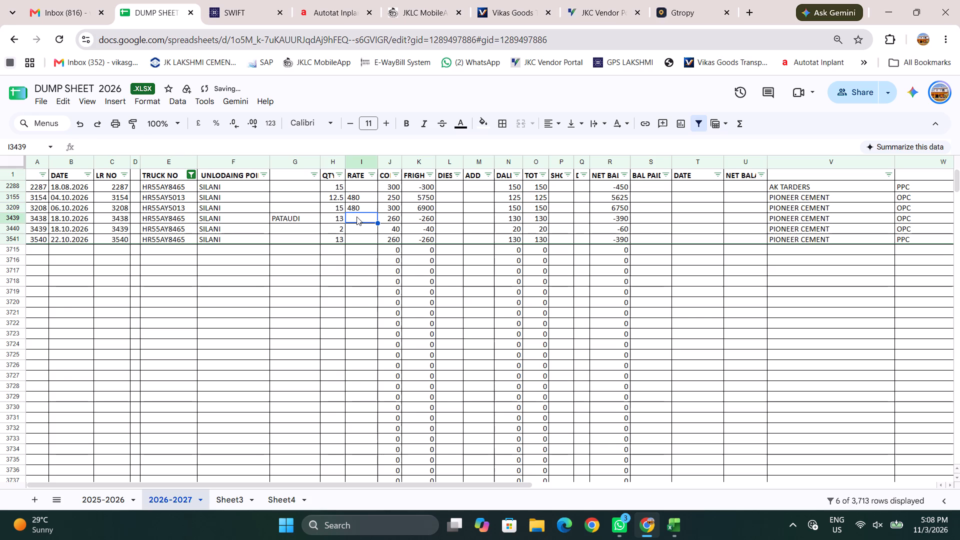
type("480")
left_click(354, 226)
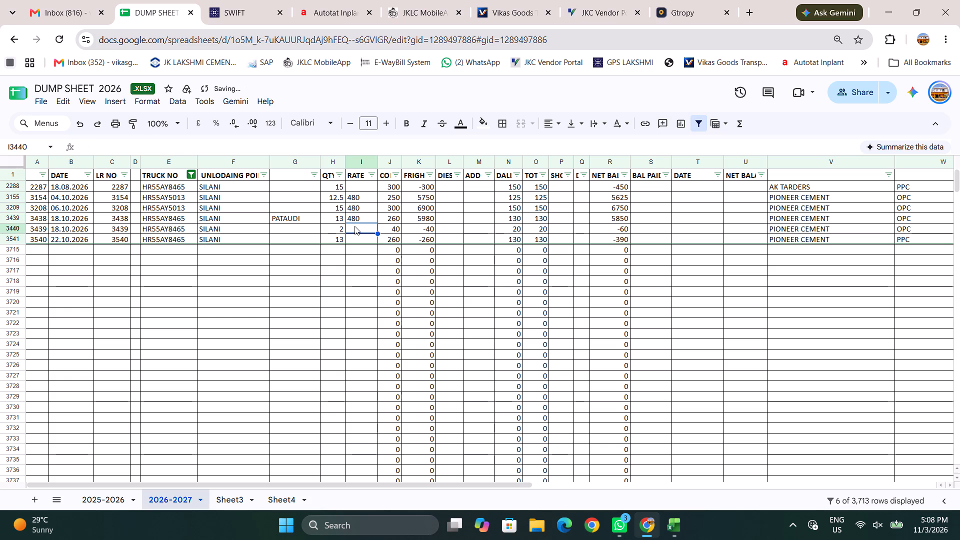
type("48")
key("0")
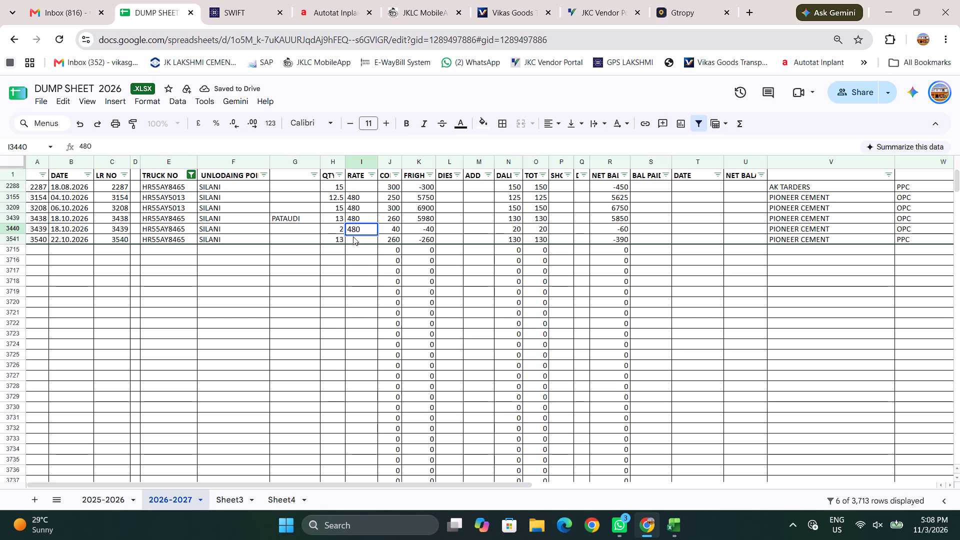
left_click(354, 236)
key("4")
key("8")
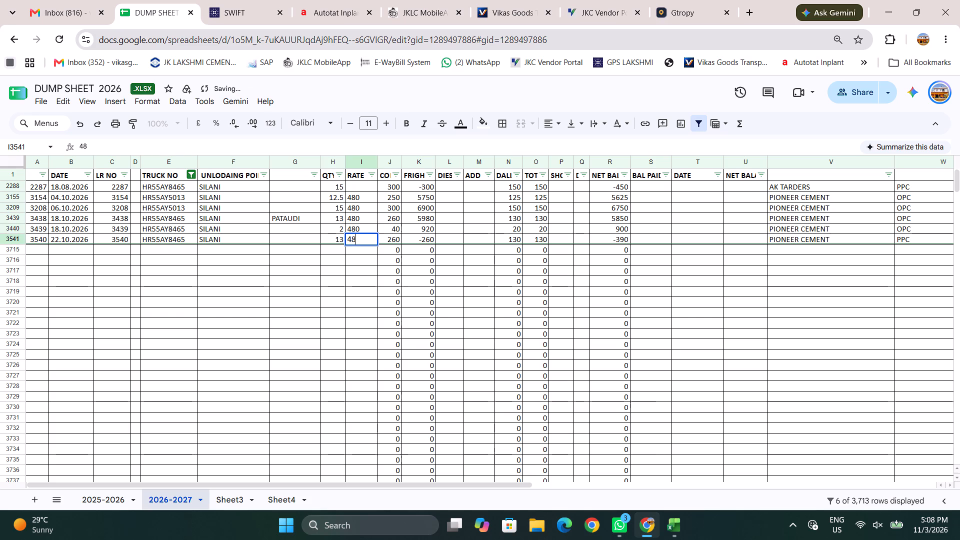
key("0")
left_click(360, 286)
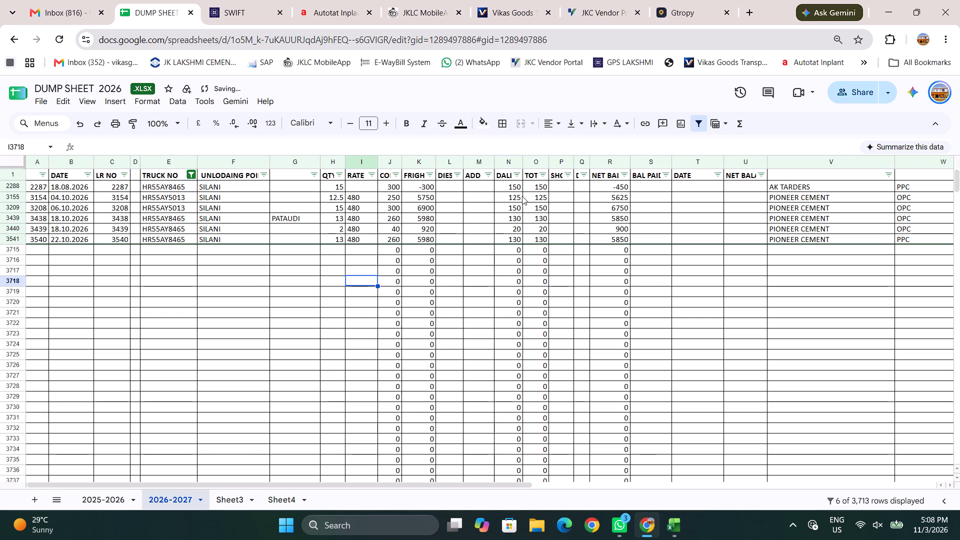
Check the combined net balance of the two trucks' five October deliveries.
left_click_drag(615, 194, 625, 241)
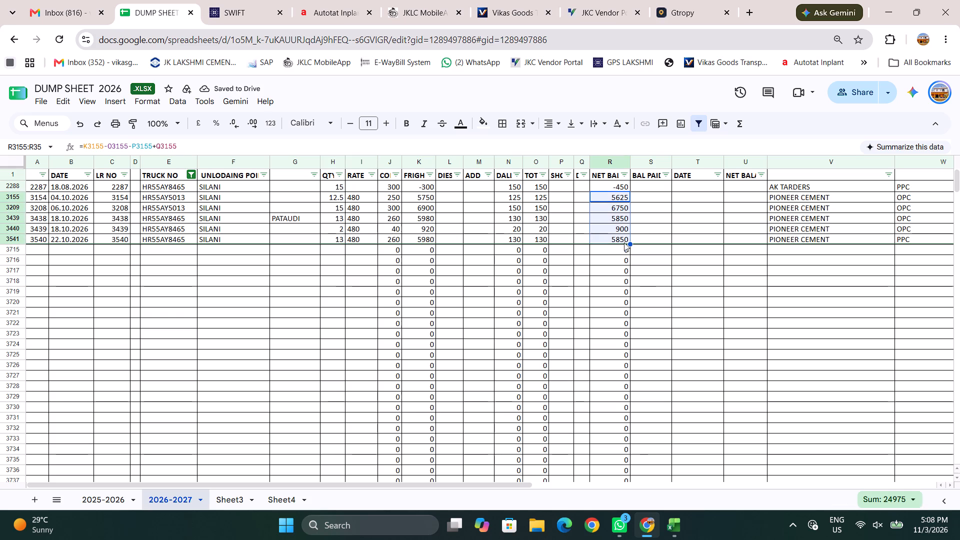
left_click(684, 307)
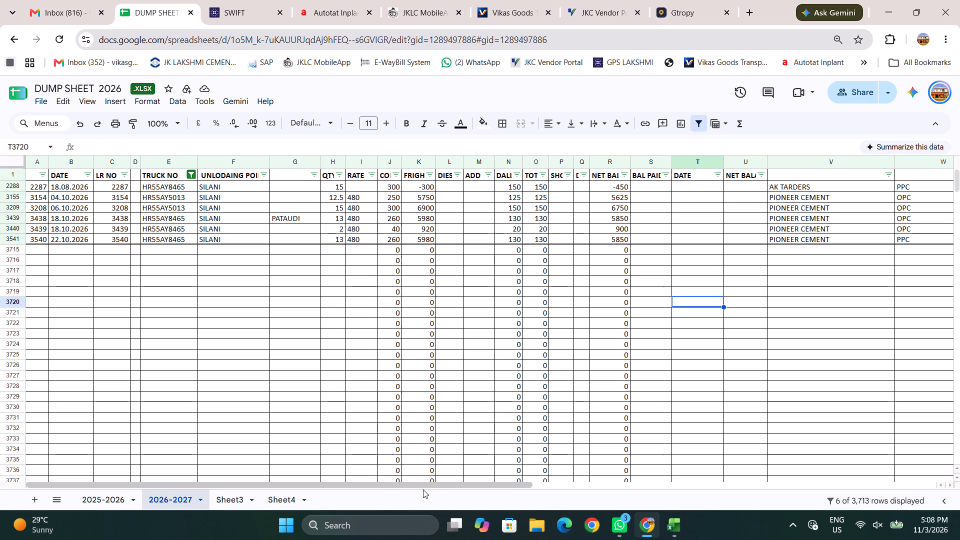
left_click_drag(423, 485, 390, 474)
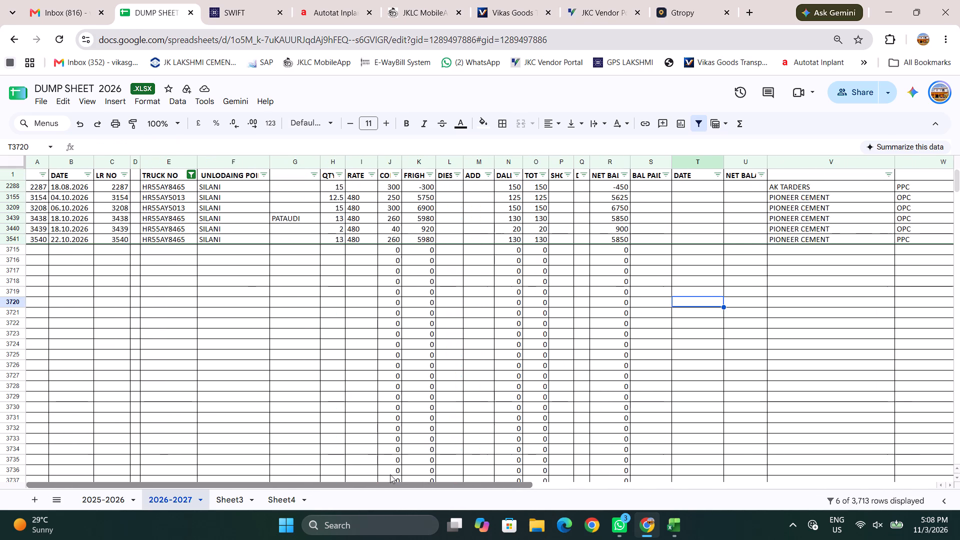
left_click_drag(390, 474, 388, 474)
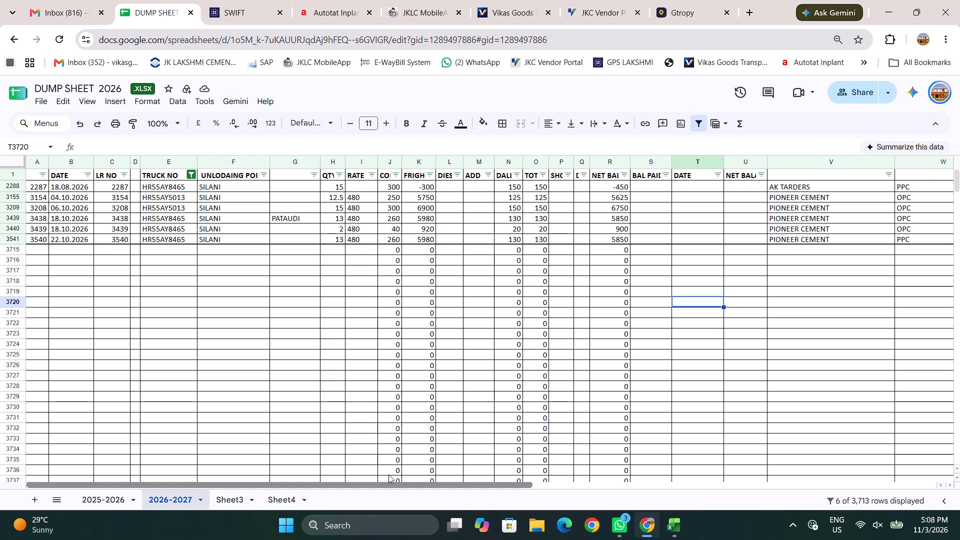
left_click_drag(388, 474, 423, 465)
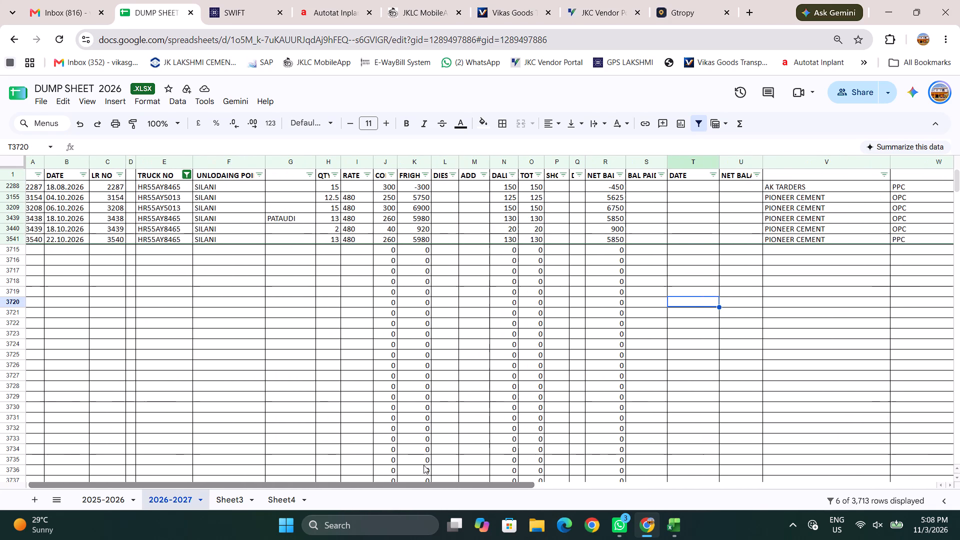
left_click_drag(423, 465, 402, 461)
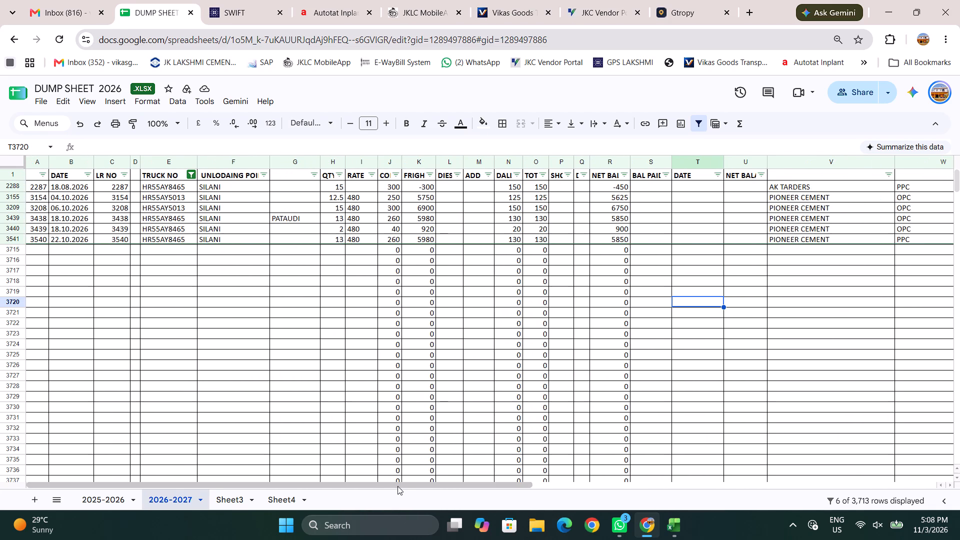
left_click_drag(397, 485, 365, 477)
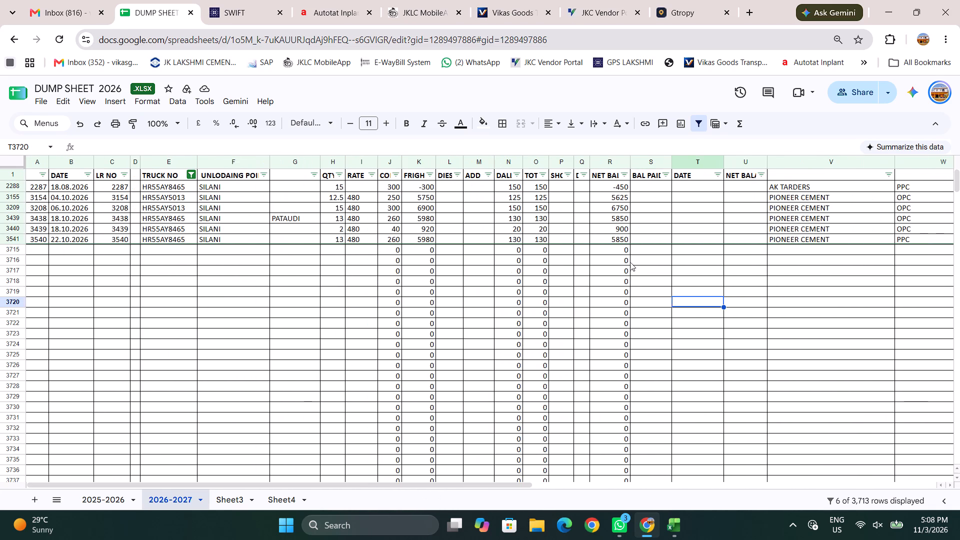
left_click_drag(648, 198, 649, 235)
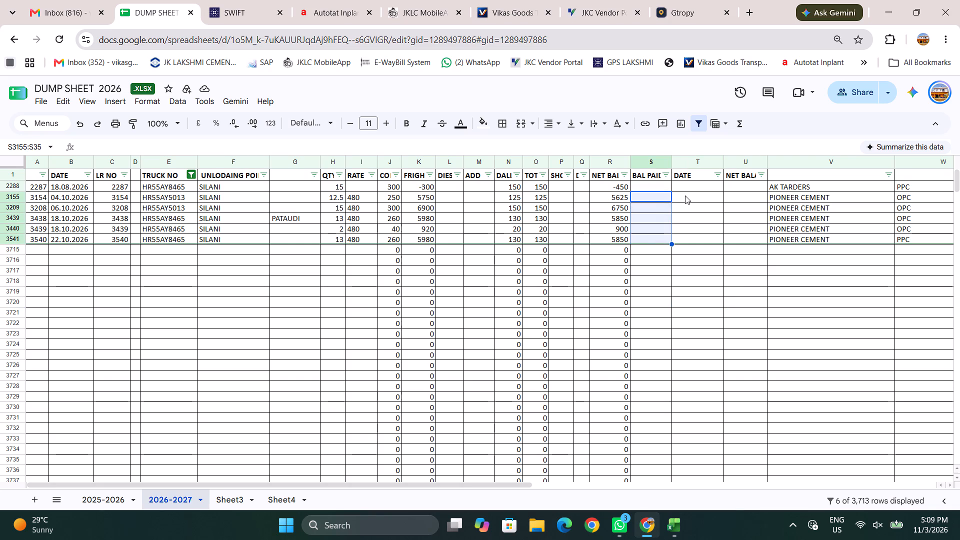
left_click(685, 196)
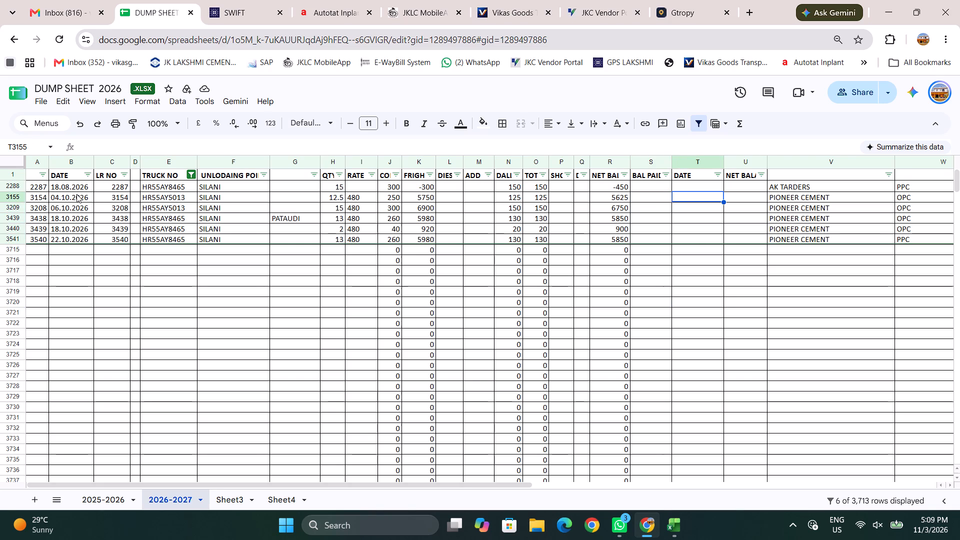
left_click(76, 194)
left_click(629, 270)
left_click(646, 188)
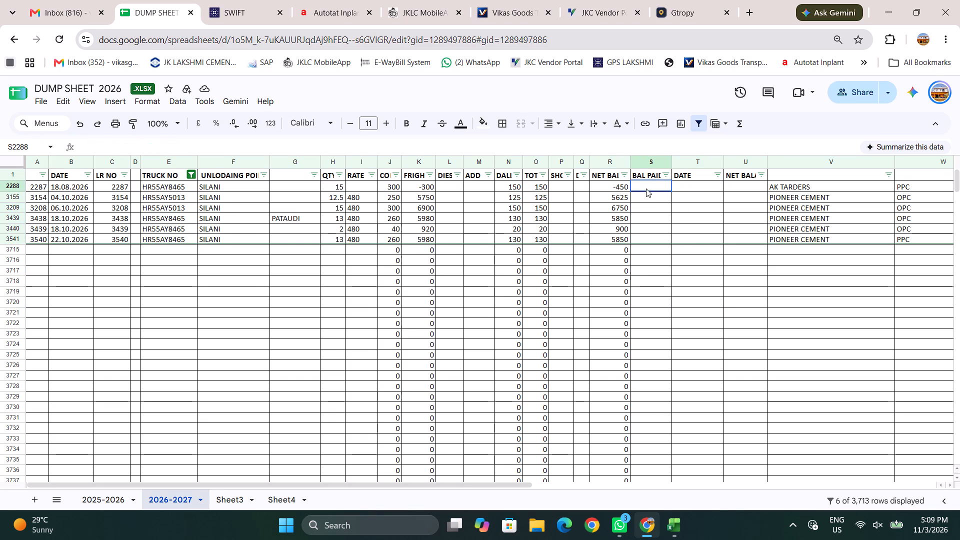
Enter 03.11.2026 in the DATE column after BAL PAID for the 04.10.2026 delivery and copy it to the other four October deliveries.
left_click(714, 202)
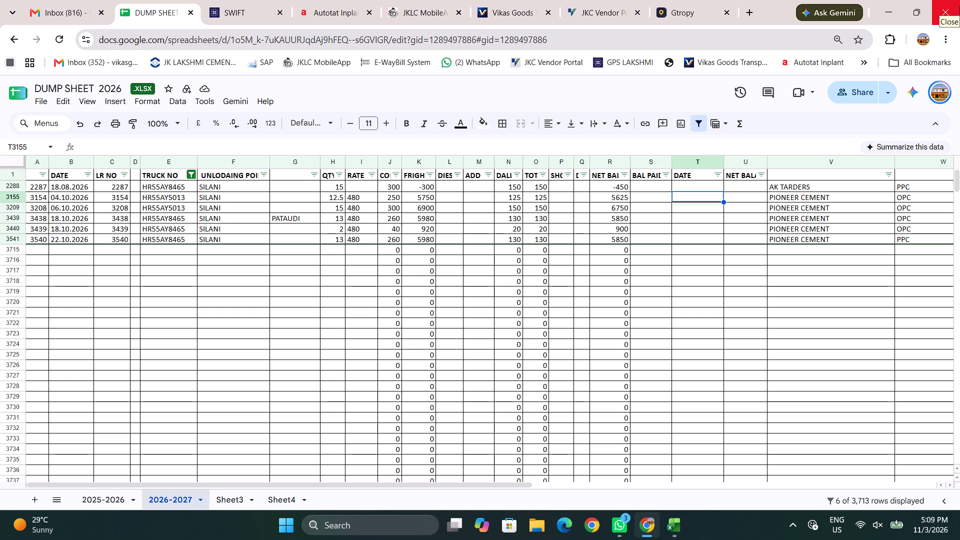
type("03")
key("period")
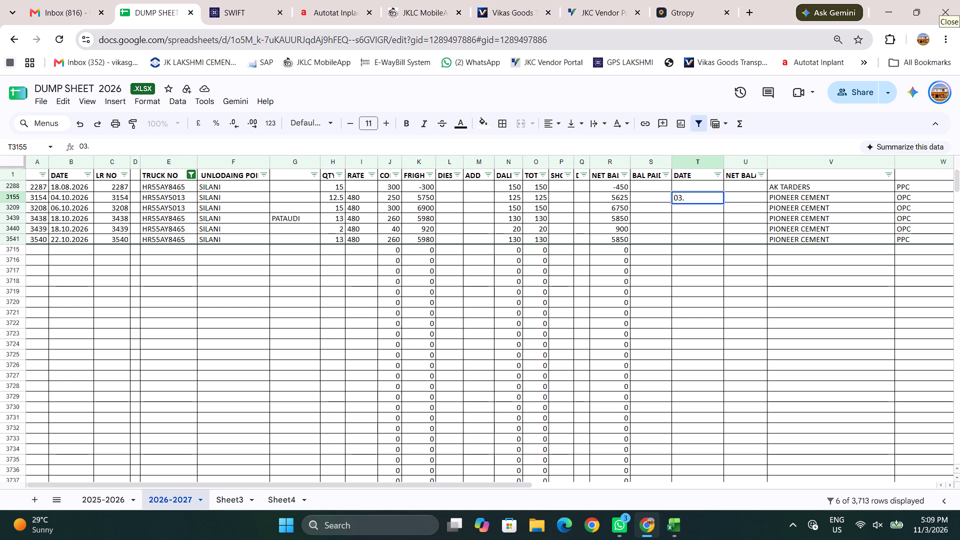
type("11")
type(".2026")
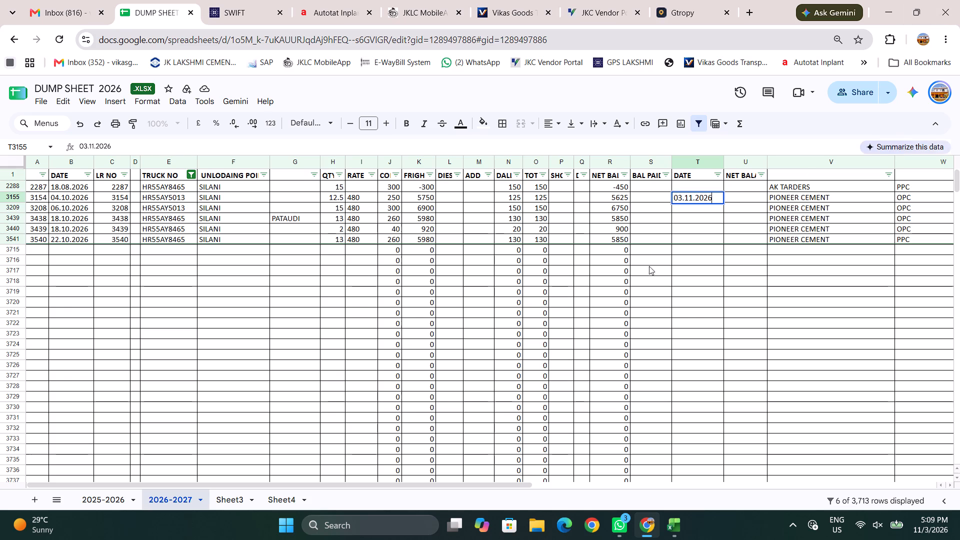
left_click(665, 343)
left_click(695, 202)
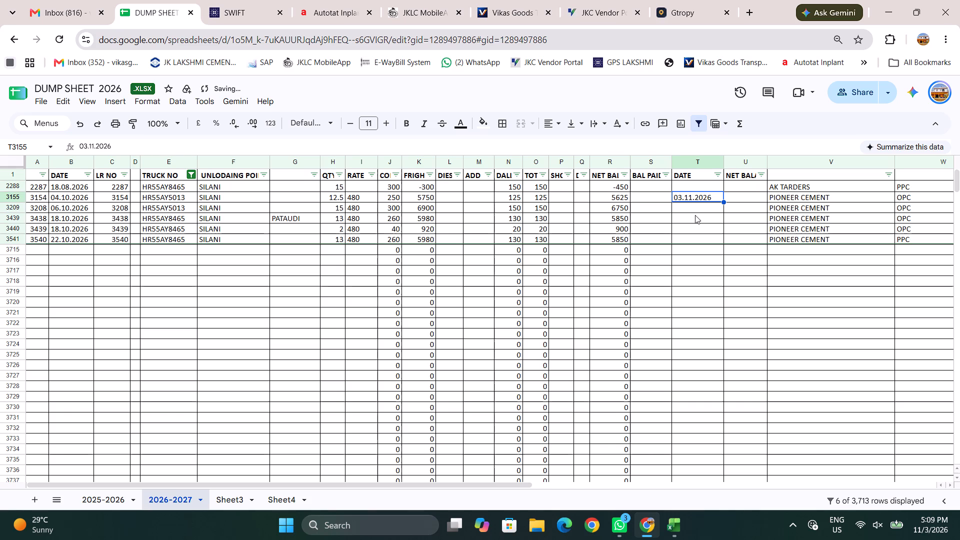
key("ctrl+c")
left_click_drag(698, 207, 698, 239)
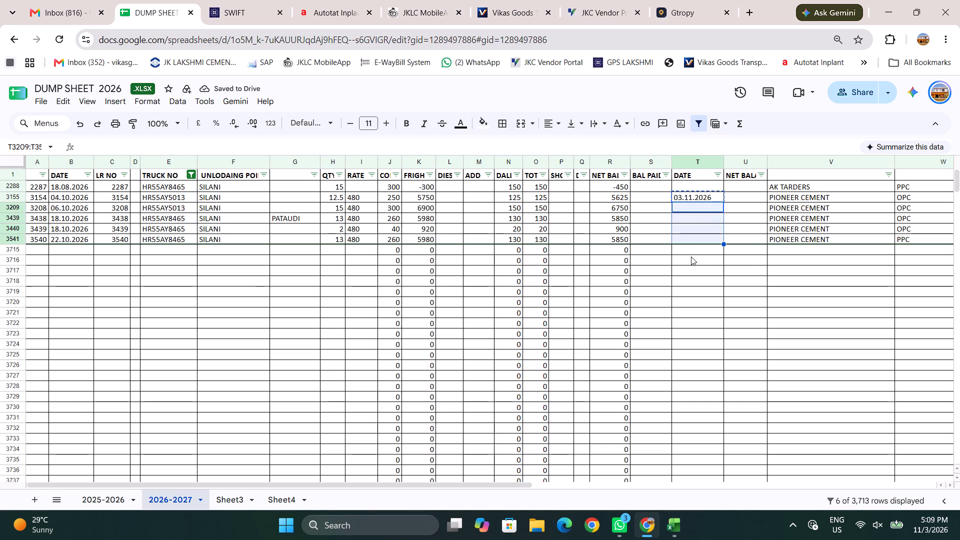
key("ctrl+v")
left_click(747, 314)
Enter 0 as BAL PAID for the four October deliveries dated 04.10.2026, 06.10.2026 and 18.10.2026.
left_click(657, 198)
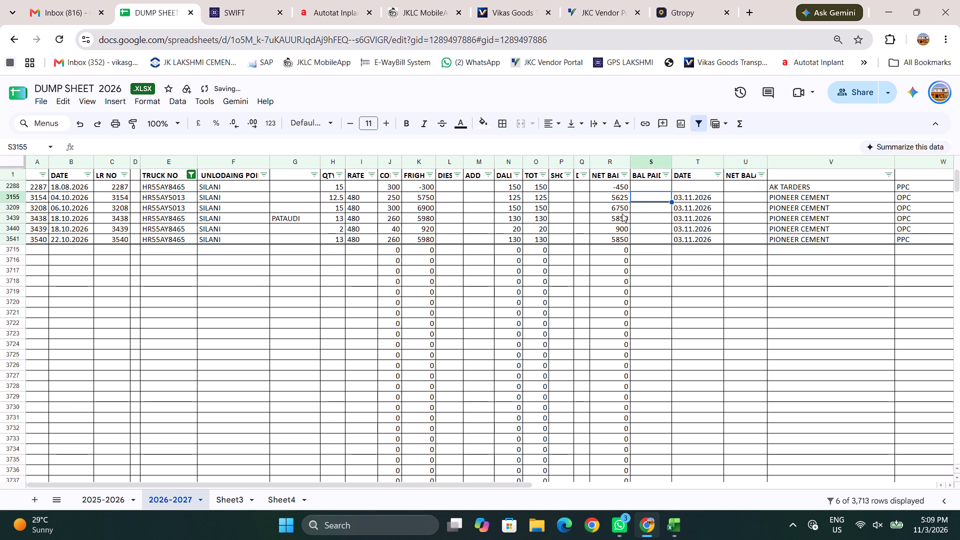
left_click_drag(618, 197, 619, 239)
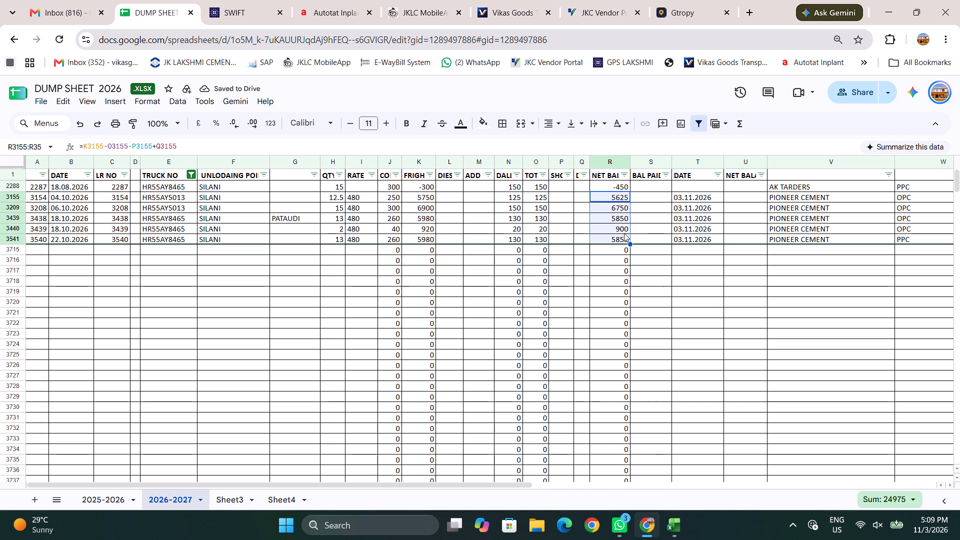
left_click(657, 198)
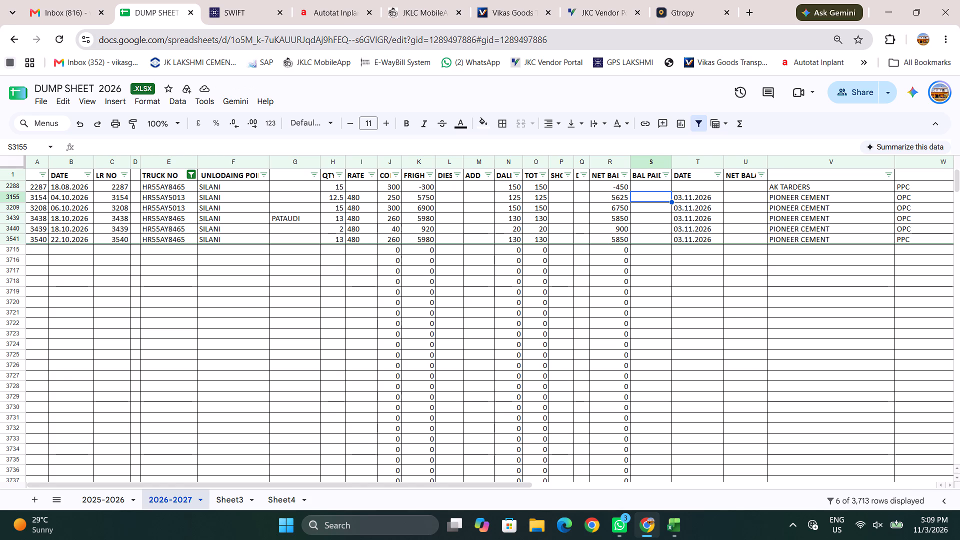
key("0")
key("Down")
key("0")
key("Down")
key("0")
key("Down")
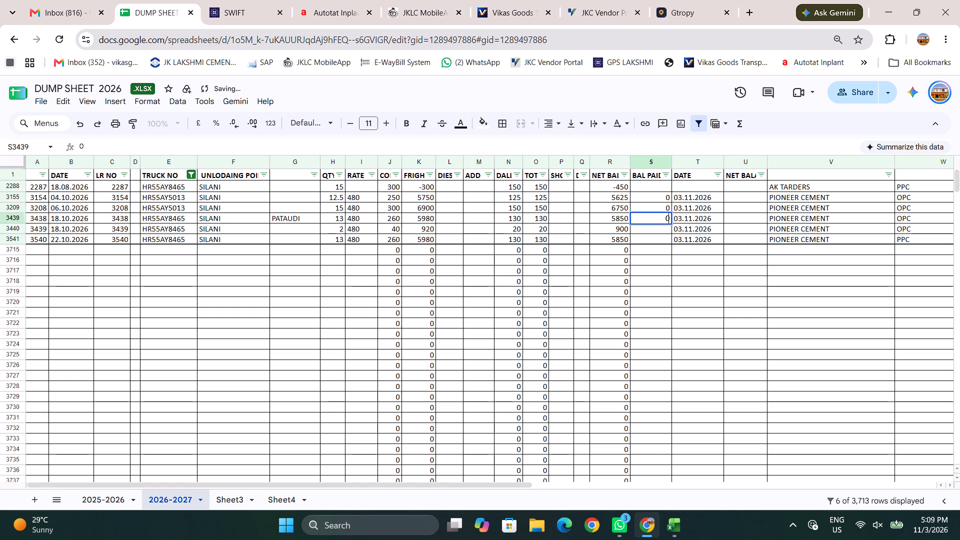
key("0")
key("Down")
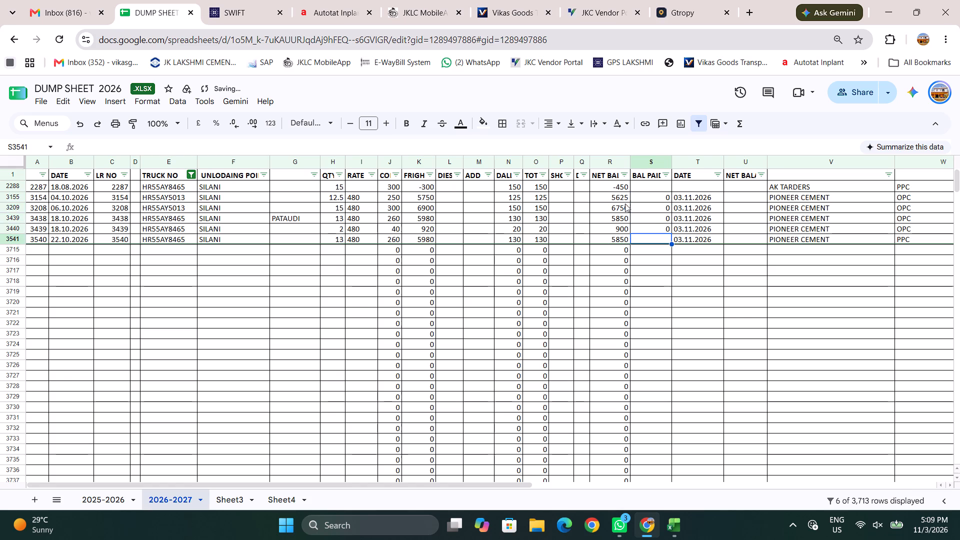
Total the five October net balances and record 24975 as BAL PAID on the 22.10.2026 delivery.
left_click_drag(622, 198, 617, 242)
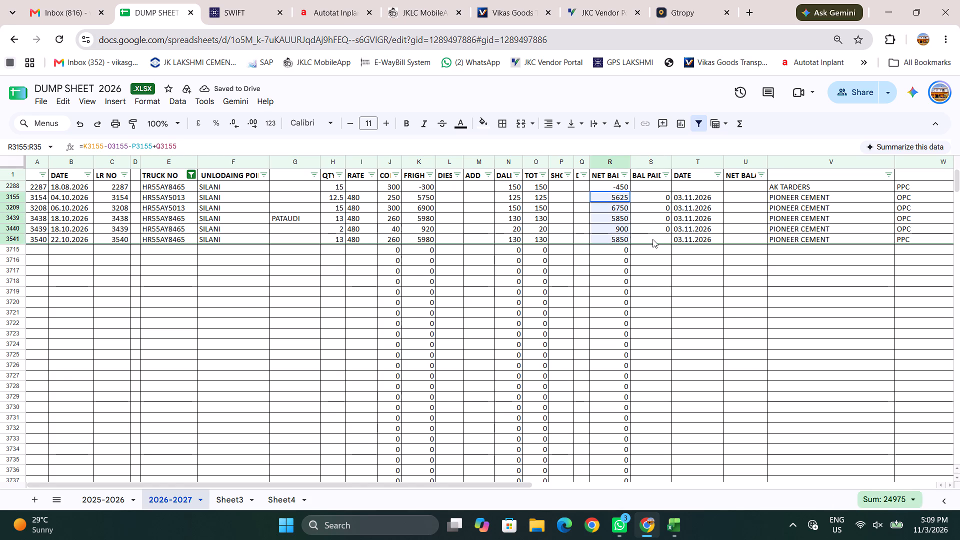
left_click(652, 239)
type("24975")
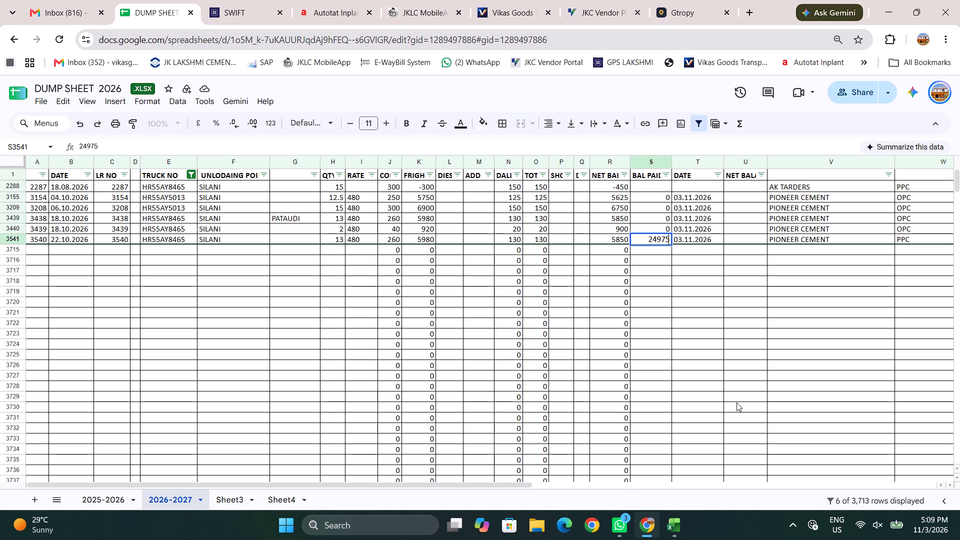
left_click(703, 369)
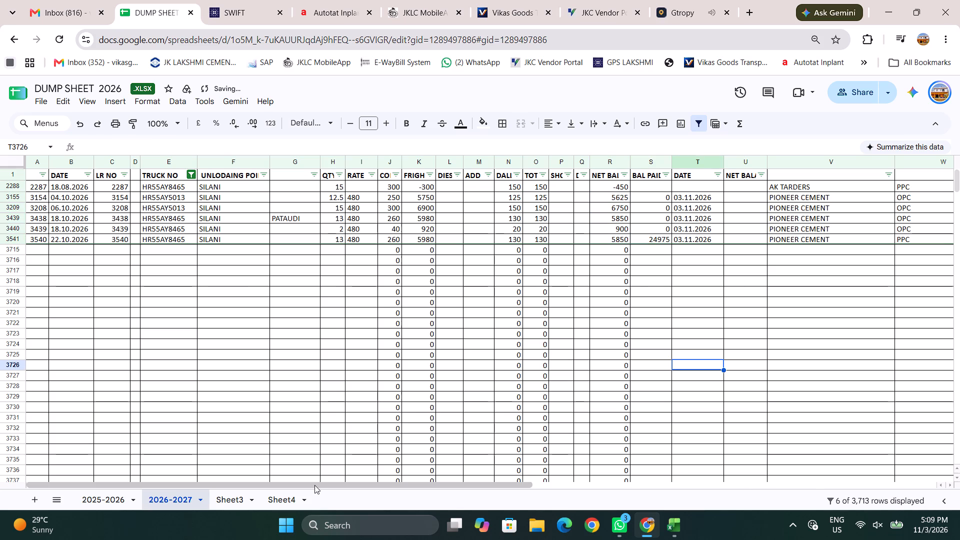
Fill the entire 22.10.2026 delivery row (row 3541) with yellow.
left_click_drag(314, 485, 146, 453)
left_click(9, 237)
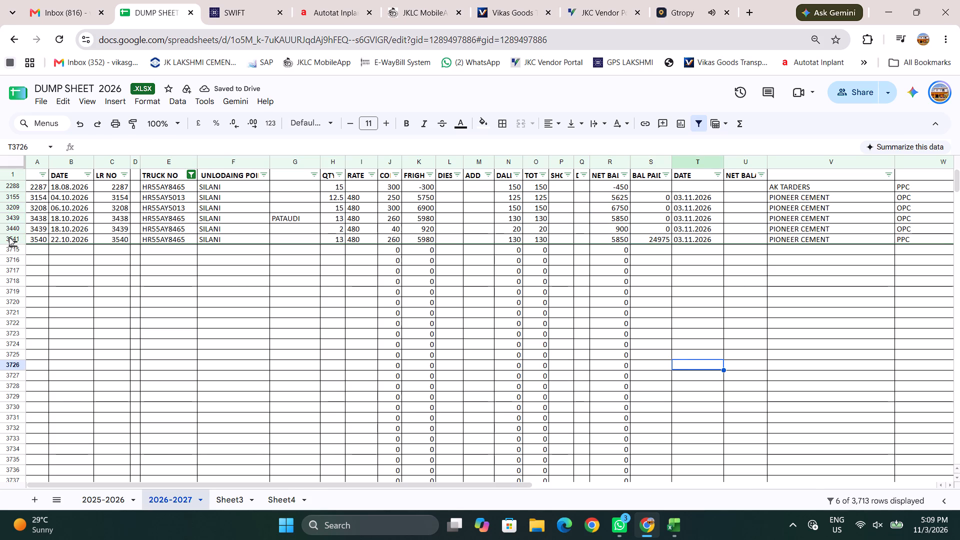
left_click(485, 122)
left_click(525, 176)
left_click(699, 314)
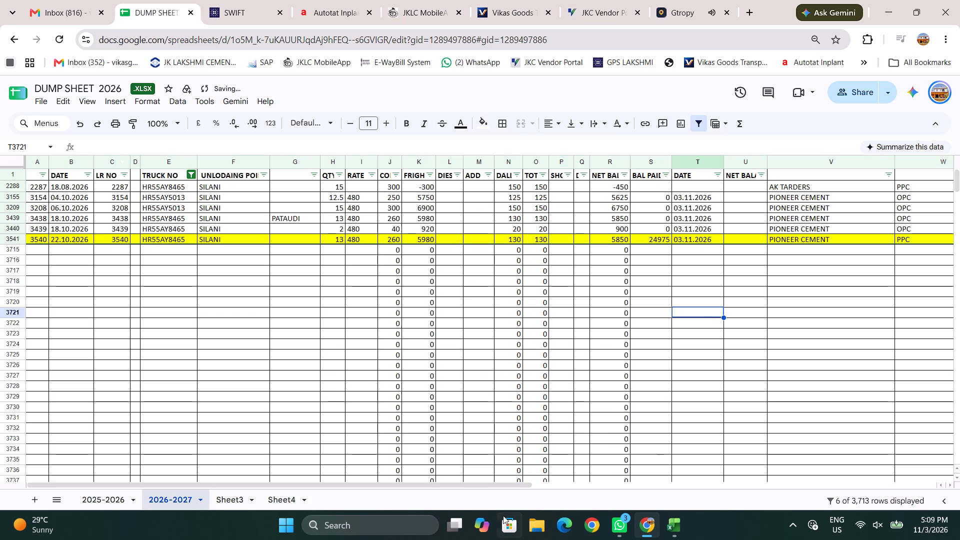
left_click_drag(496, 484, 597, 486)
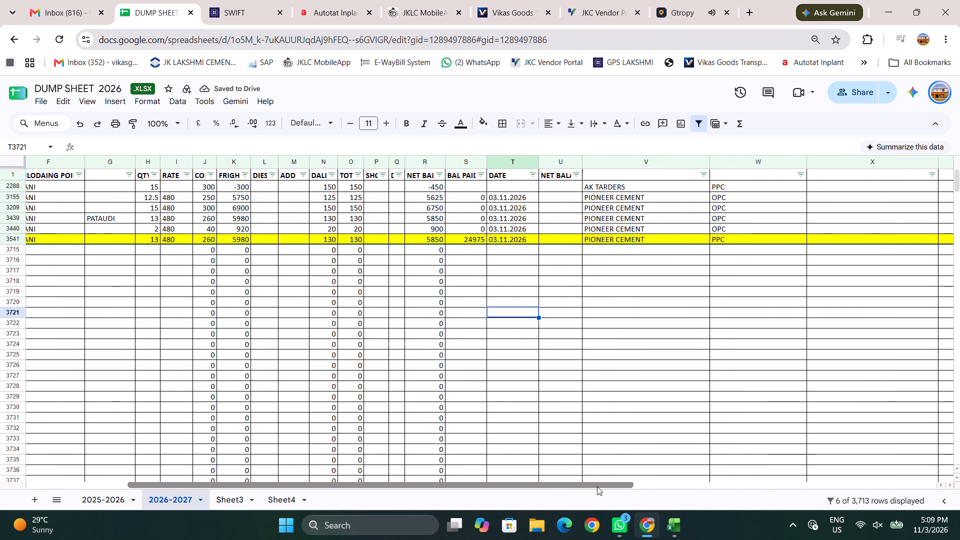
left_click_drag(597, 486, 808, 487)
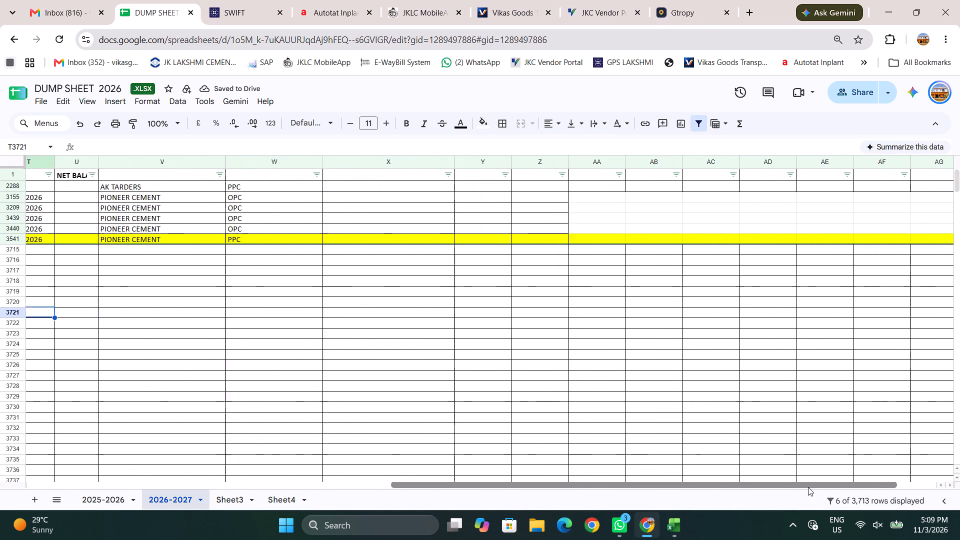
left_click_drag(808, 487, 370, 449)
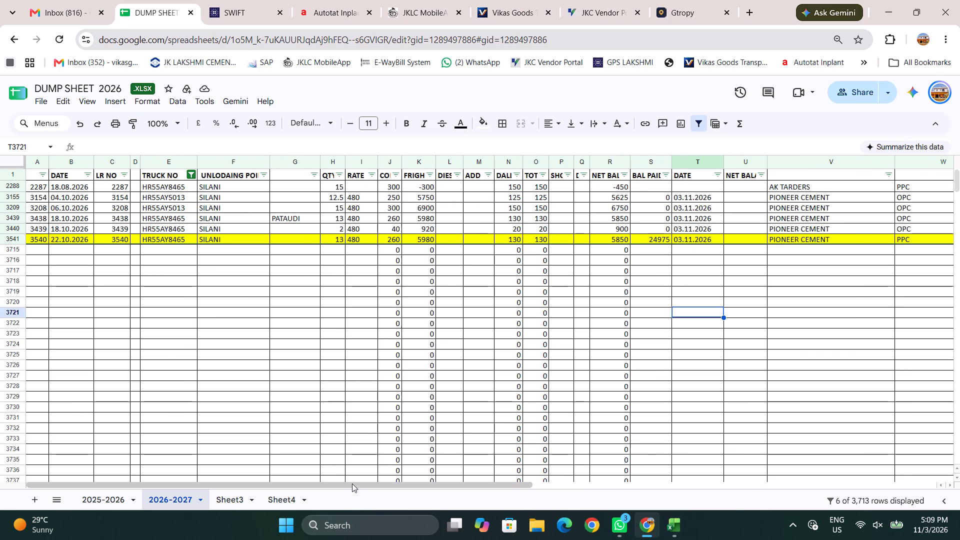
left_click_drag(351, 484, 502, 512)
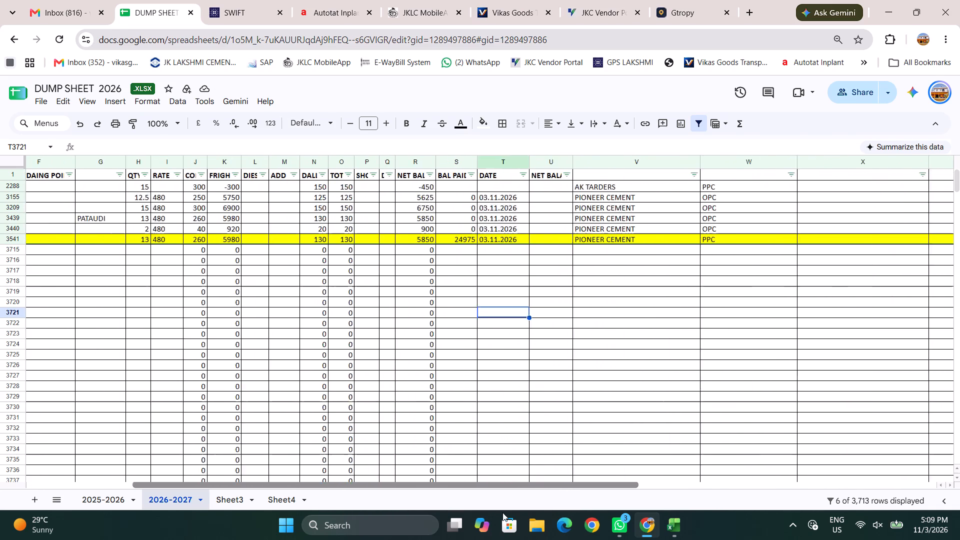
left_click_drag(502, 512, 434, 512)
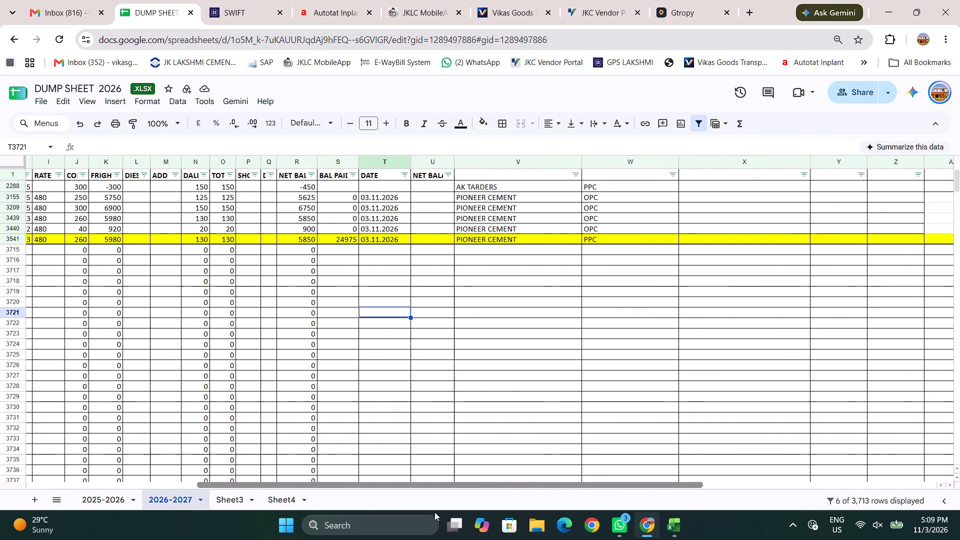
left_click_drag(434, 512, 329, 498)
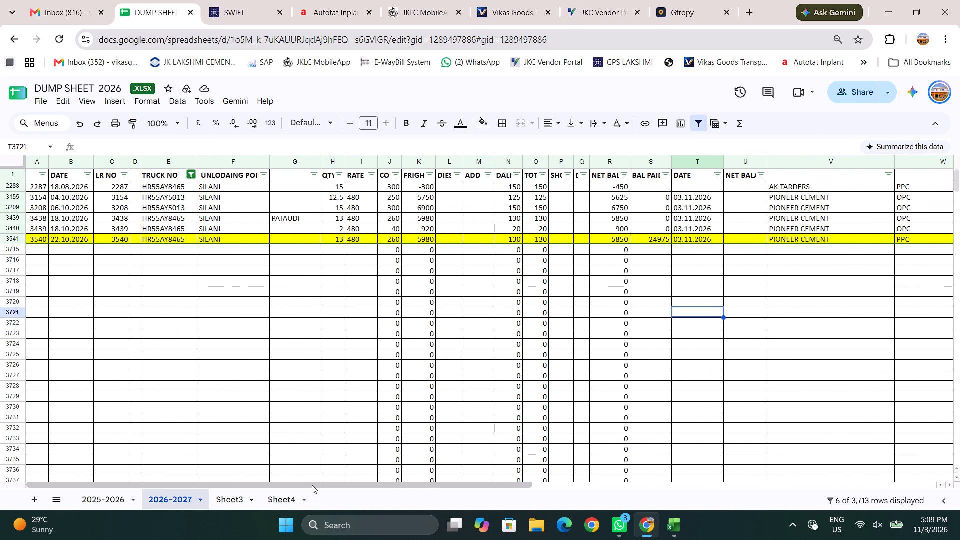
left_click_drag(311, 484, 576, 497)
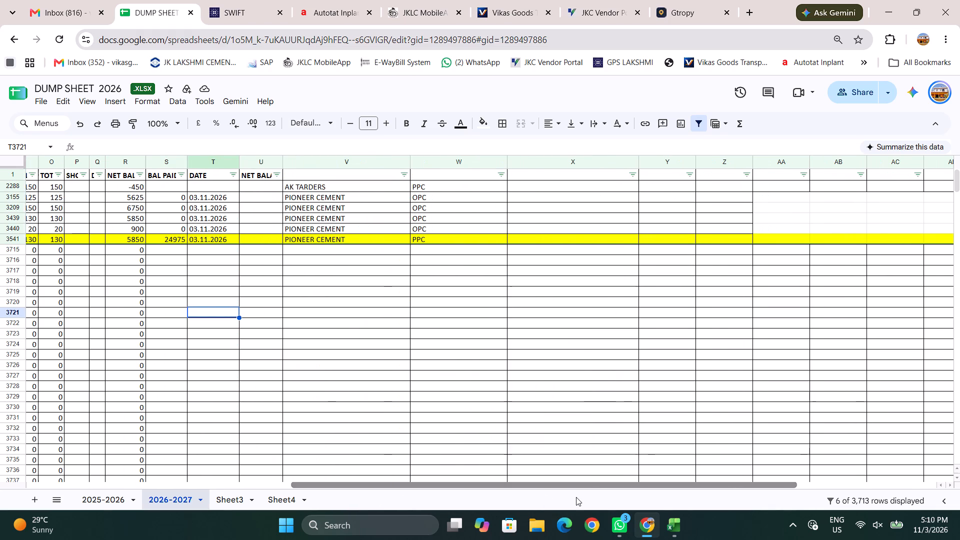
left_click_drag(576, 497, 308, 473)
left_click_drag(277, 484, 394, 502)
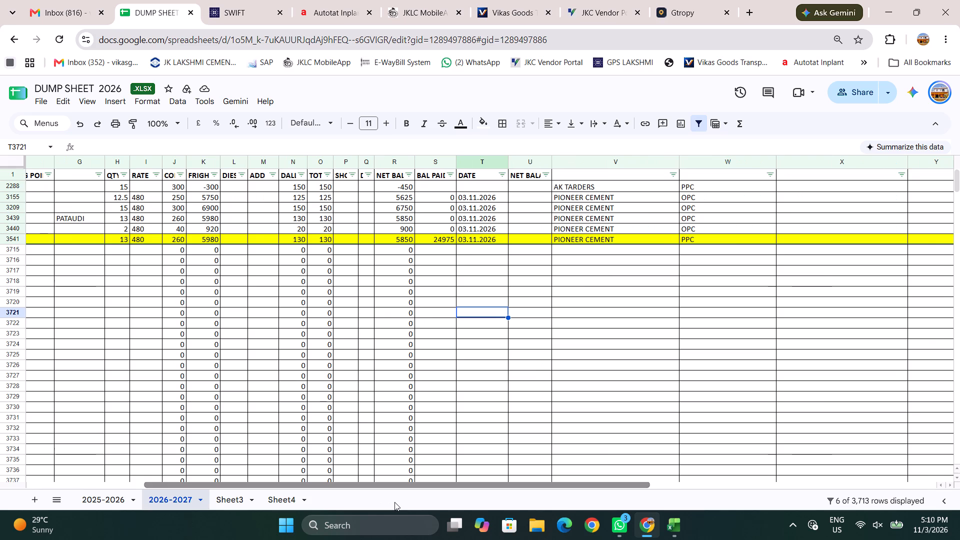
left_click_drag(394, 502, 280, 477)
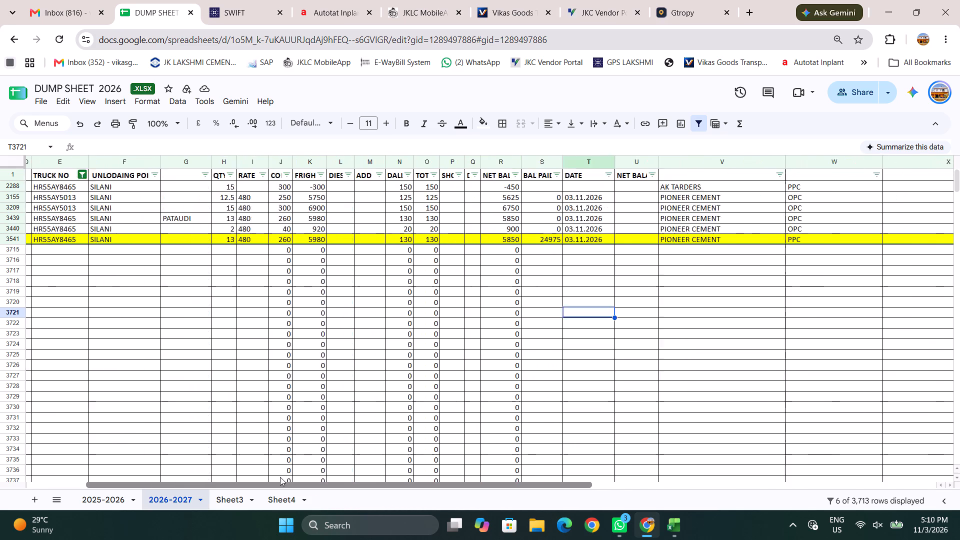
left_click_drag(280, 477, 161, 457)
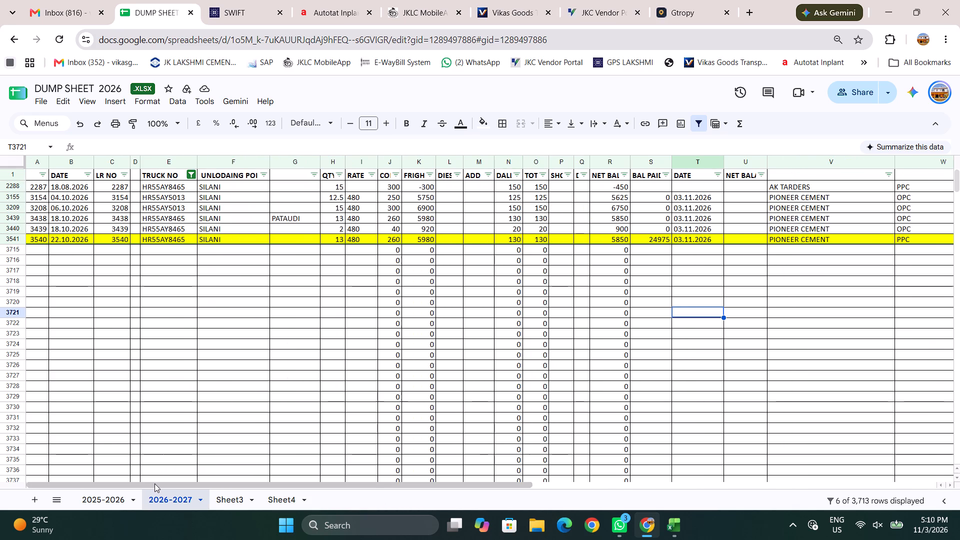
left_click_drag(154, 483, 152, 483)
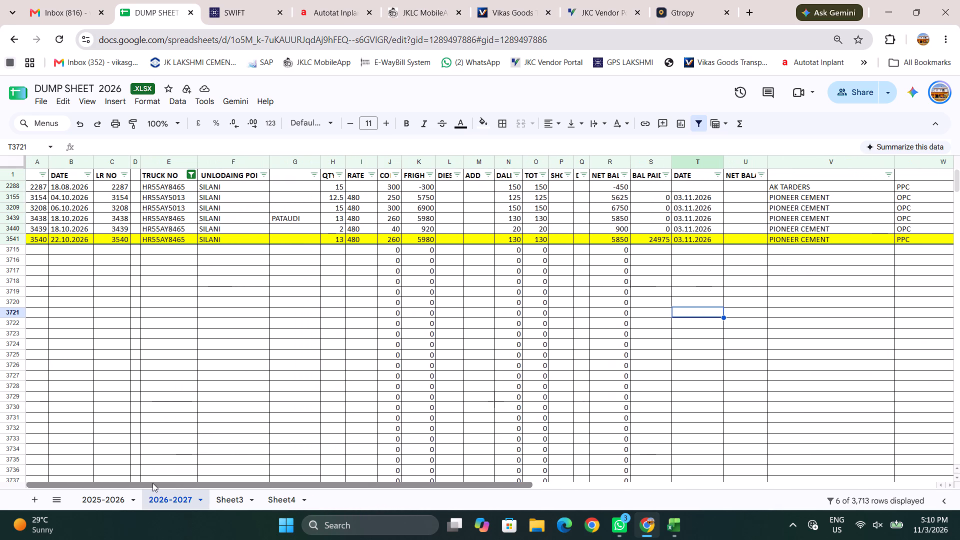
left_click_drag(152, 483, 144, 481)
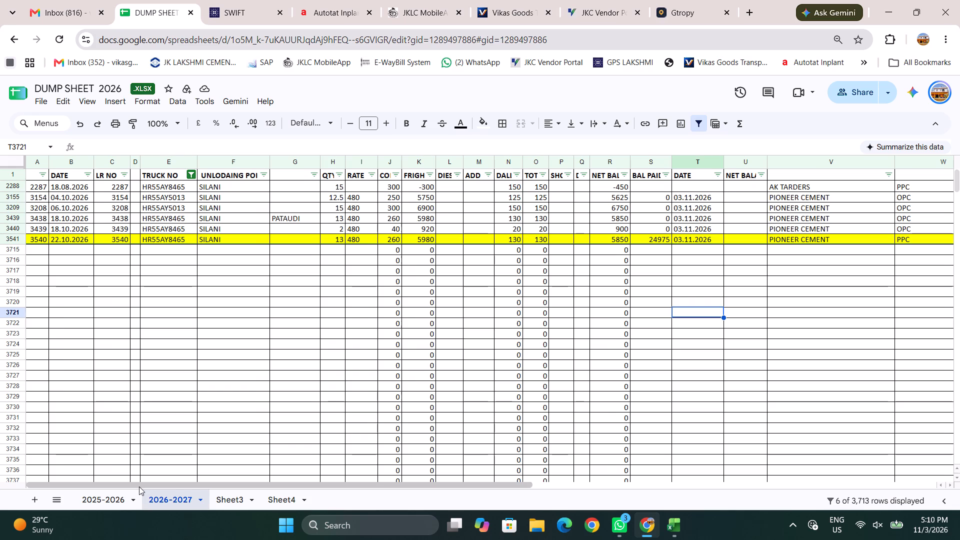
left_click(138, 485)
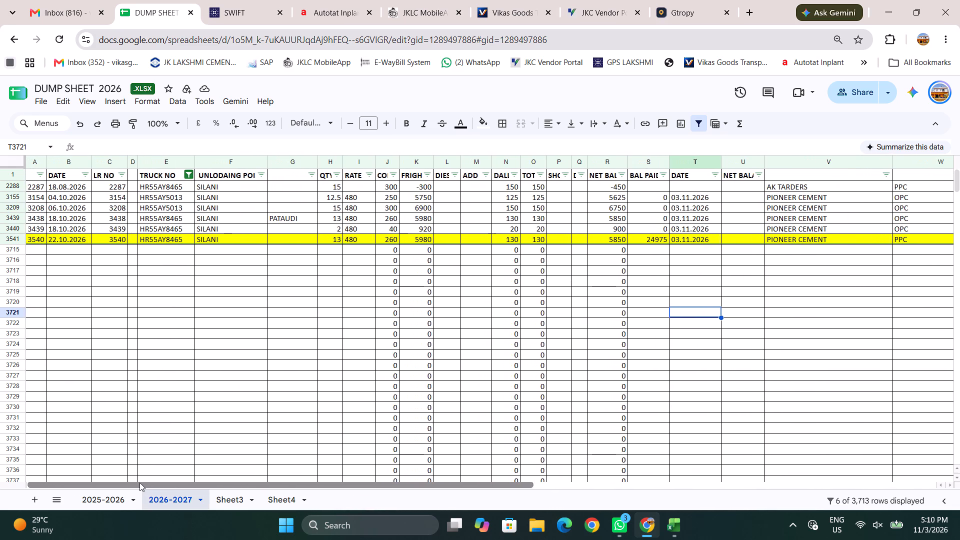
Widen the narrow column D between LR NO and TRUCK NO enough to show its full Invoice No header.
left_click_drag(138, 161, 151, 161)
left_click_drag(151, 162, 141, 164)
left_click_drag(141, 164, 156, 163)
left_click_drag(156, 163, 172, 160)
left_click_drag(172, 160, 181, 160)
left_click(181, 160)
left_click(181, 160)
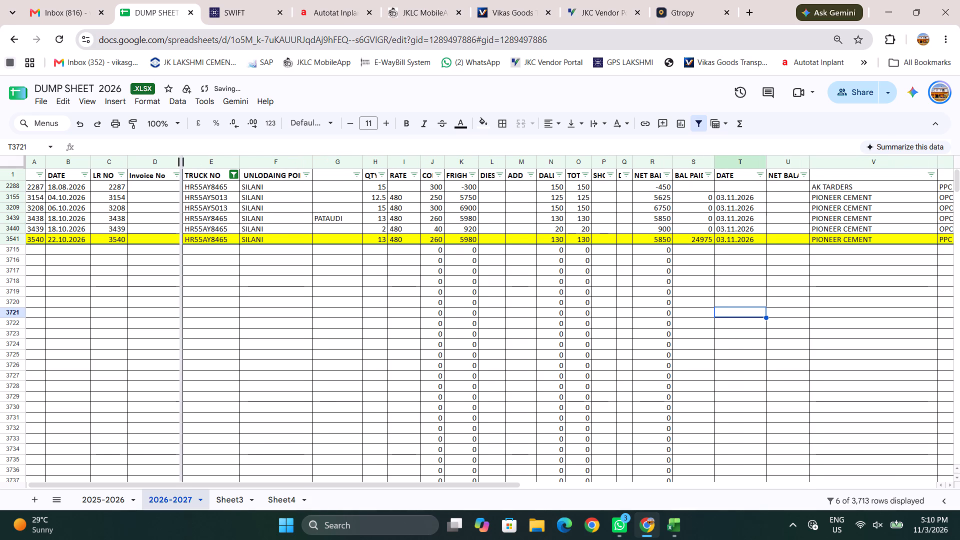
left_click_drag(179, 160, 167, 160)
left_click_drag(167, 160, 176, 160)
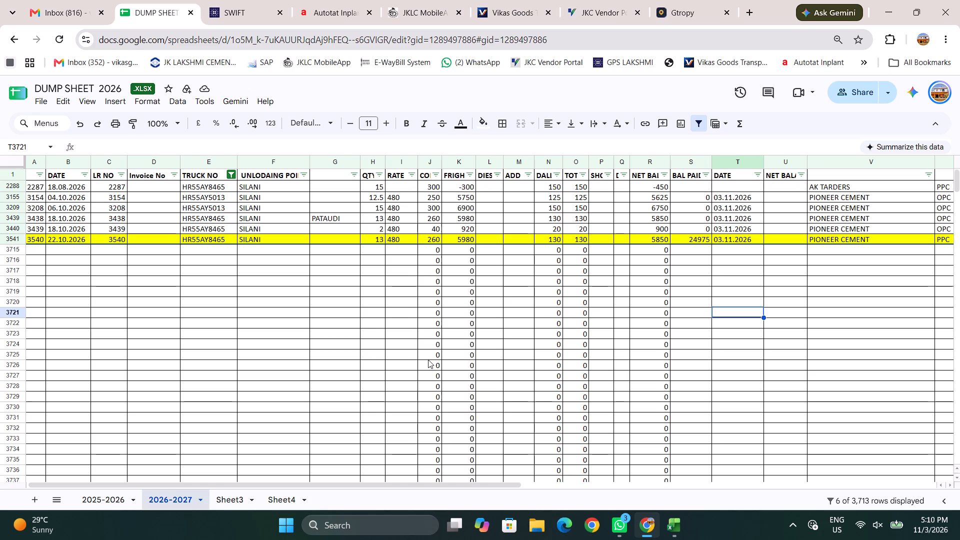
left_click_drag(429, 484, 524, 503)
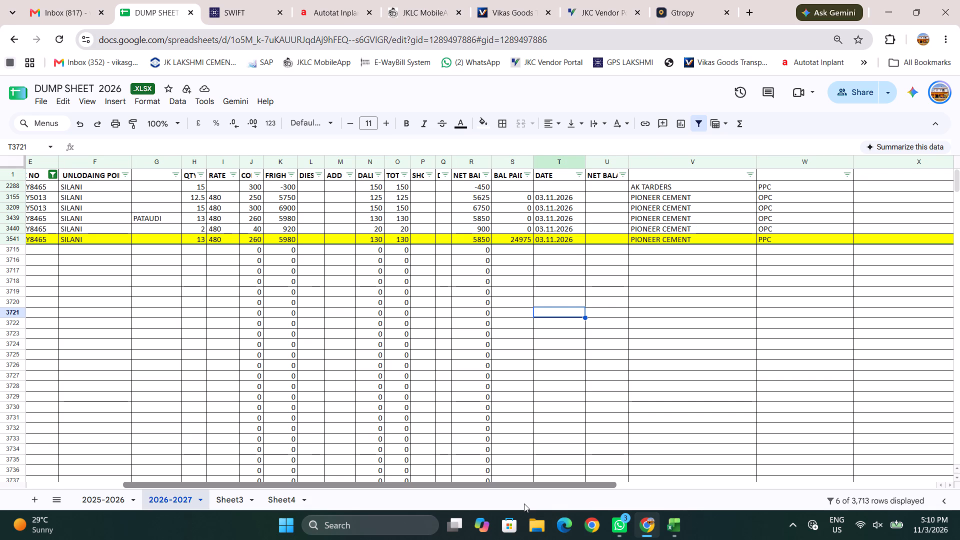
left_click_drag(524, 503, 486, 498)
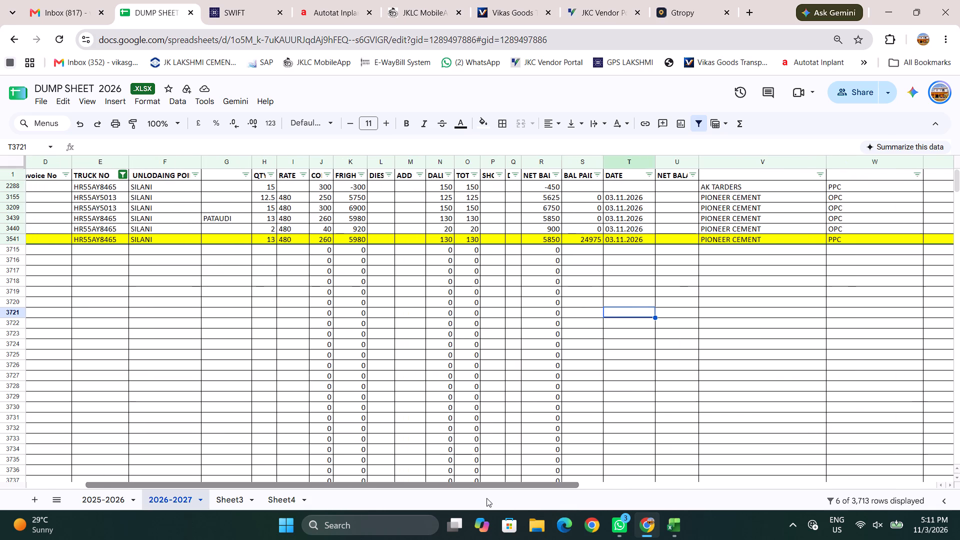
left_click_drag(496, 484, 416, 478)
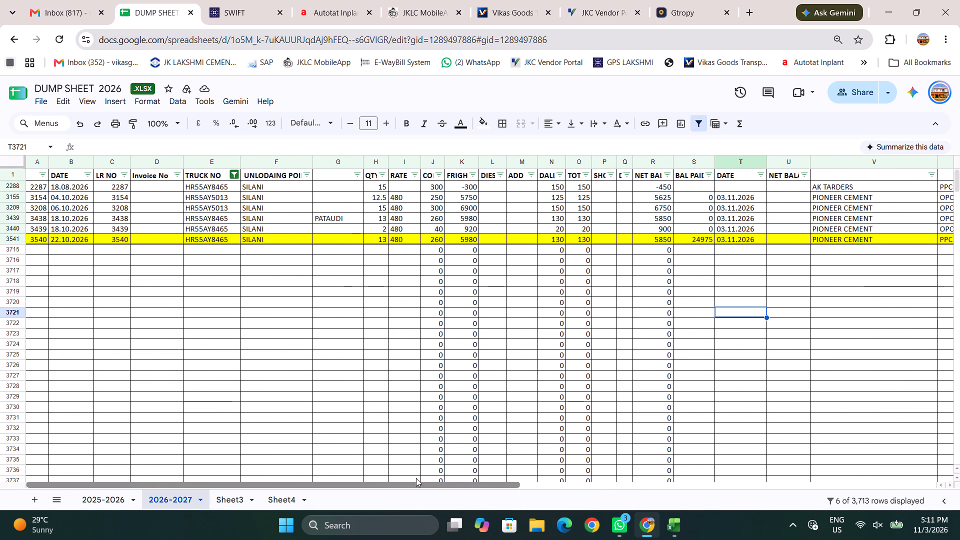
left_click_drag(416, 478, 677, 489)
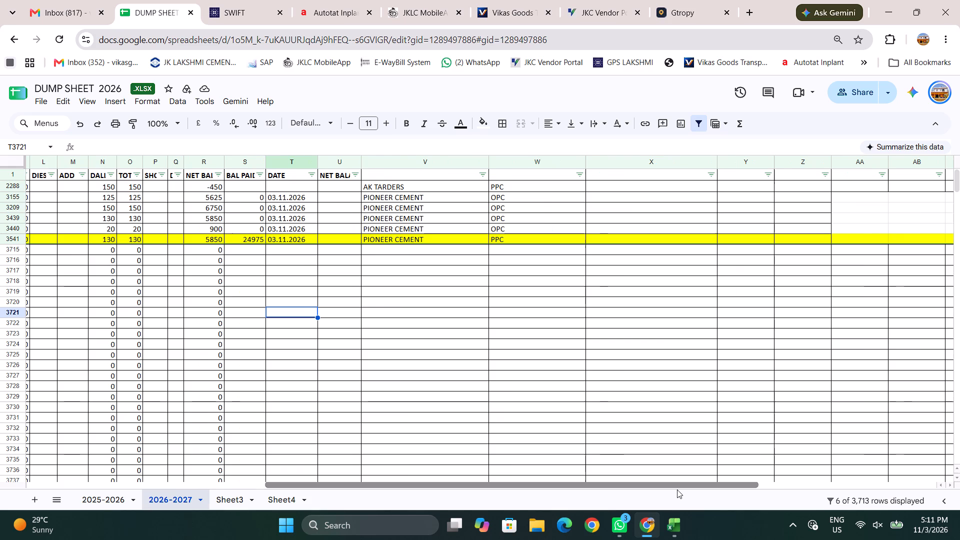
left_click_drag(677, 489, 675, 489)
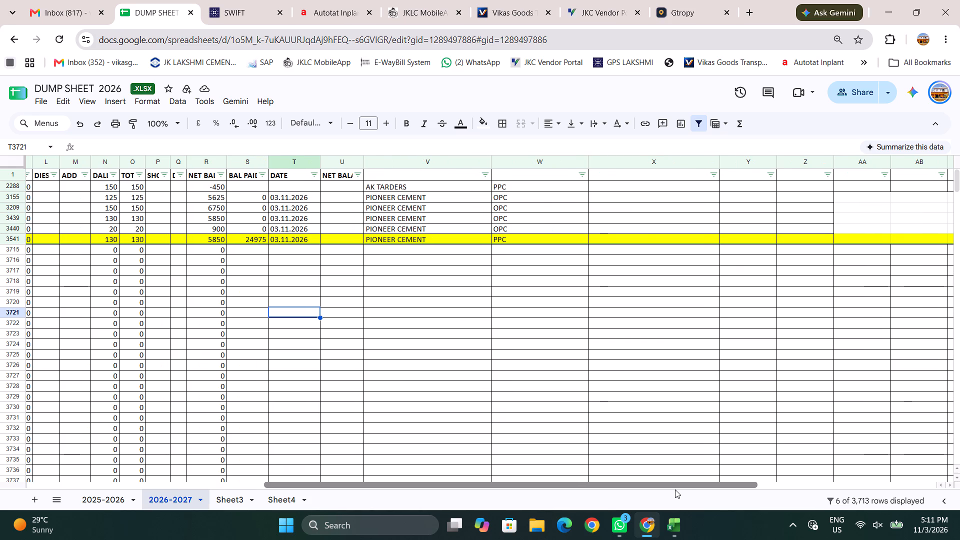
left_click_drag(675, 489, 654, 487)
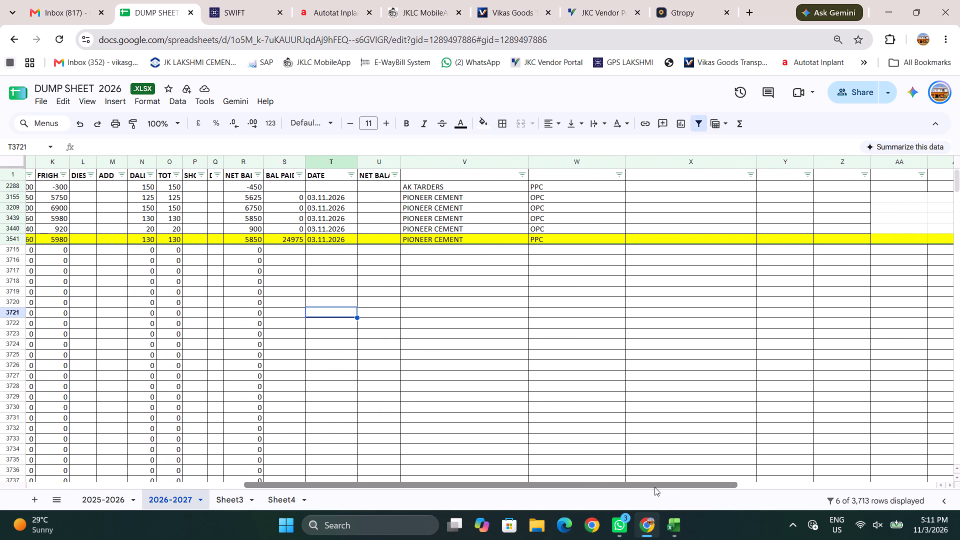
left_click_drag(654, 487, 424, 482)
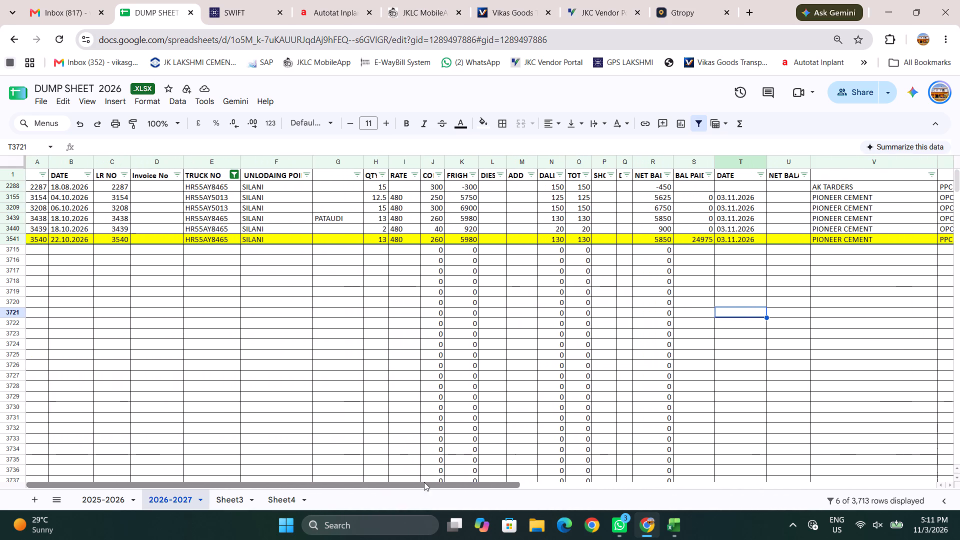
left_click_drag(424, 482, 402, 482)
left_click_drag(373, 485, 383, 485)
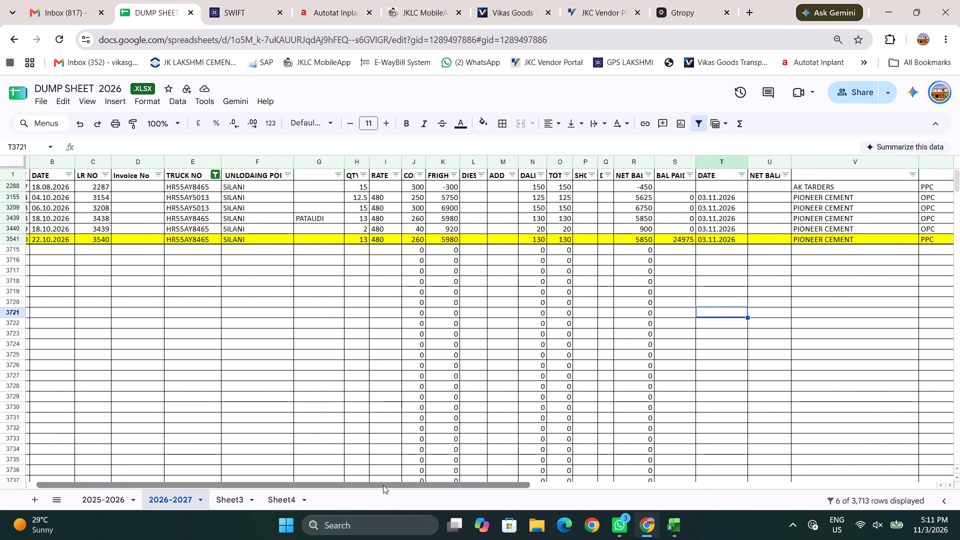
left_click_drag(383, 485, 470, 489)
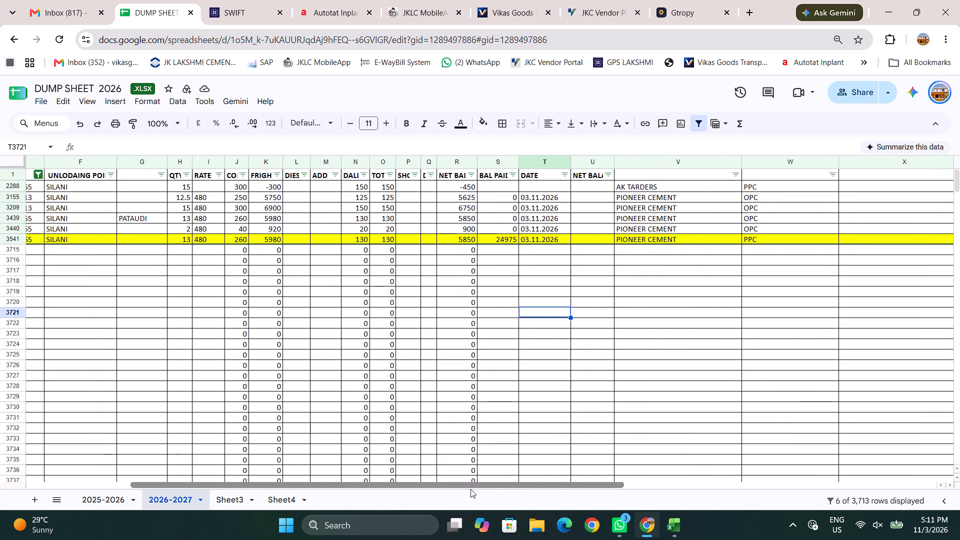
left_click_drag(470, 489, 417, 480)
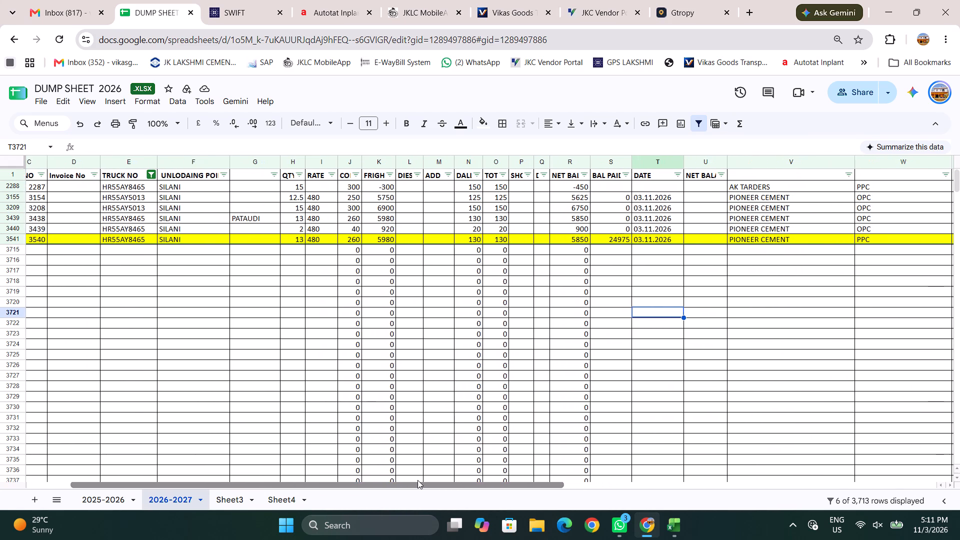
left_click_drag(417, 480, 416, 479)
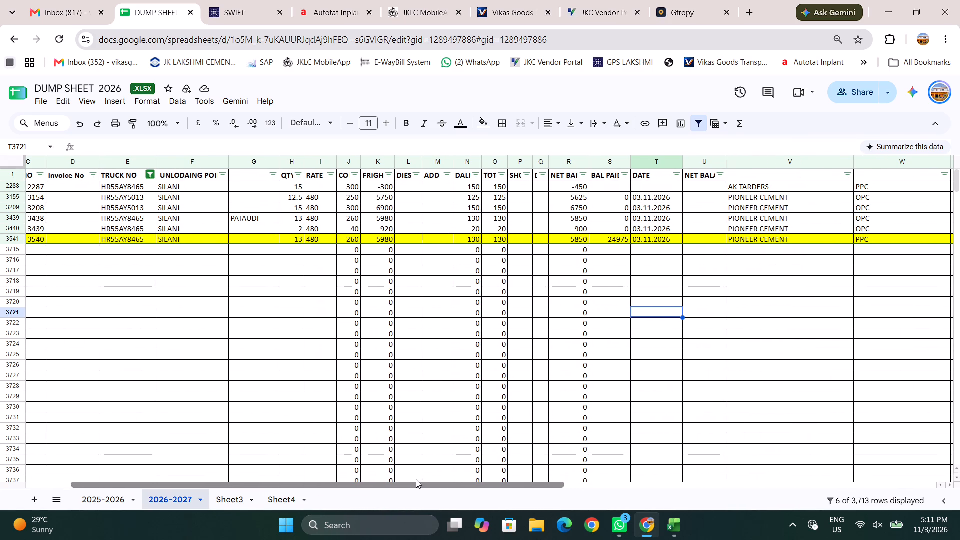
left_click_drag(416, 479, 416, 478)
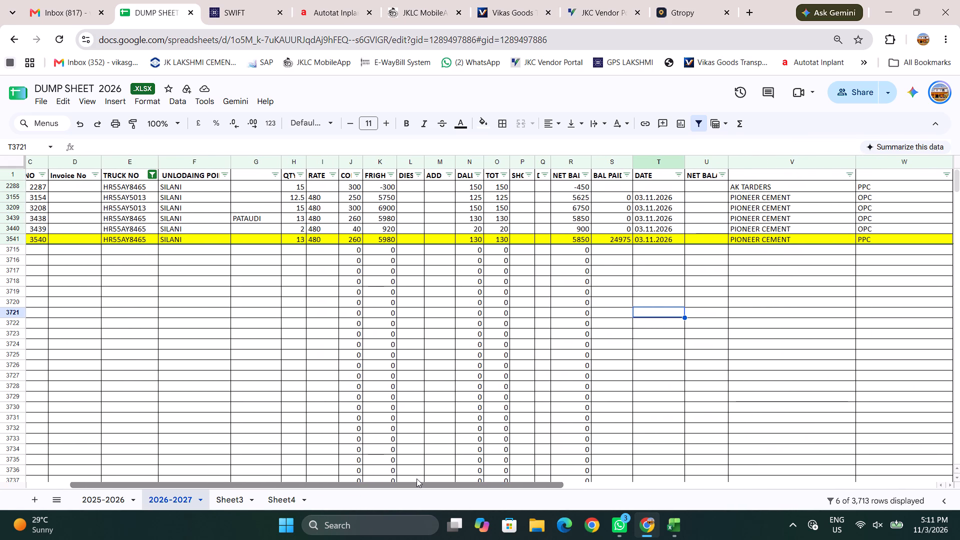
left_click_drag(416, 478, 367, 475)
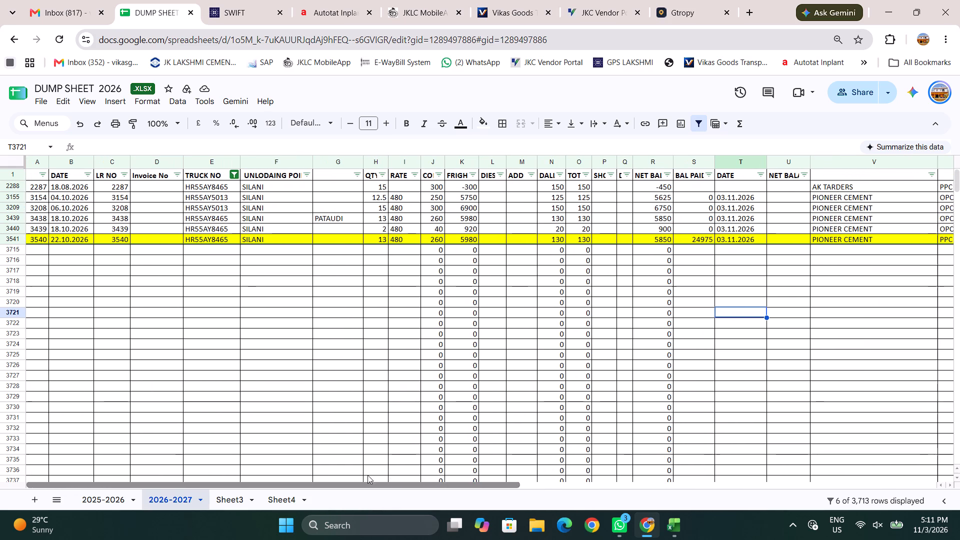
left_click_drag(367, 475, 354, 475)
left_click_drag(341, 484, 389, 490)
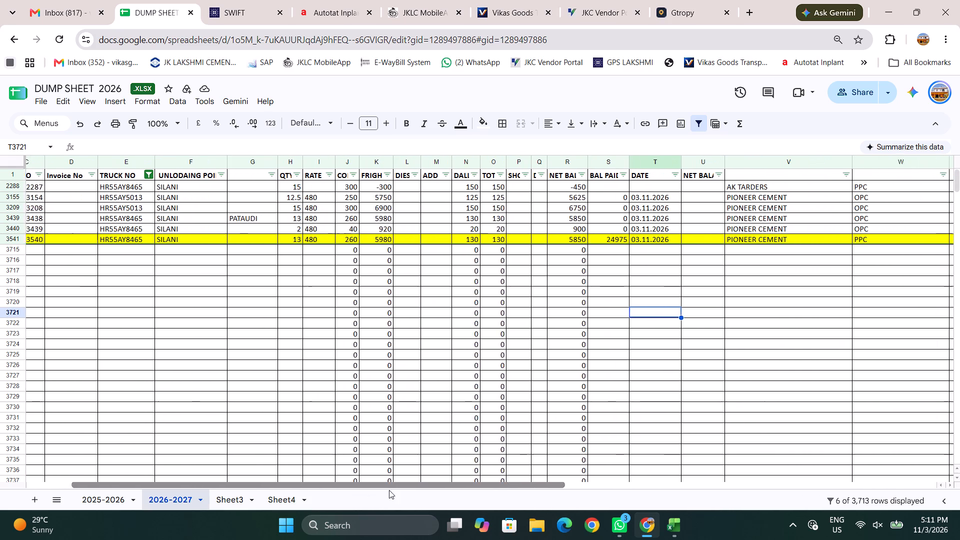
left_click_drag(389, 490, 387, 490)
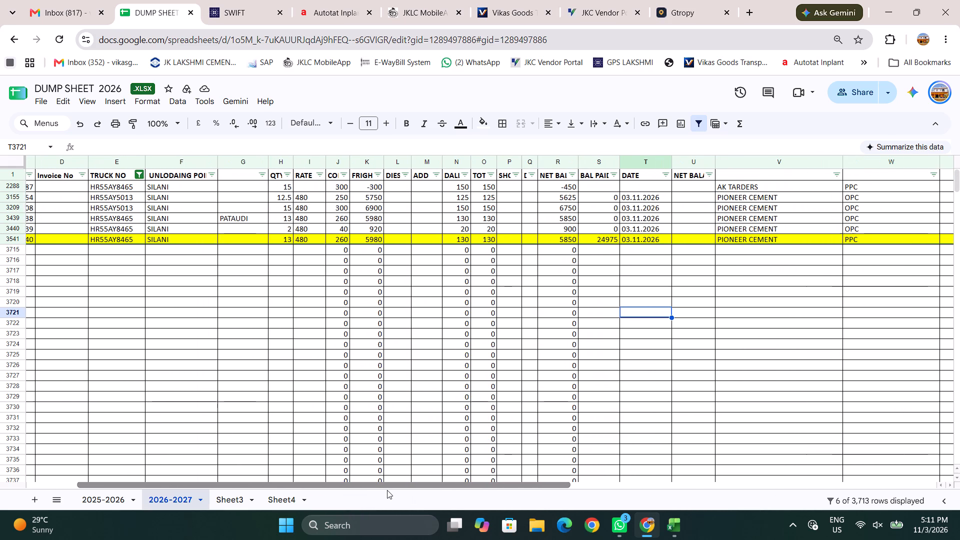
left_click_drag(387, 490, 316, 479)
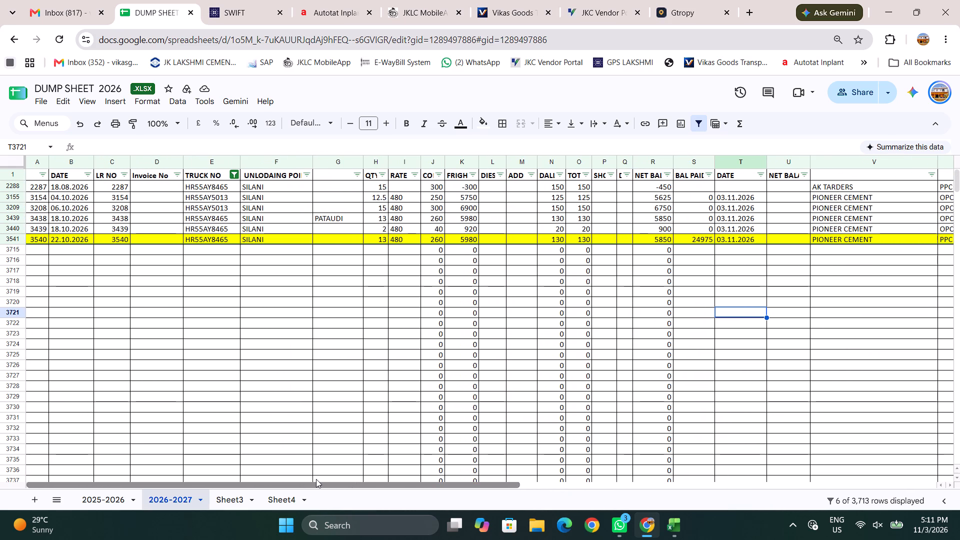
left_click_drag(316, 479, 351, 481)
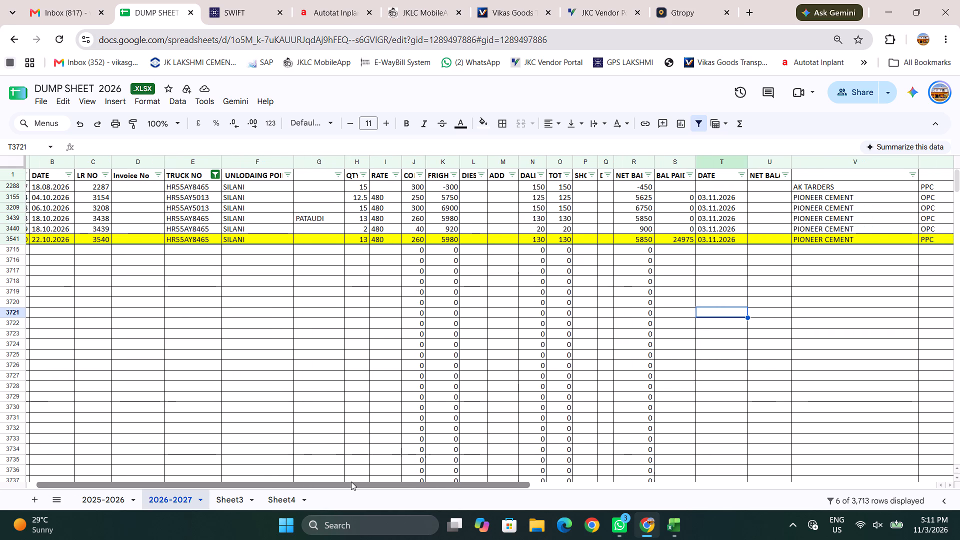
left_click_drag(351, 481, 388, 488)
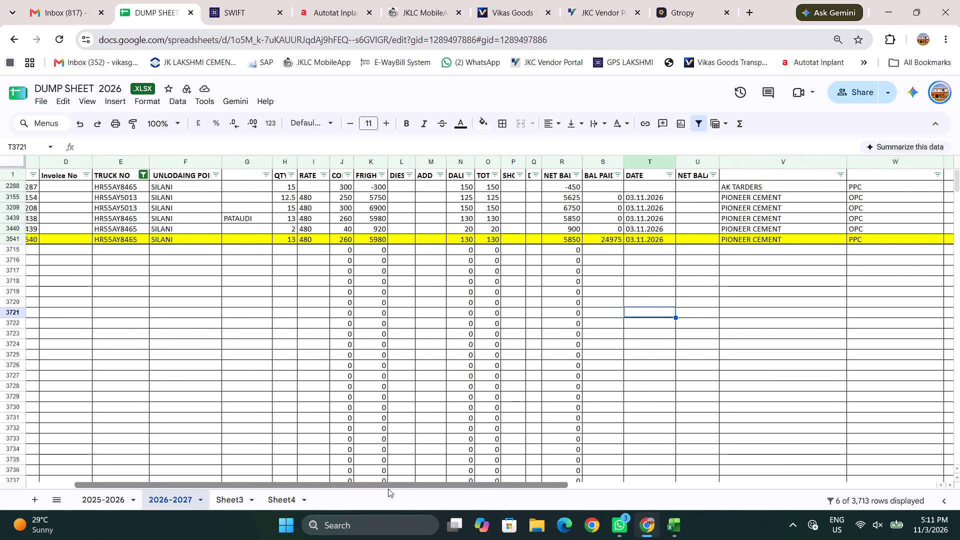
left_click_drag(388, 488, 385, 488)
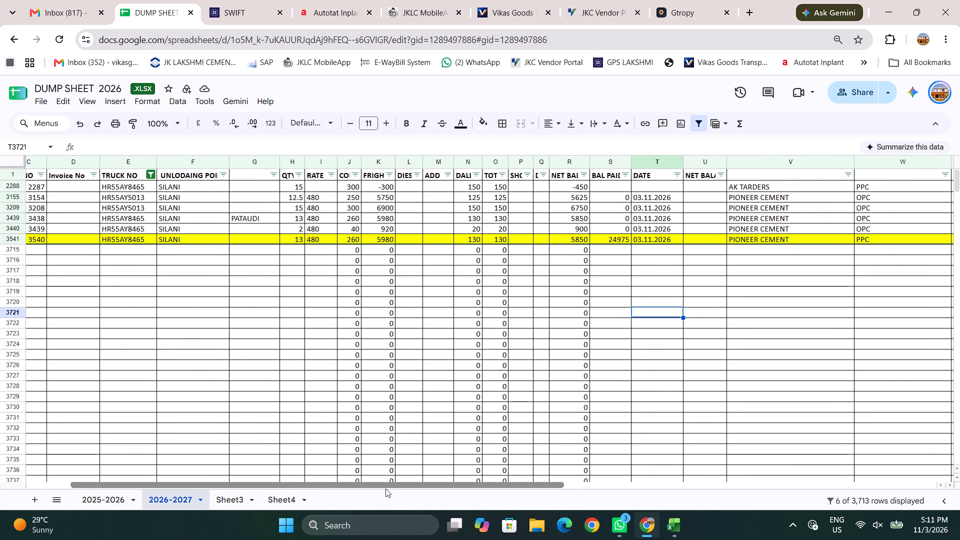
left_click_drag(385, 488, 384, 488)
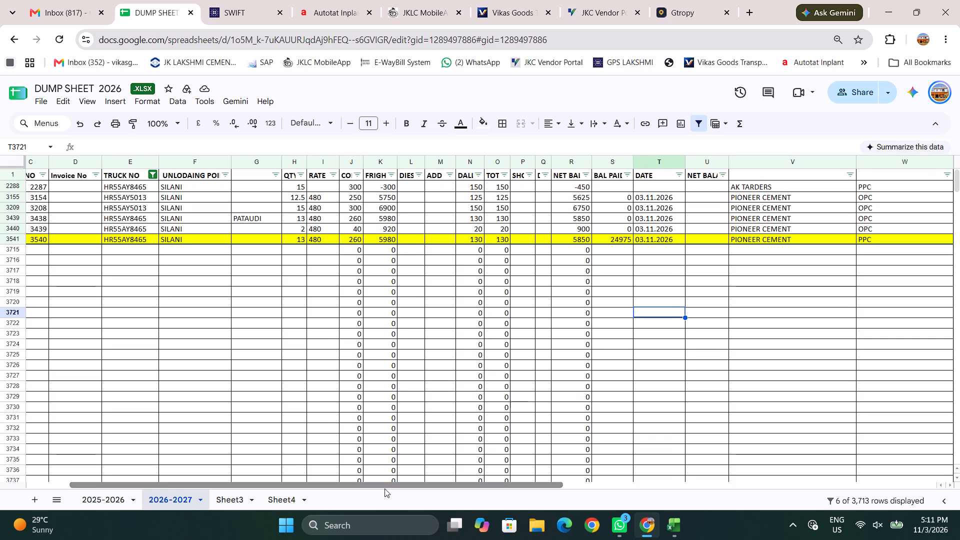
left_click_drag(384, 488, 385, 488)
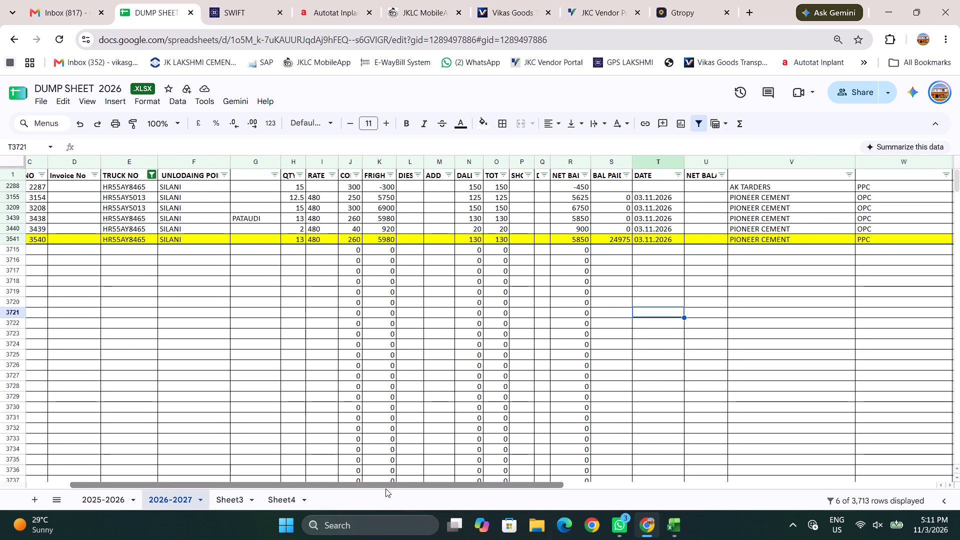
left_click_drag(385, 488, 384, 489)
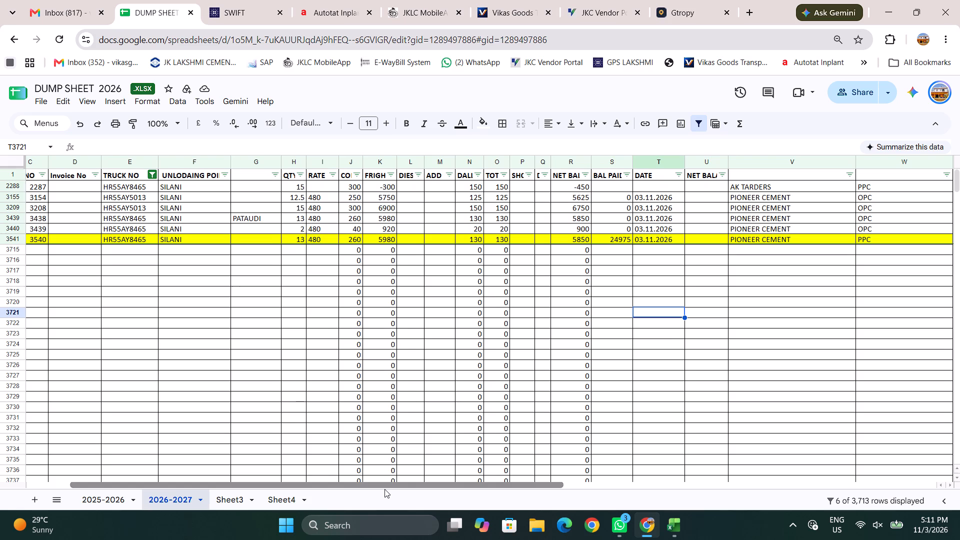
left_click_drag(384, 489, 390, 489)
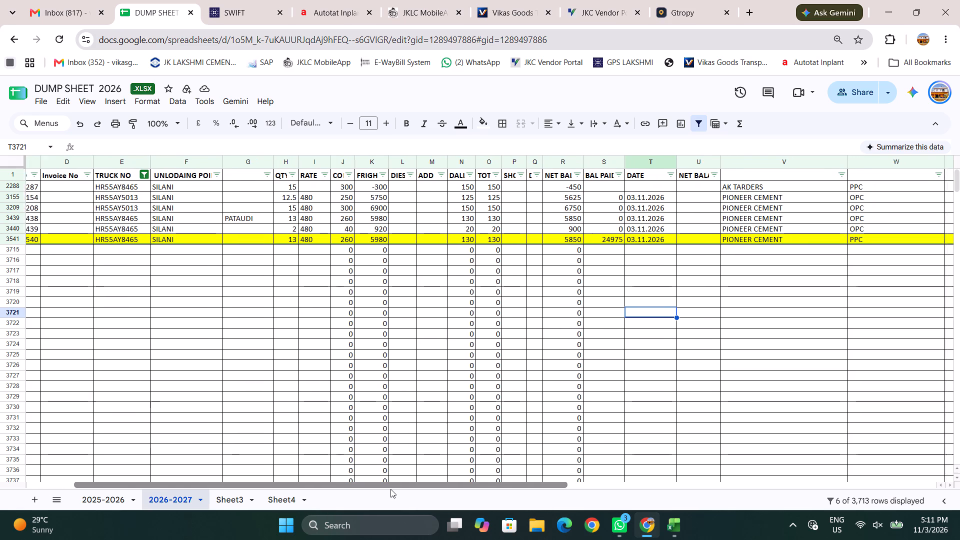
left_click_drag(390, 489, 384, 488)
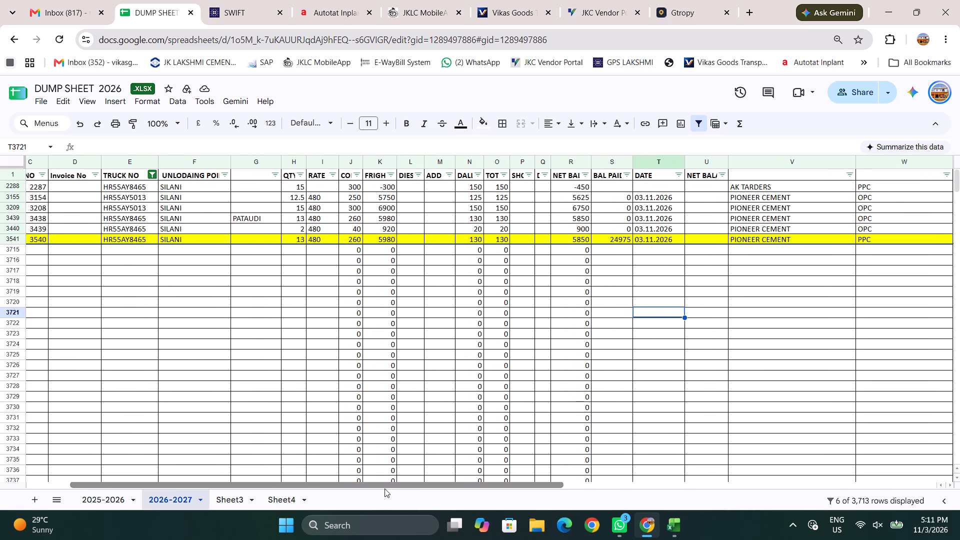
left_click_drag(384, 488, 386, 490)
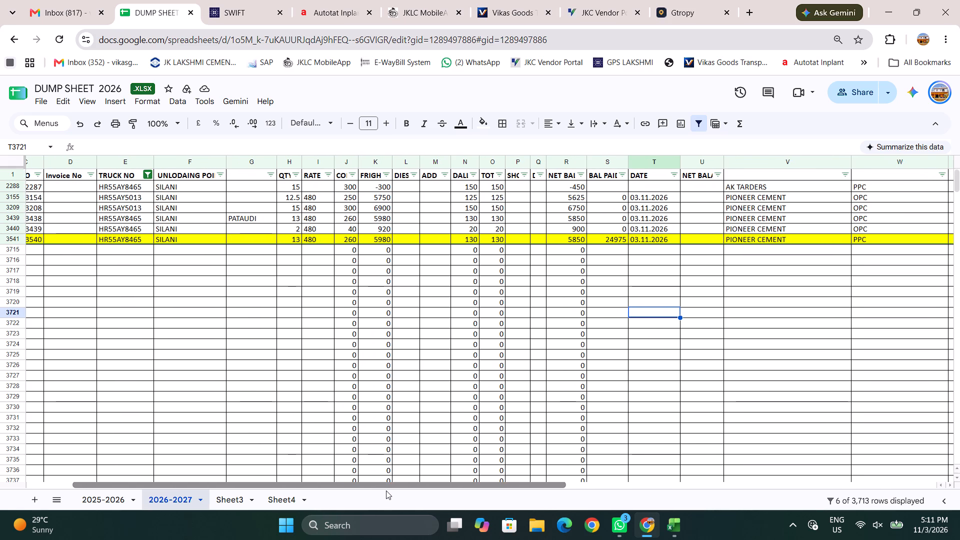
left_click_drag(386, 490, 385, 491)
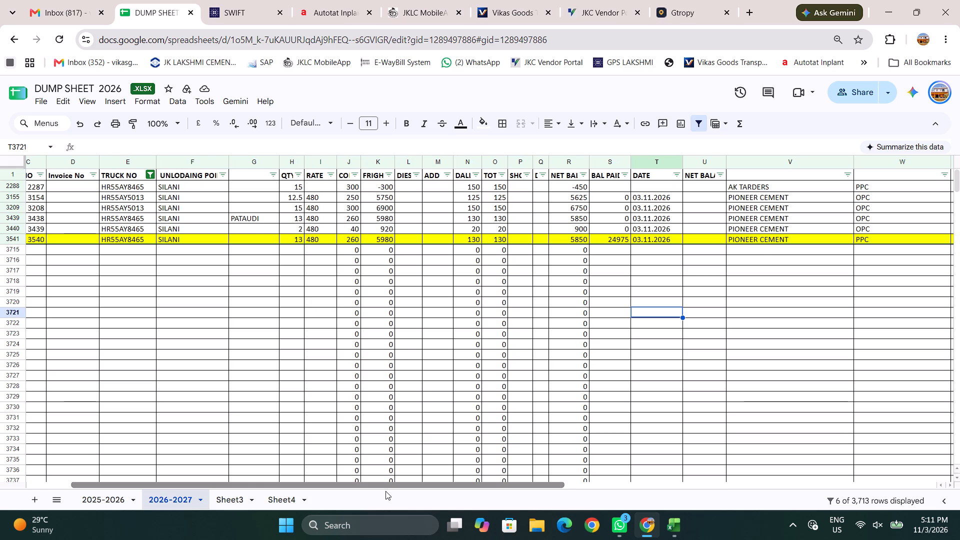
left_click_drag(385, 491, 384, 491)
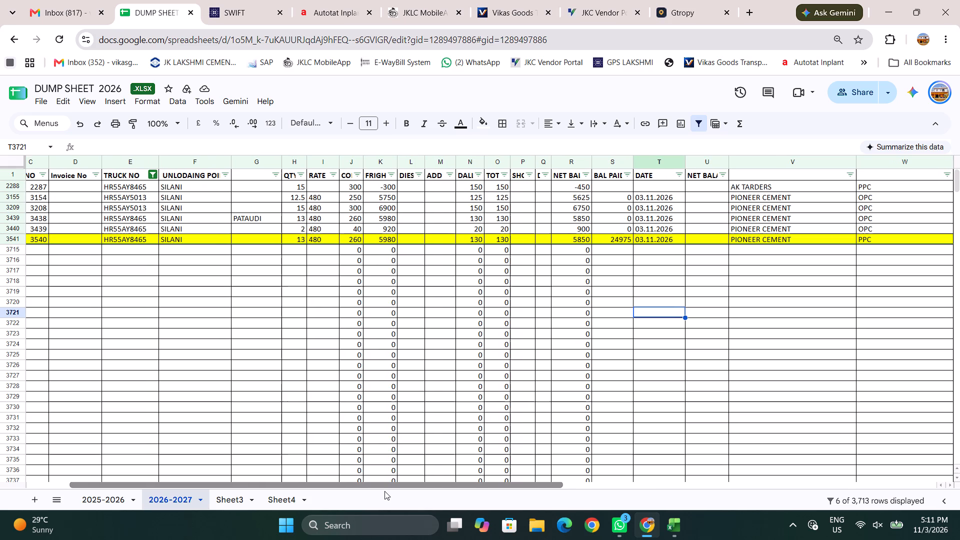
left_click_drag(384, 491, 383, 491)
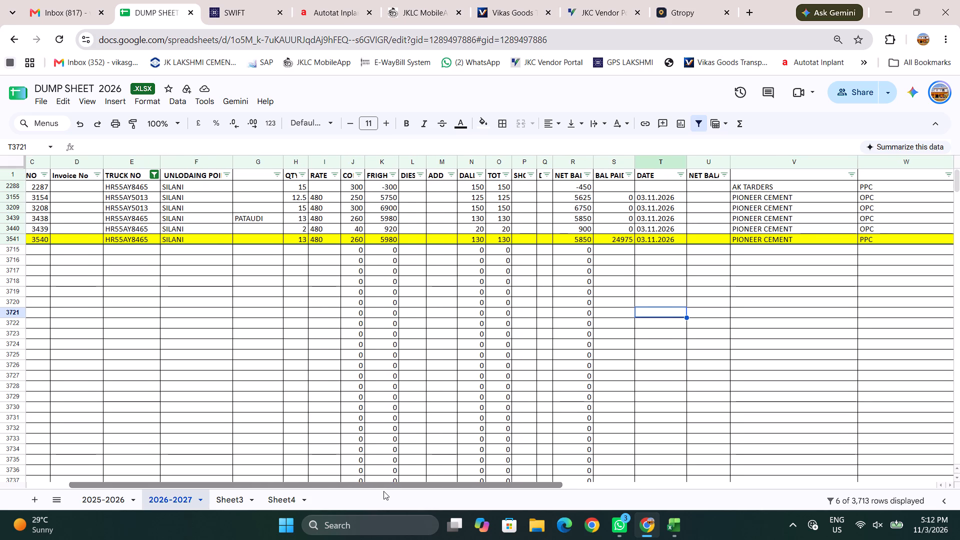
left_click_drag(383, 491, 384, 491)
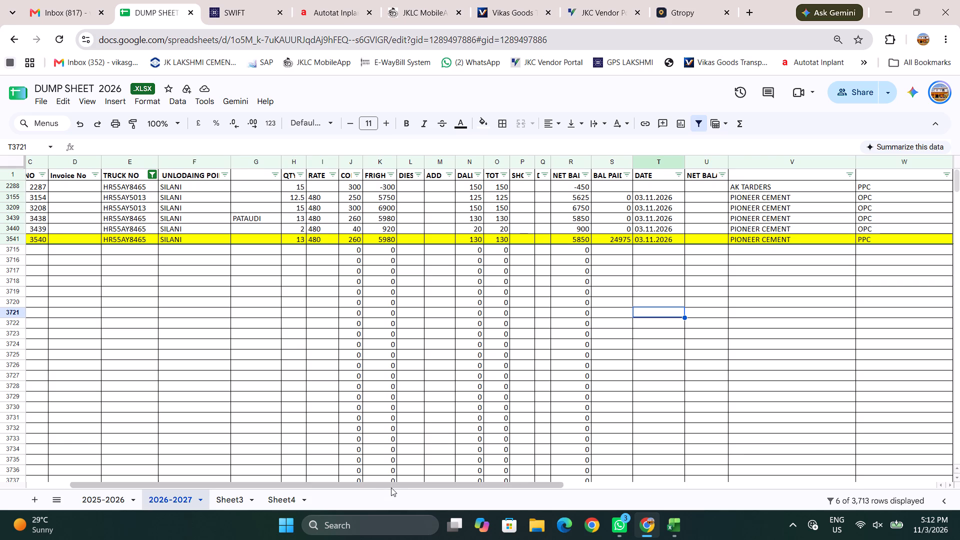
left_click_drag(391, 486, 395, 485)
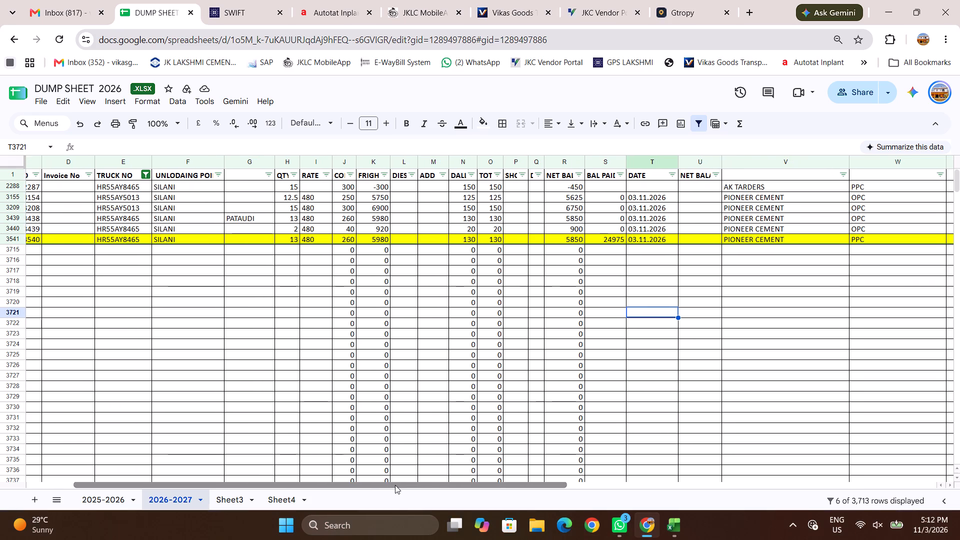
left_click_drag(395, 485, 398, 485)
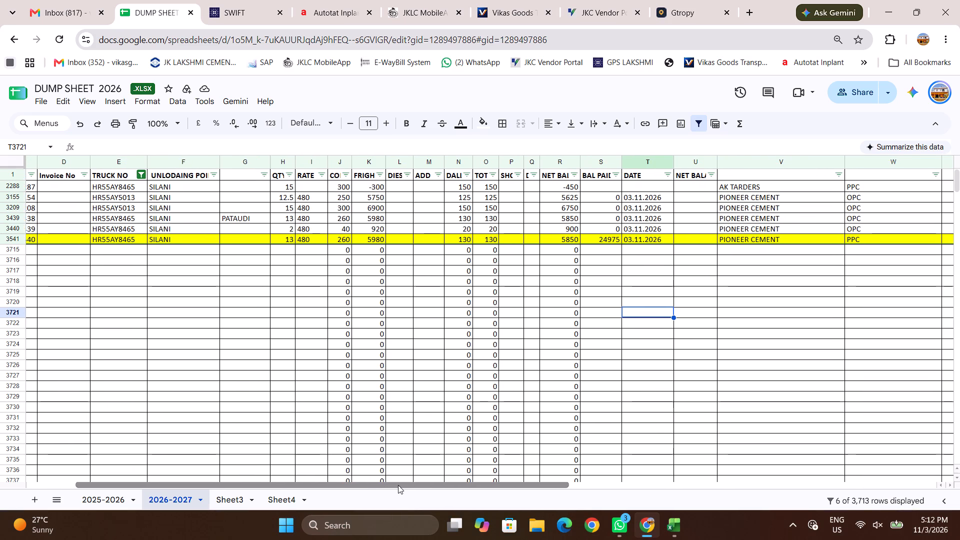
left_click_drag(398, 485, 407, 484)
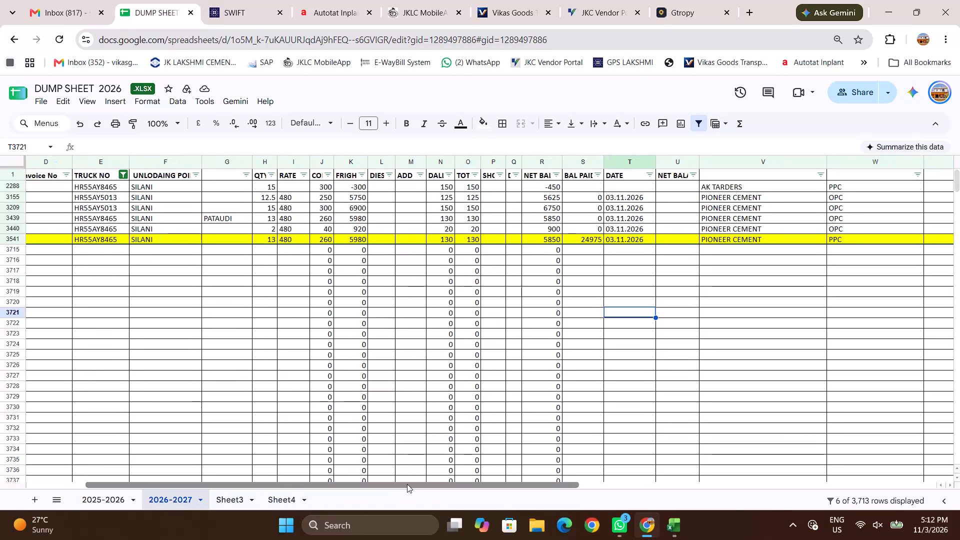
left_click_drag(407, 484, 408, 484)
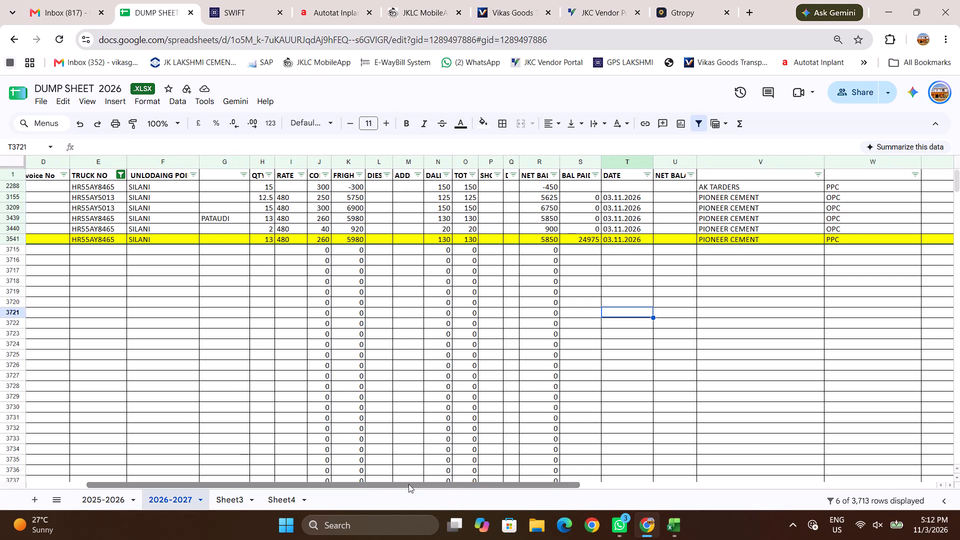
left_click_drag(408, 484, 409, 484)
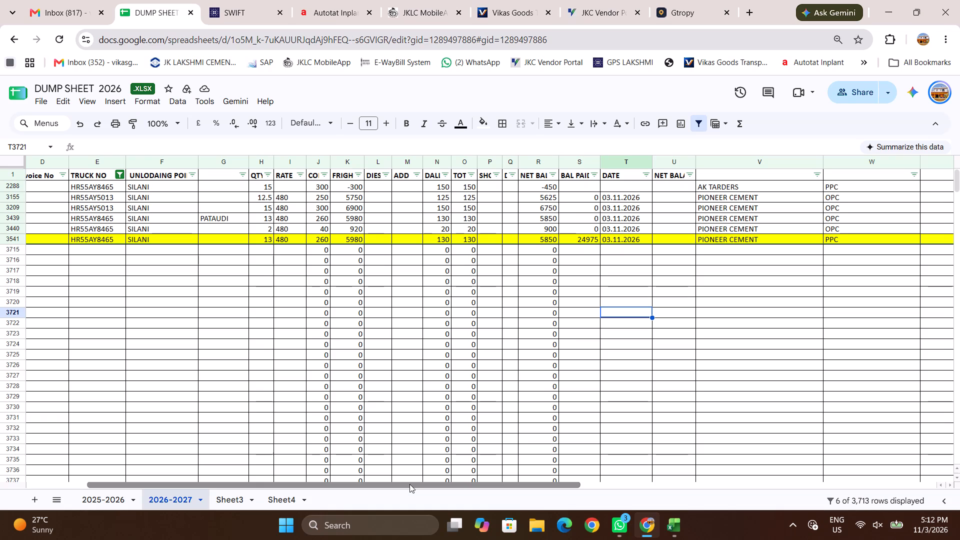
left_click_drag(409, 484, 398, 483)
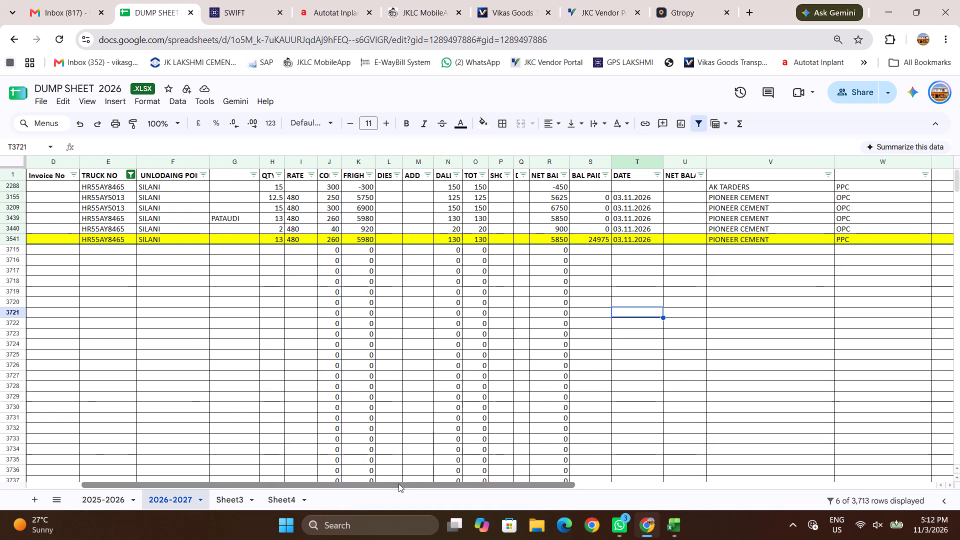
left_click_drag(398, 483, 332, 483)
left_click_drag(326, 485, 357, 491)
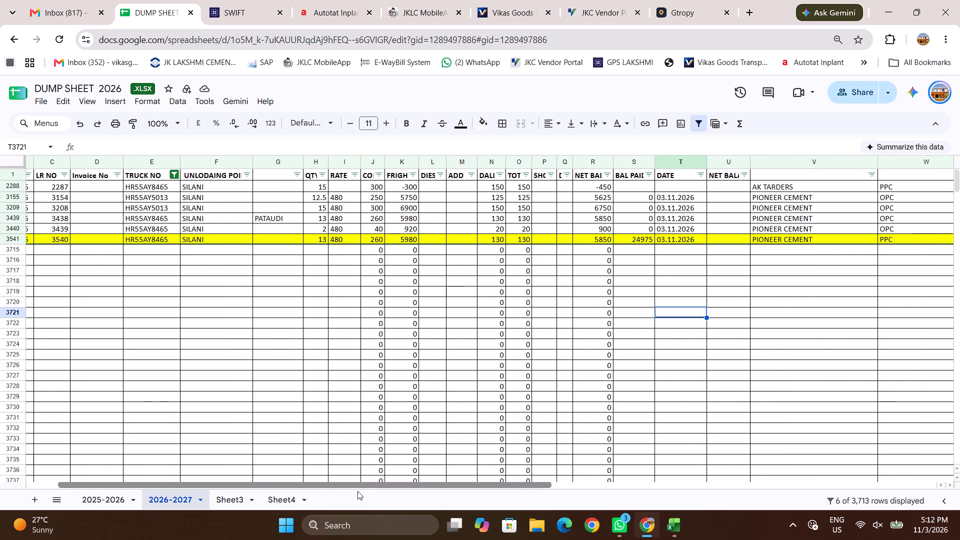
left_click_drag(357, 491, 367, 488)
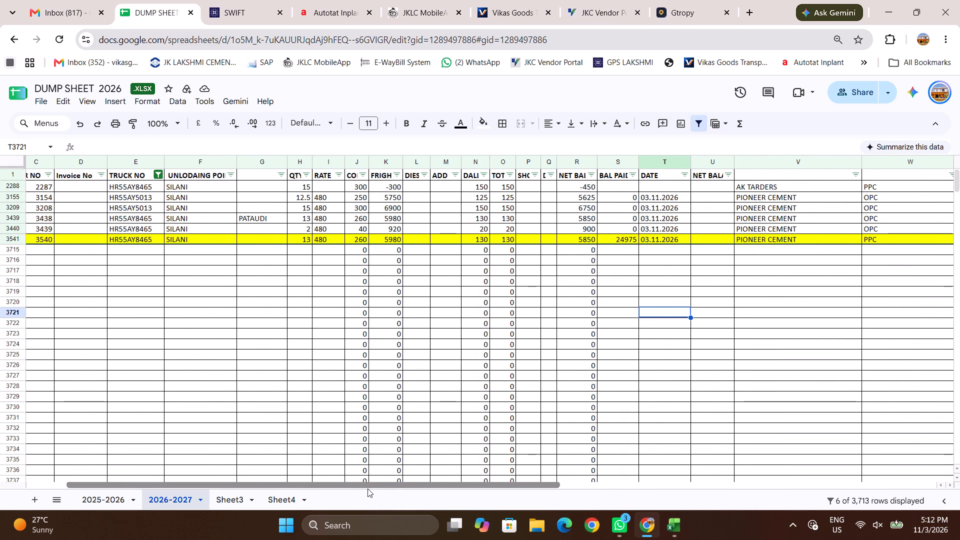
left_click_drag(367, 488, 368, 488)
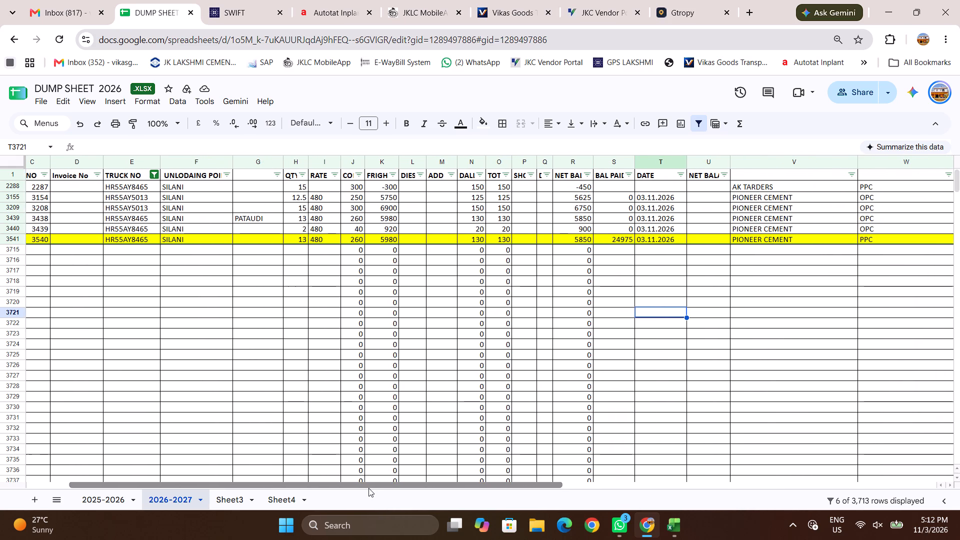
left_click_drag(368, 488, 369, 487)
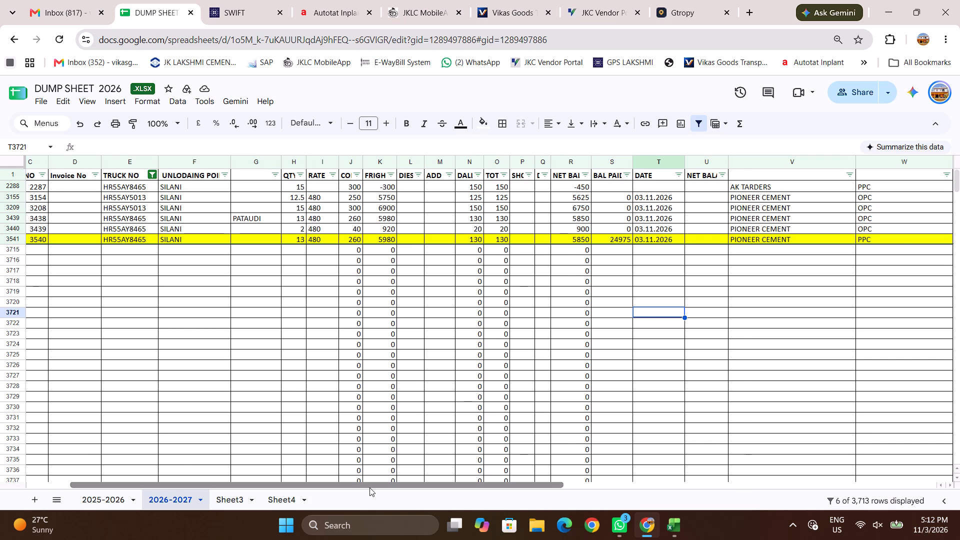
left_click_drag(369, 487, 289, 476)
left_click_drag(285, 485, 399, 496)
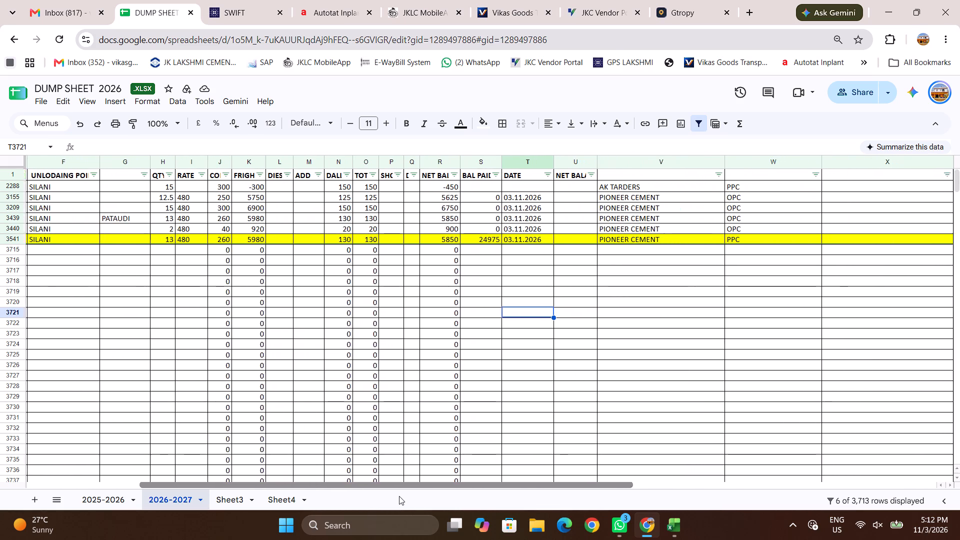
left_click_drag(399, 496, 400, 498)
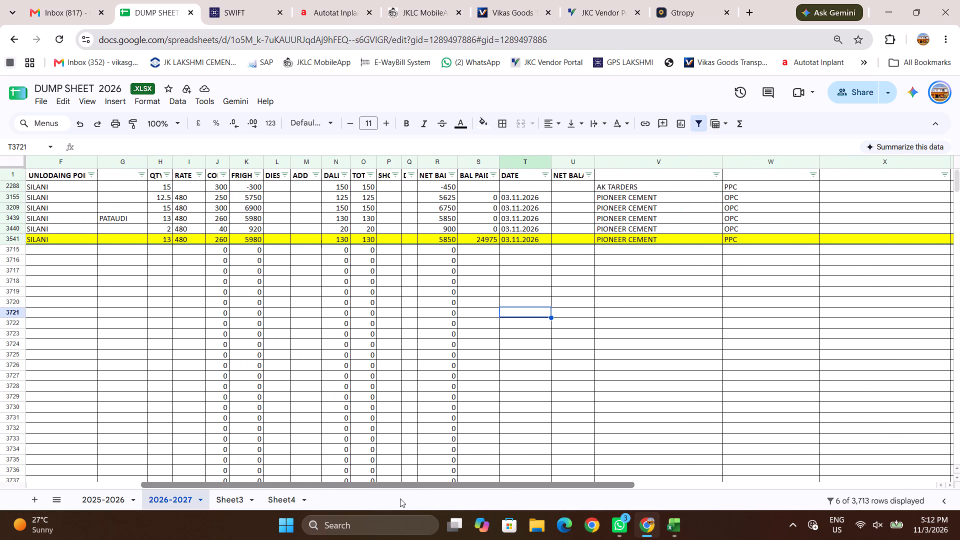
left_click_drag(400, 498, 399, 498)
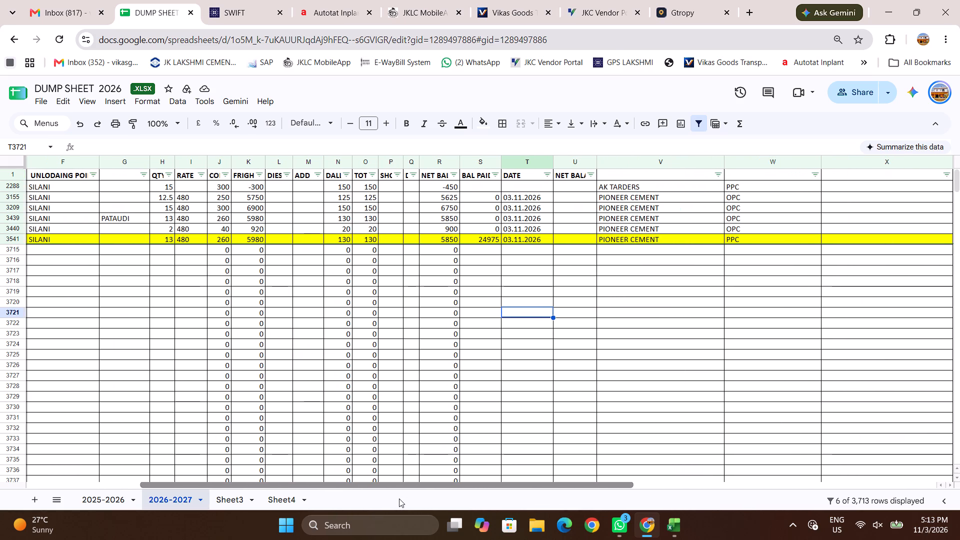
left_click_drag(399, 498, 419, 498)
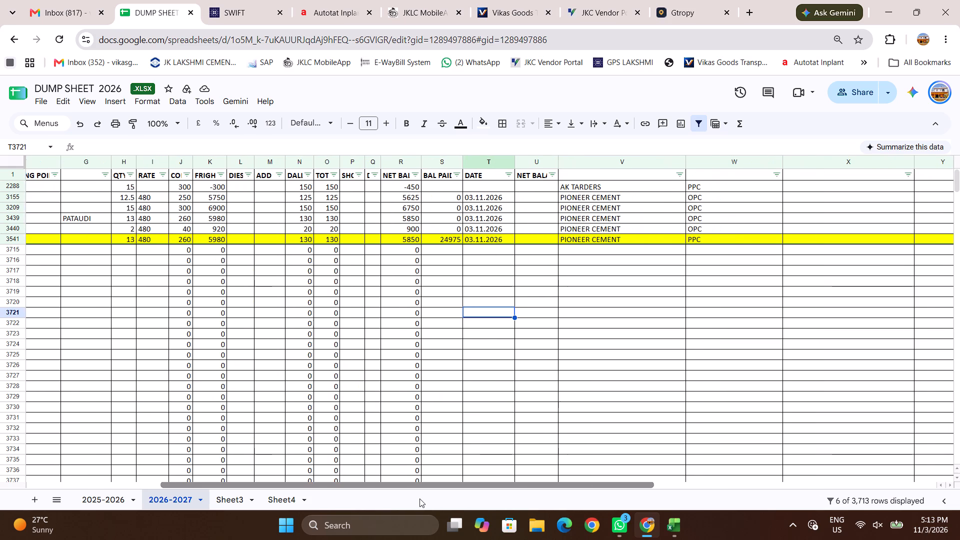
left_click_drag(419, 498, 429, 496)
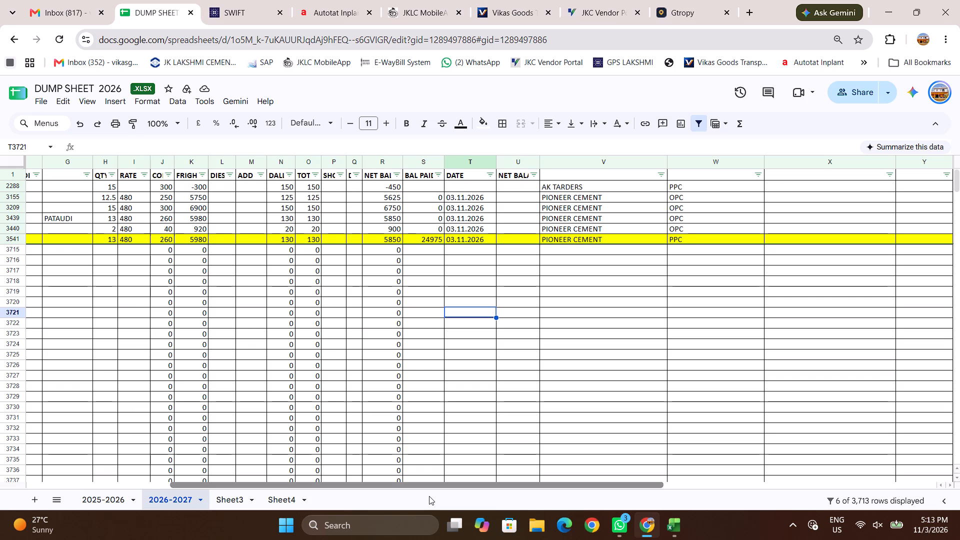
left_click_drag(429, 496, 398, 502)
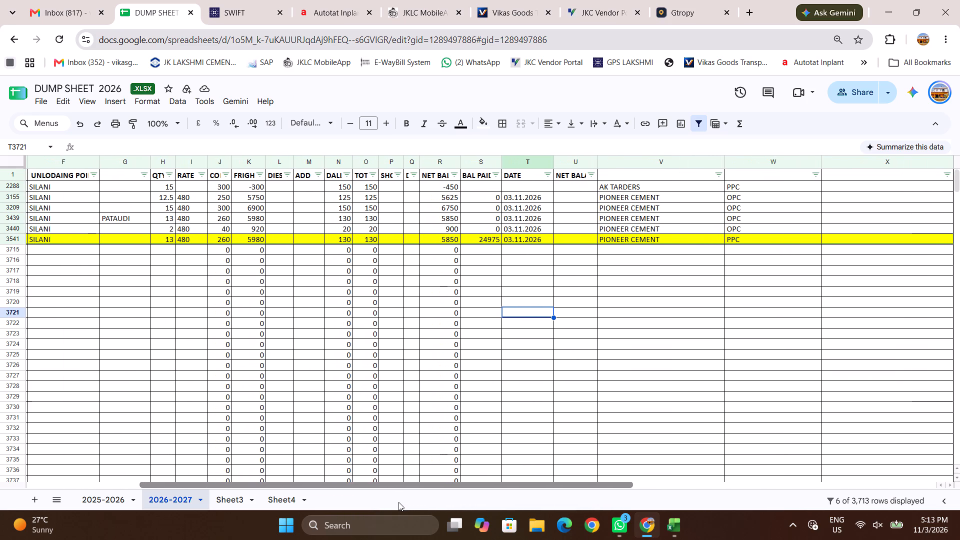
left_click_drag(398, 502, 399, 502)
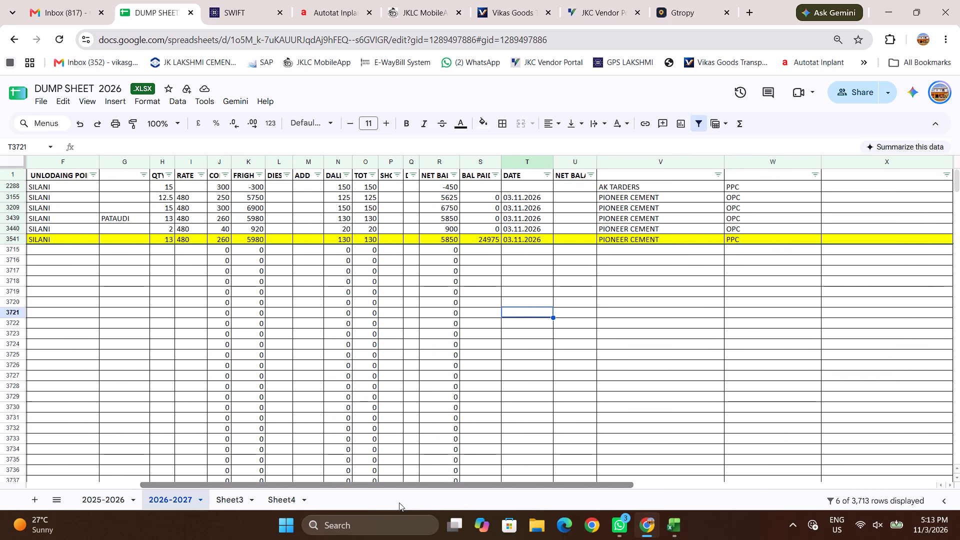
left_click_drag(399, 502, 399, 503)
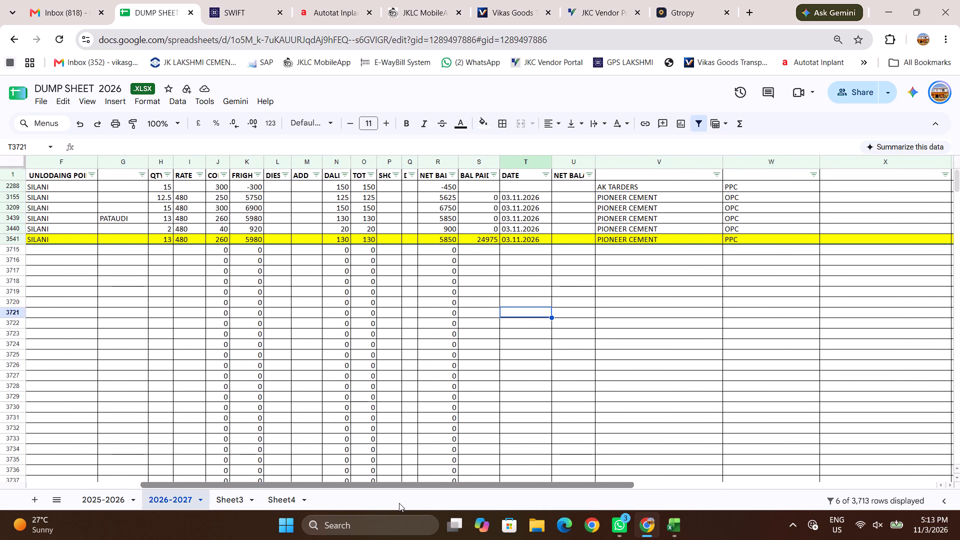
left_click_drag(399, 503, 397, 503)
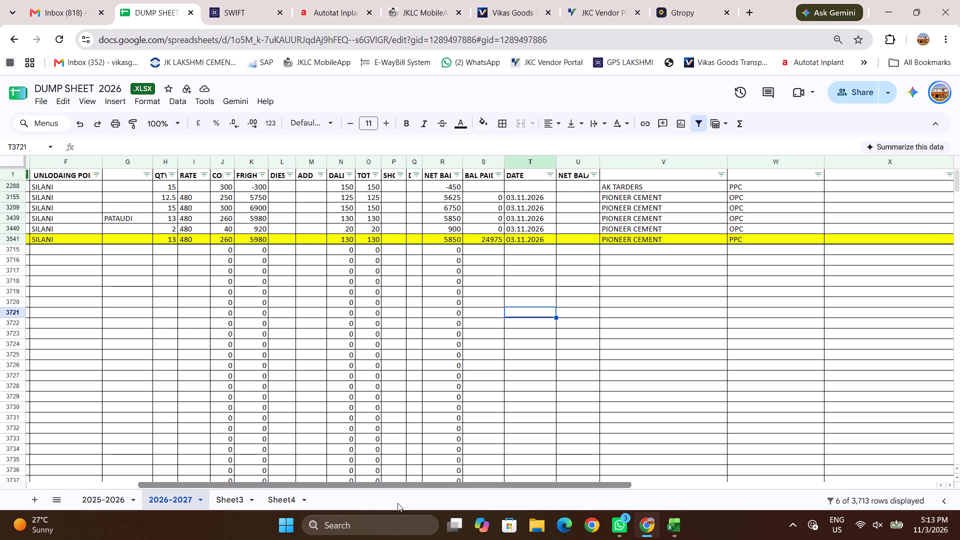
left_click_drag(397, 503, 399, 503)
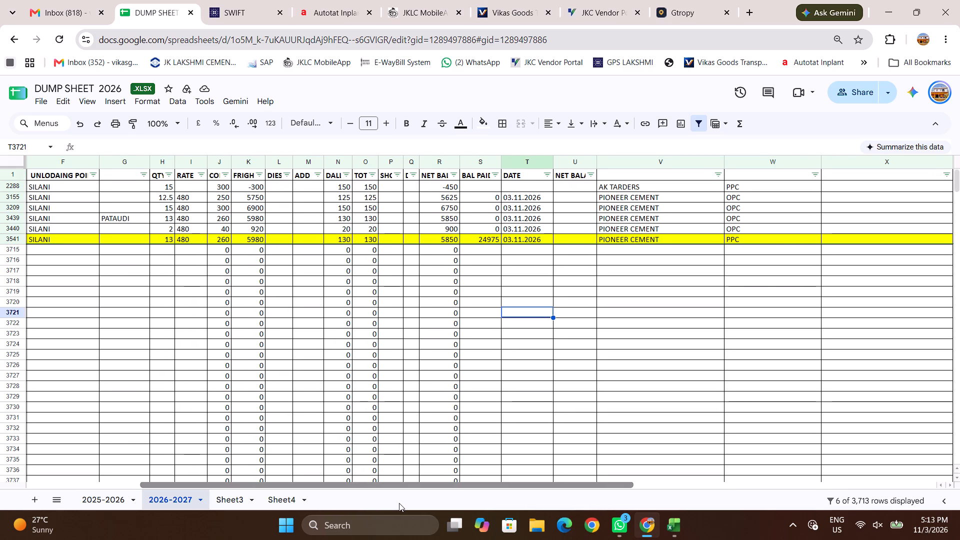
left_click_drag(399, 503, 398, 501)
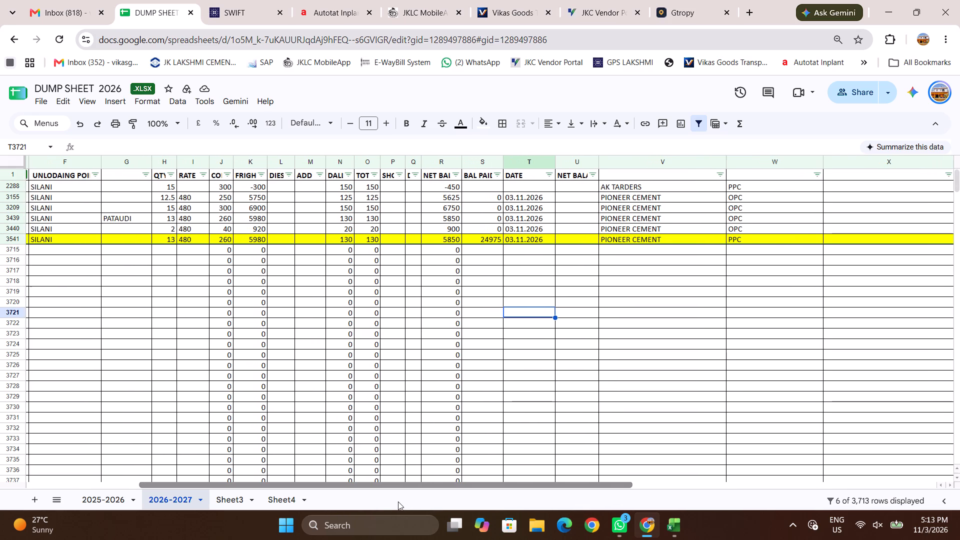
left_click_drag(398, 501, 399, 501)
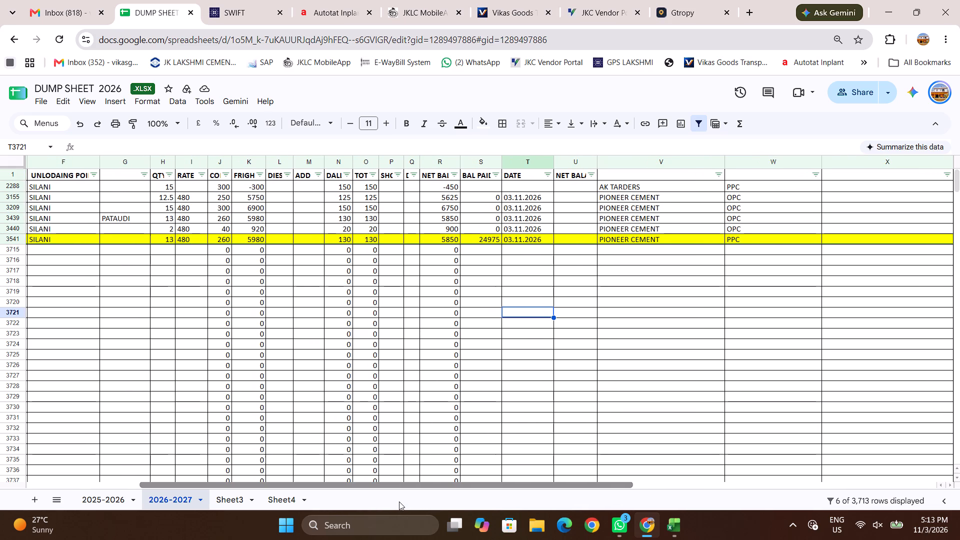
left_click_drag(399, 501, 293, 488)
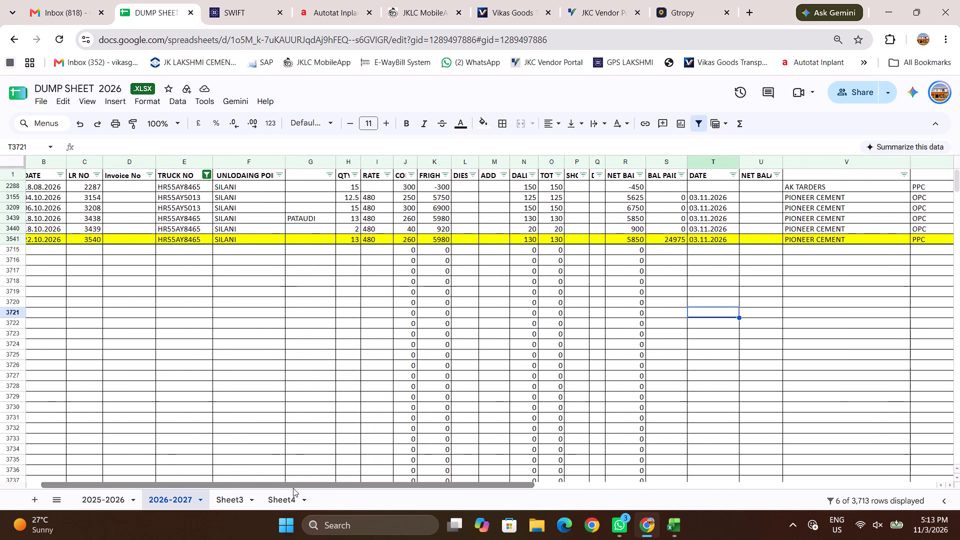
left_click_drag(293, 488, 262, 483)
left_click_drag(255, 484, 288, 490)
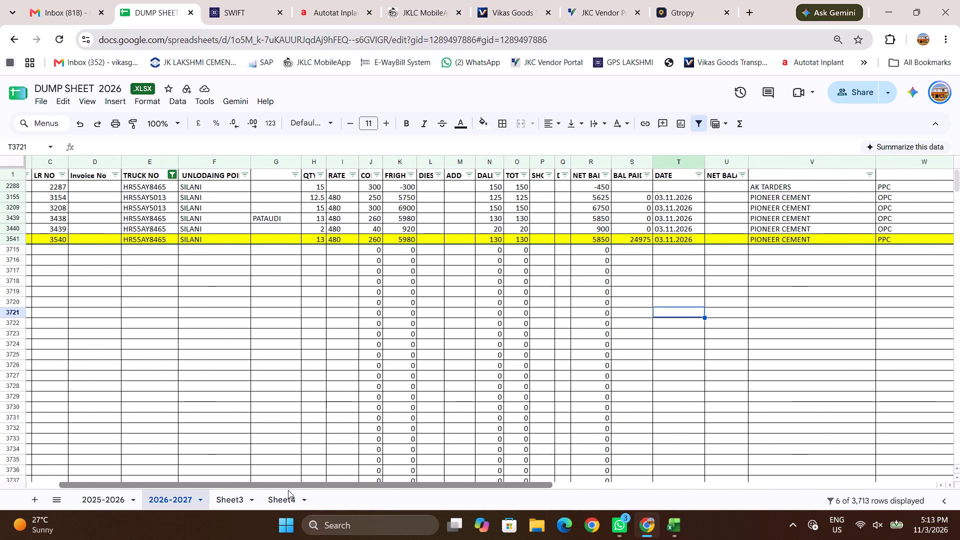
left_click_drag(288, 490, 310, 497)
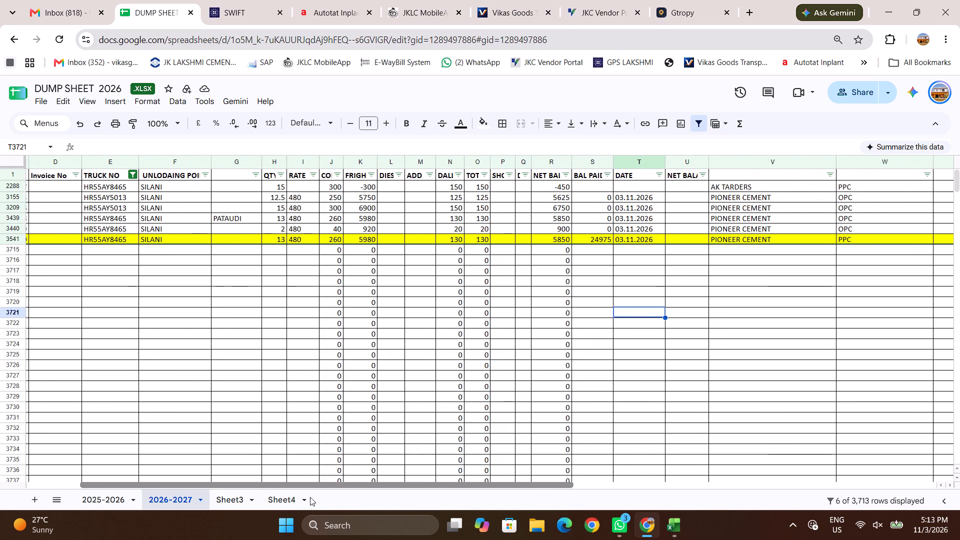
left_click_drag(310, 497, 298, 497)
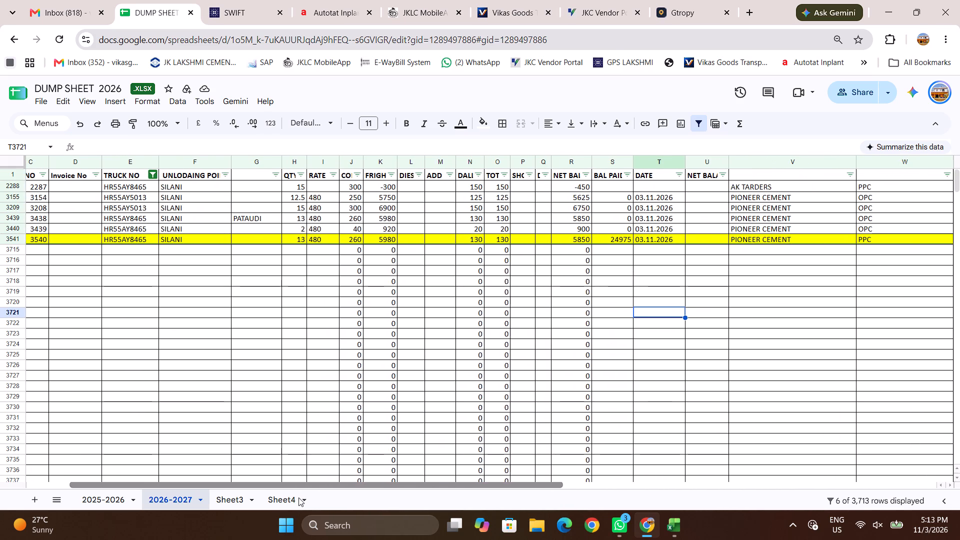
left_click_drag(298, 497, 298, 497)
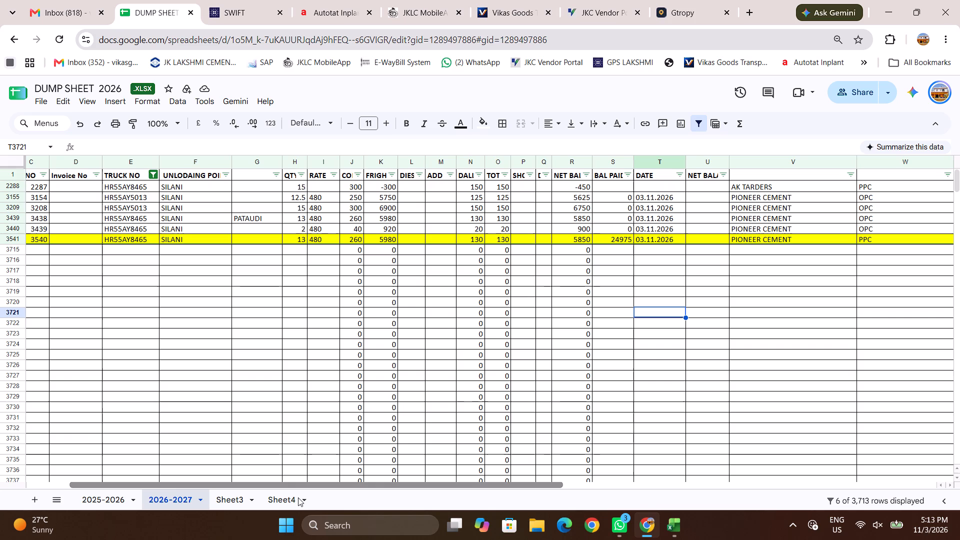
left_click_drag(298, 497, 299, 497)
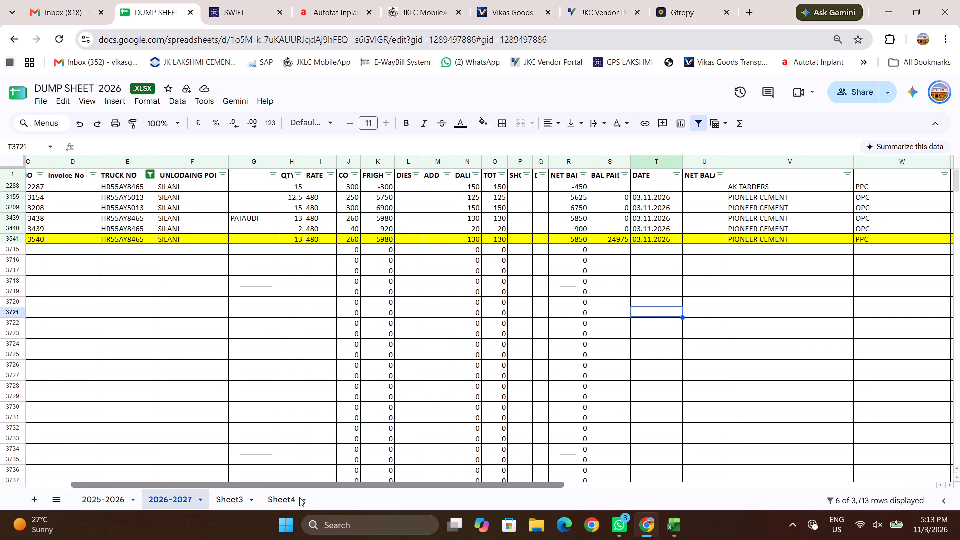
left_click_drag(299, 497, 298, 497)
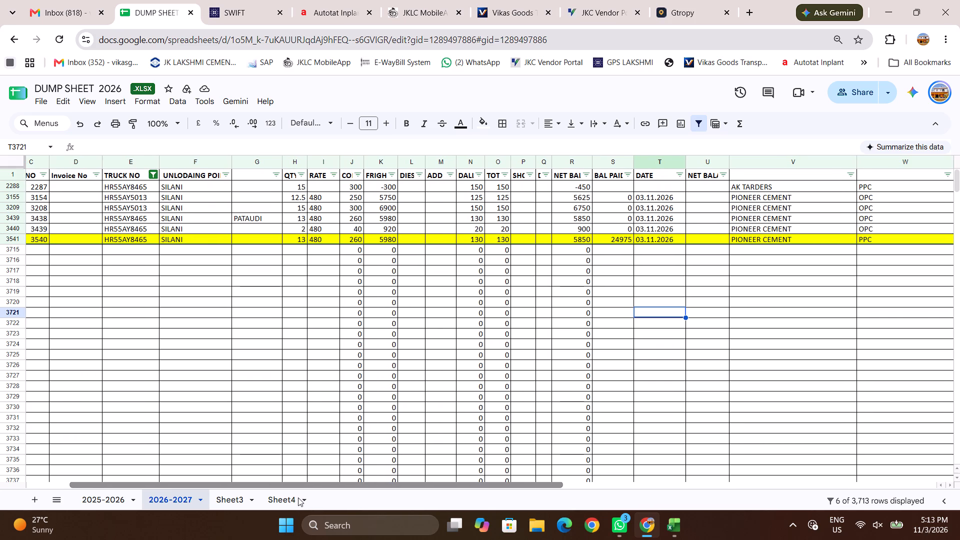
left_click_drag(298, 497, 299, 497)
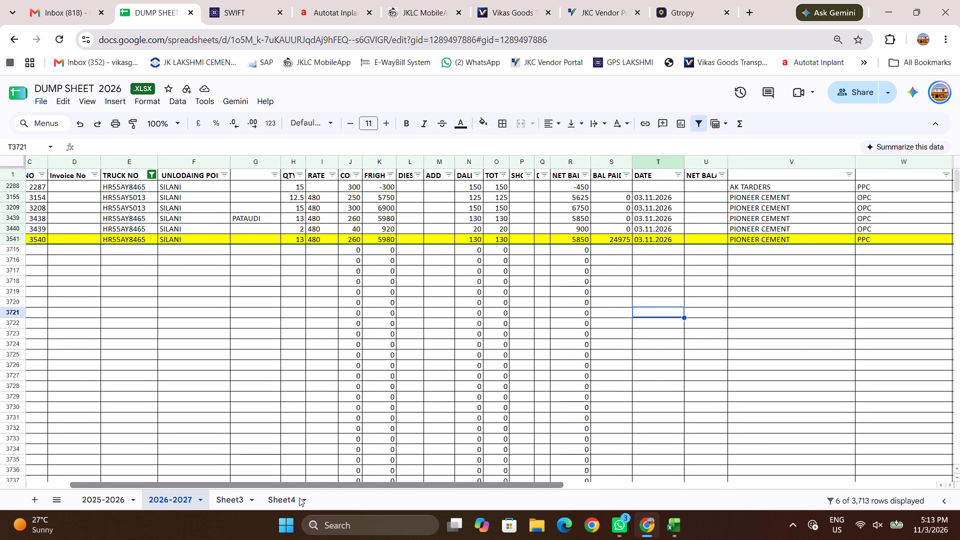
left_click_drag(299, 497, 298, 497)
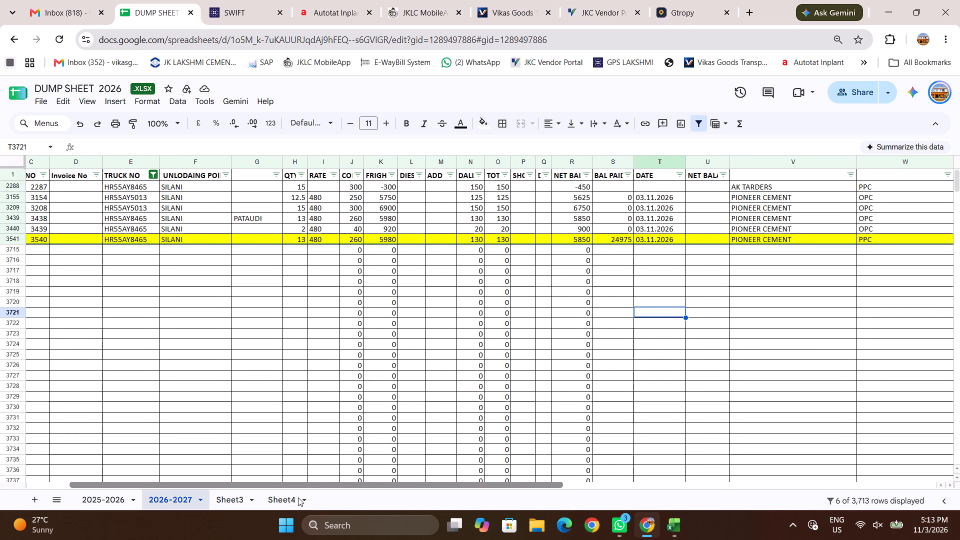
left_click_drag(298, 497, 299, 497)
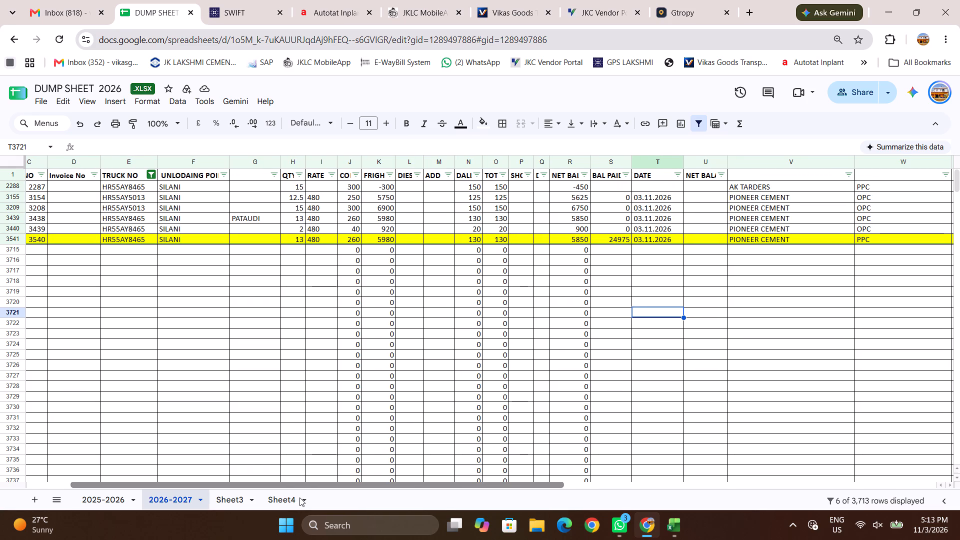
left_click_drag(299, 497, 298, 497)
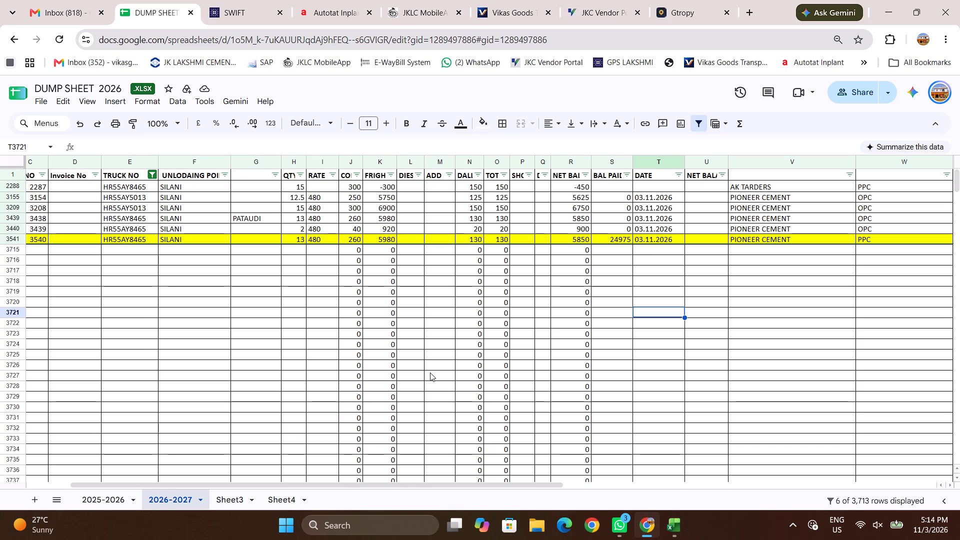
left_click_drag(295, 197, 292, 218)
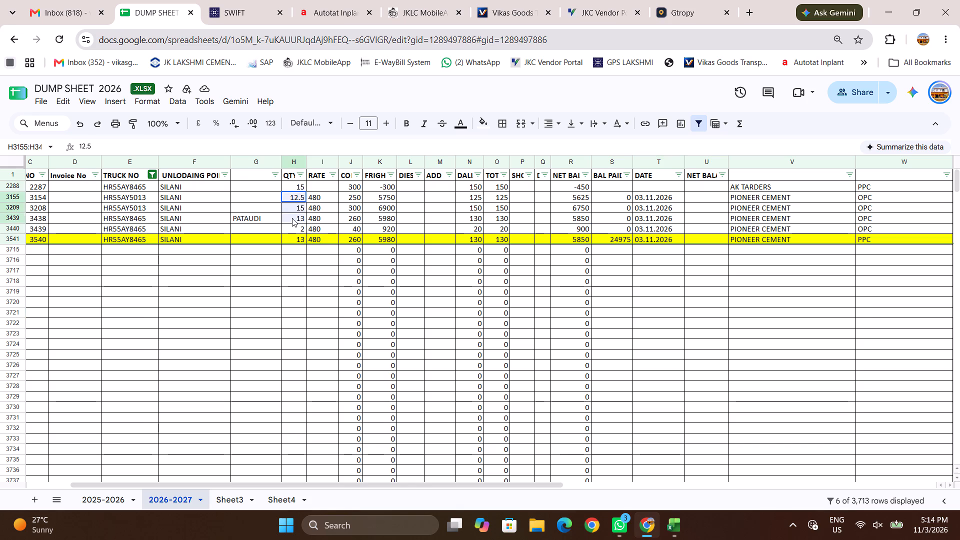
left_click_drag(292, 218, 292, 233)
left_click(287, 277)
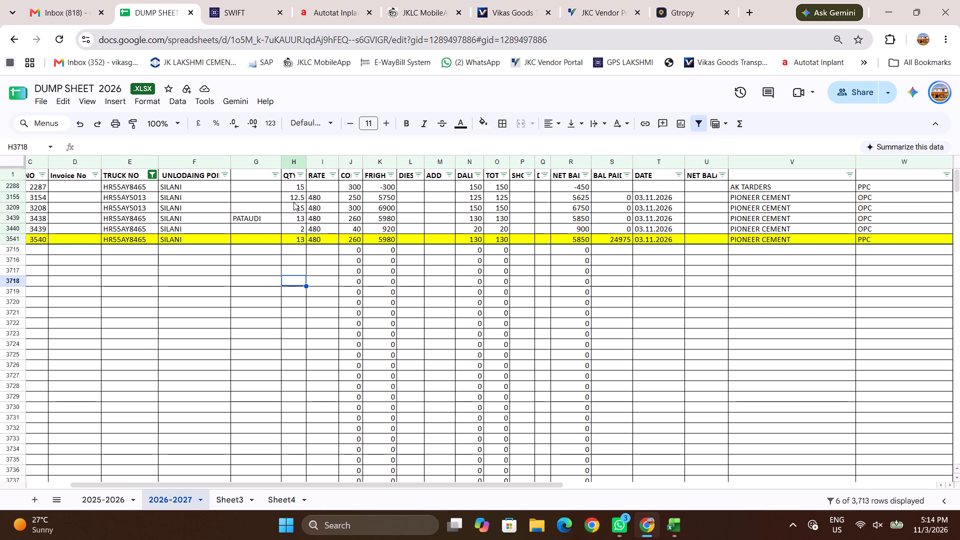
left_click_drag(293, 196, 289, 241)
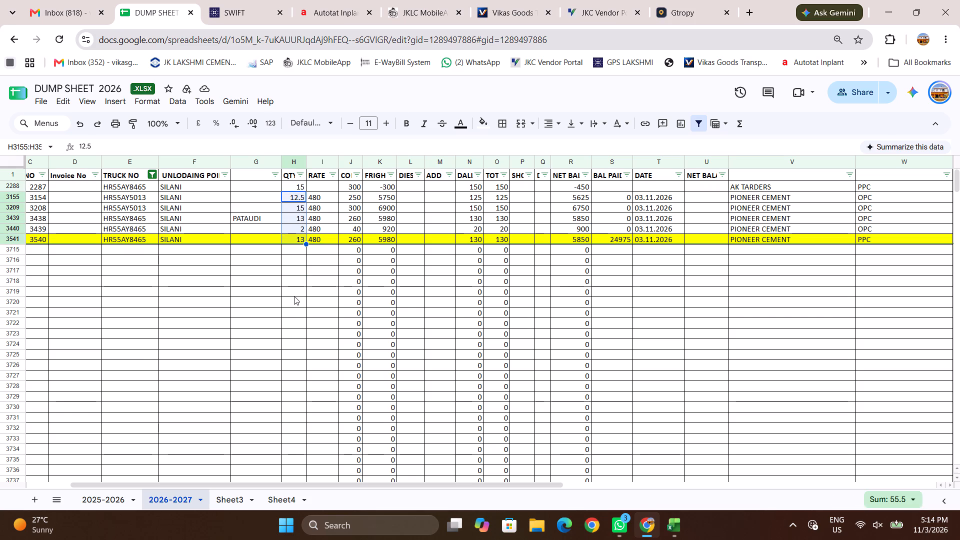